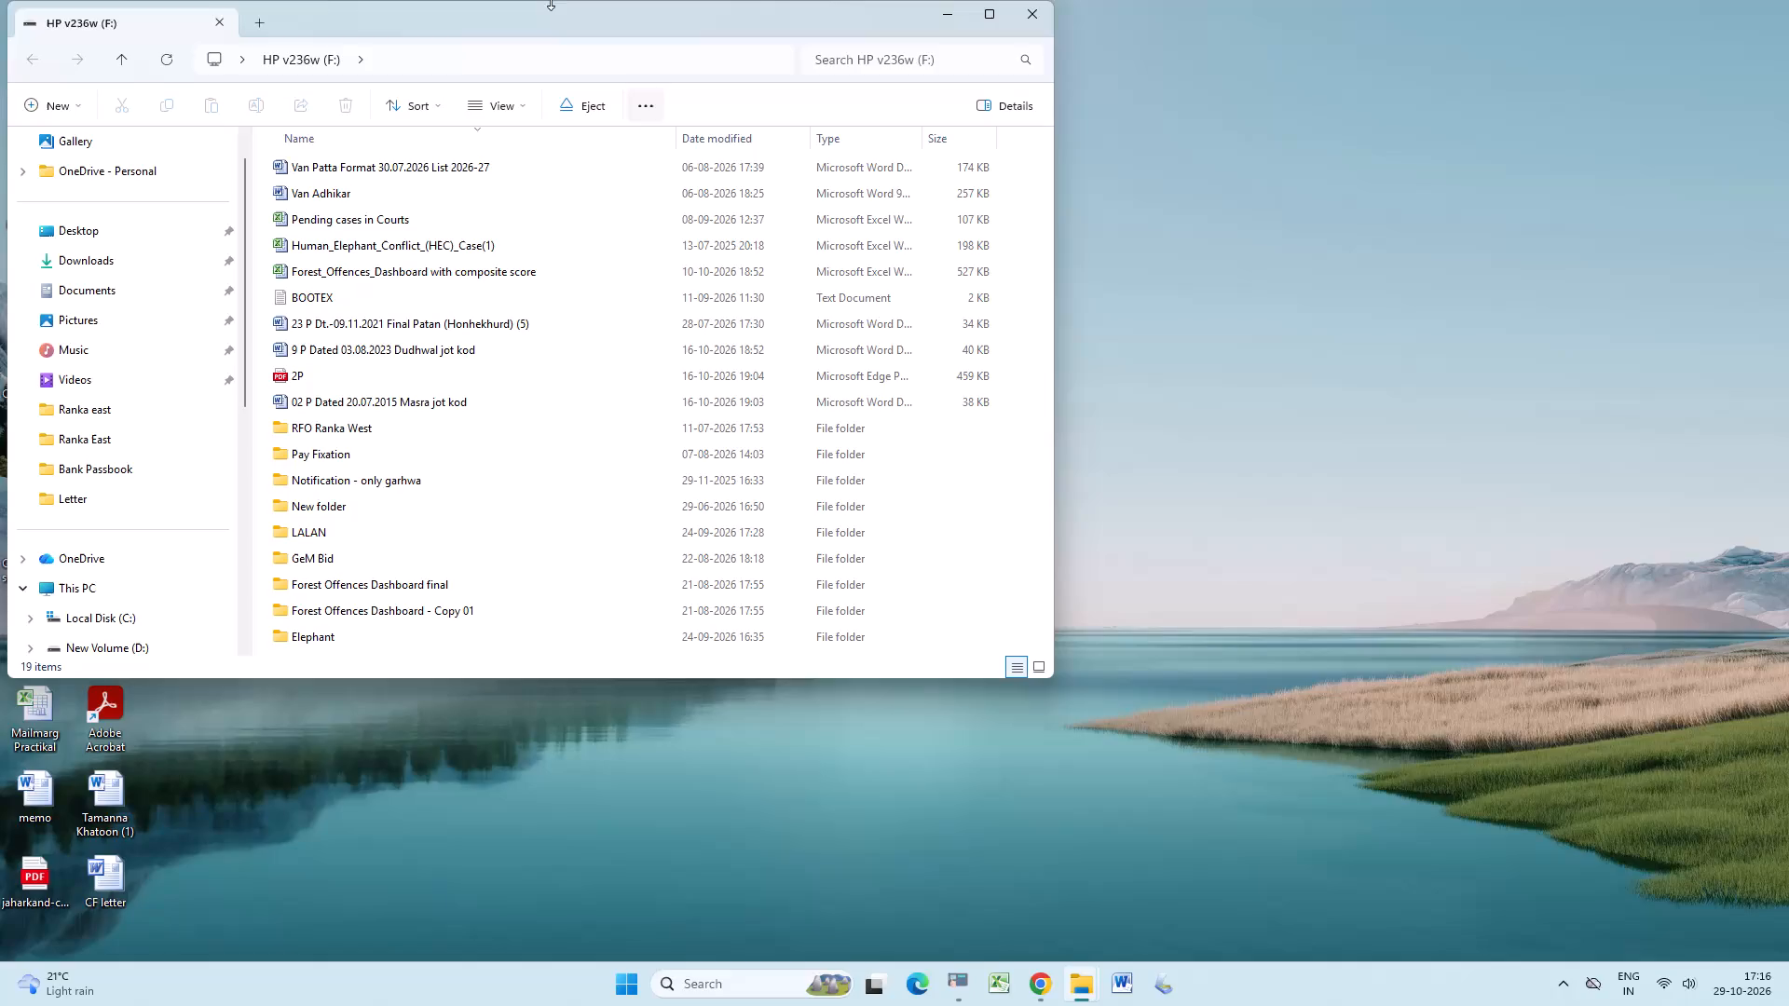
Open the Human_Elephant_Conflict_(HEC)_Case(2) workbook from the Elephant folder on the HP v236w (F:) drive and dismiss the activation wizard.
left_click(970, 26)
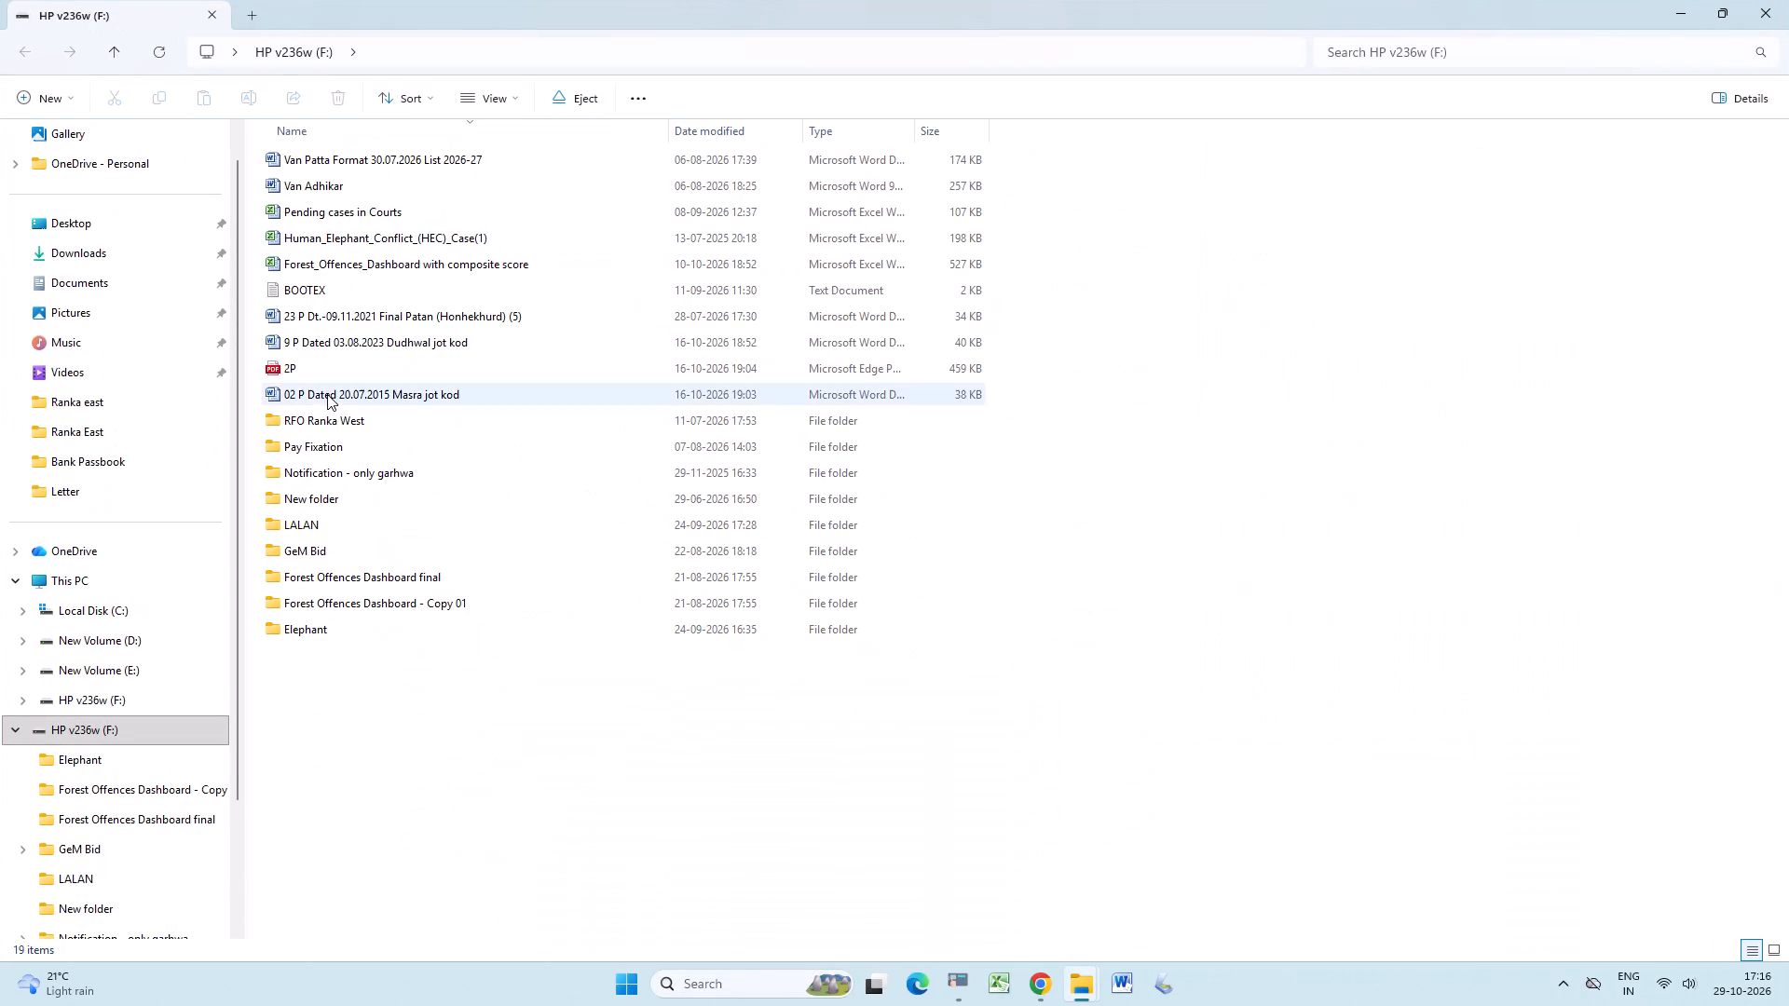
double_click(337, 636)
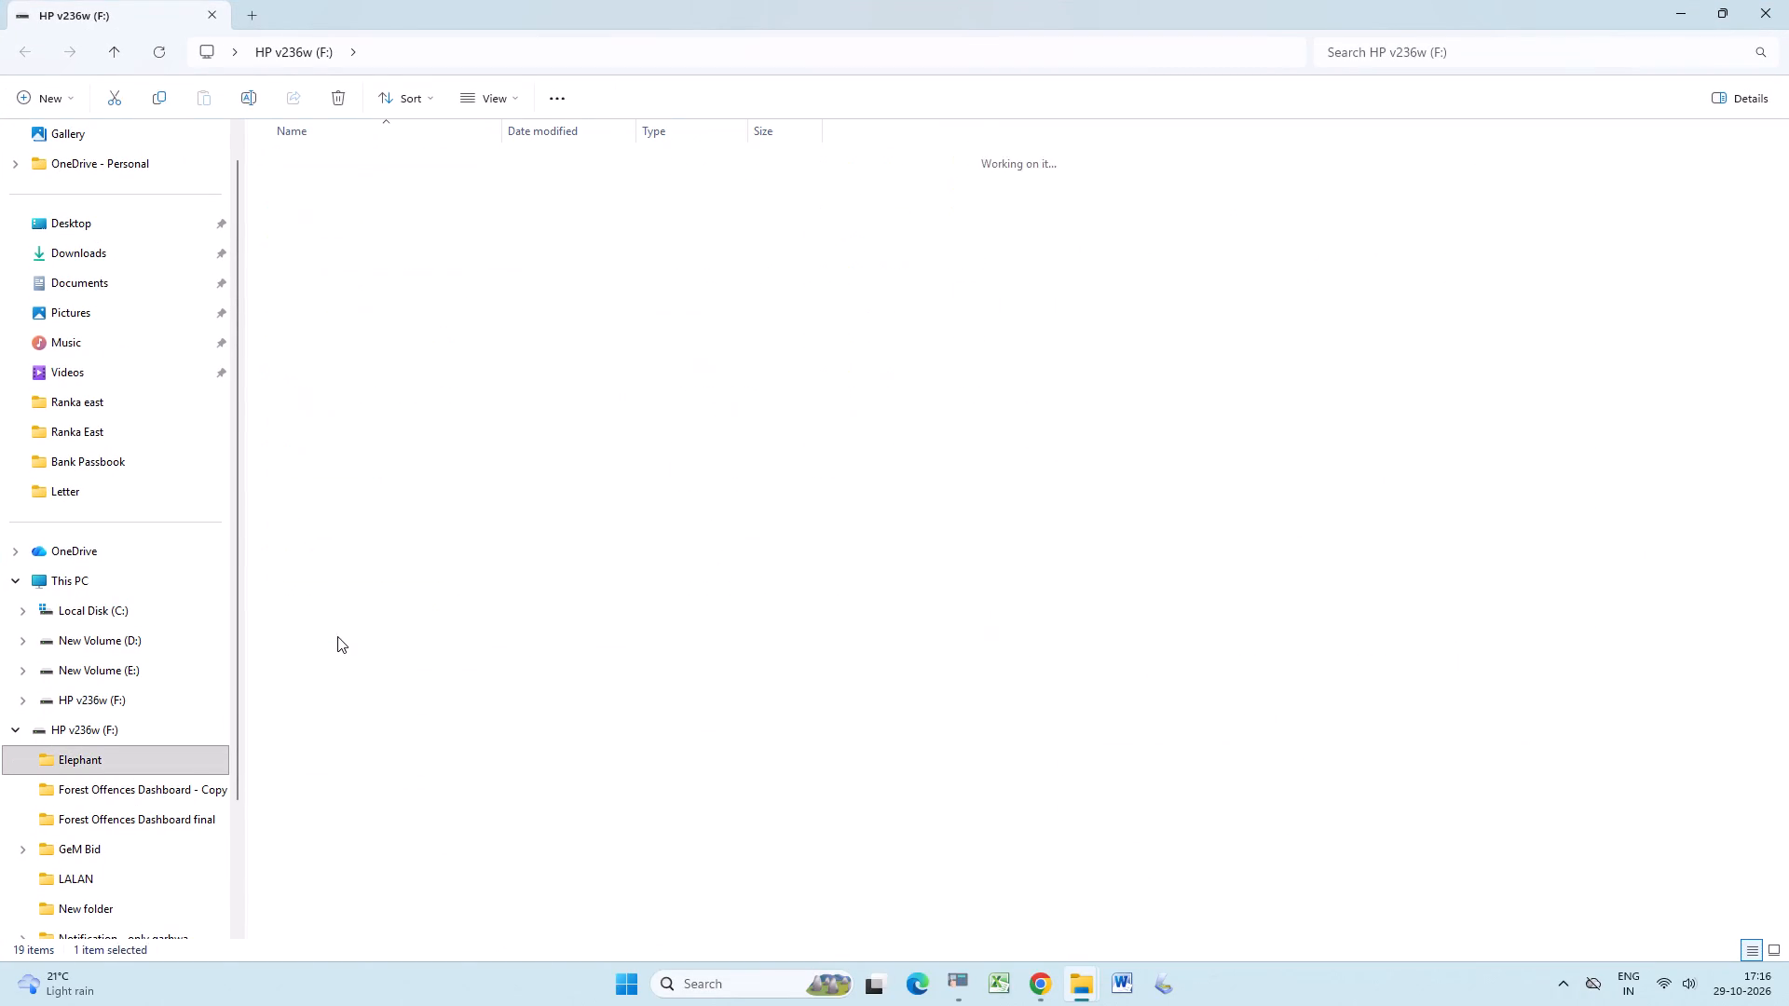
double_click(351, 529)
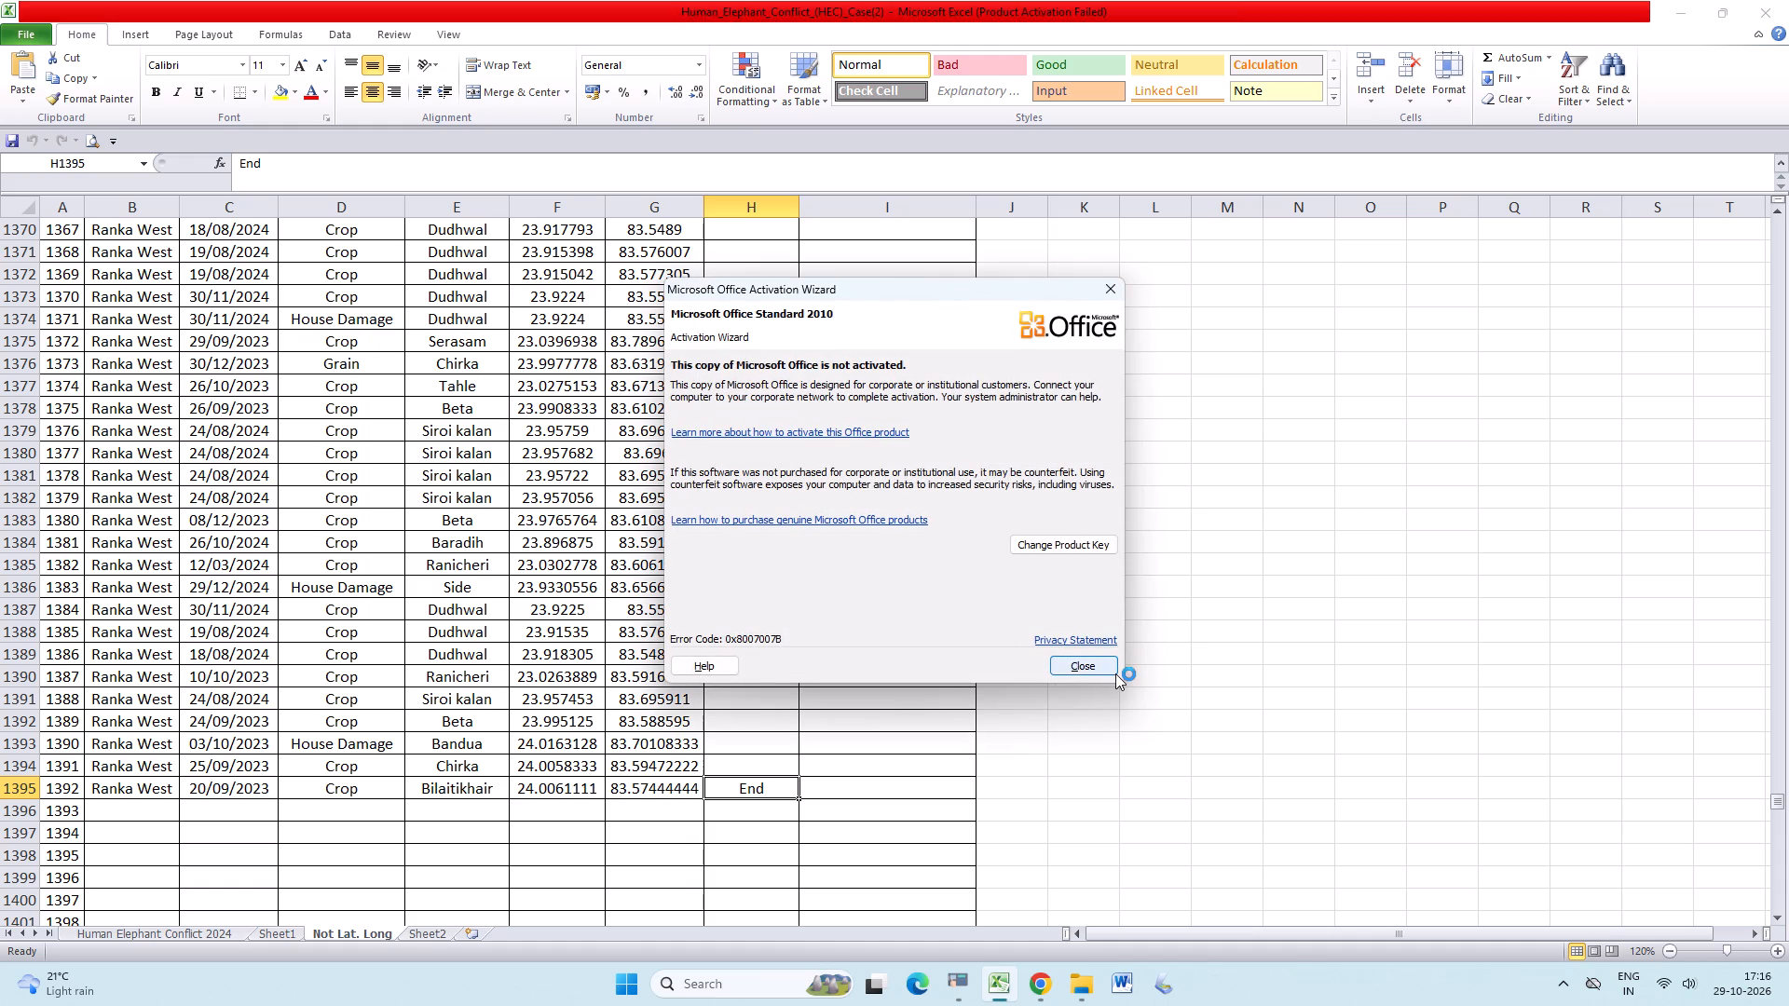
left_click(1115, 673)
Start record 1393 in row 1396 with the range Ranka West copied from the row above and the date 03/03/2025.
left_click(113, 810)
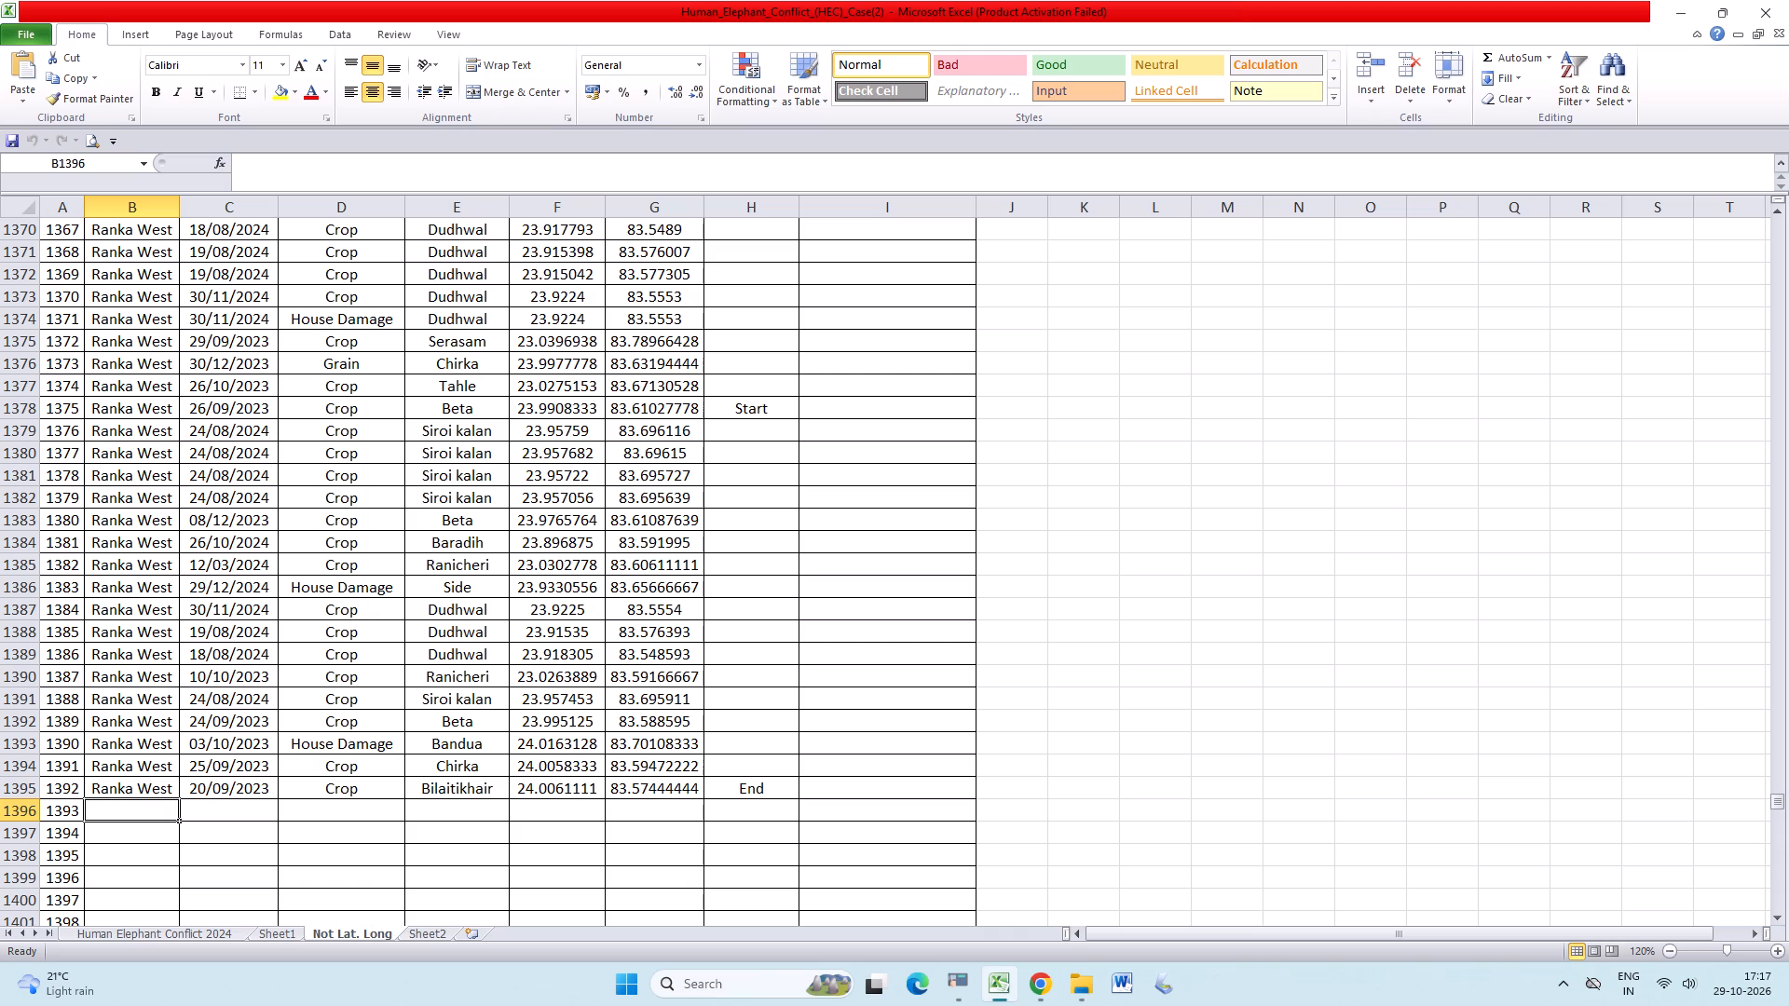
key("ctrl+d")
key("Tab")
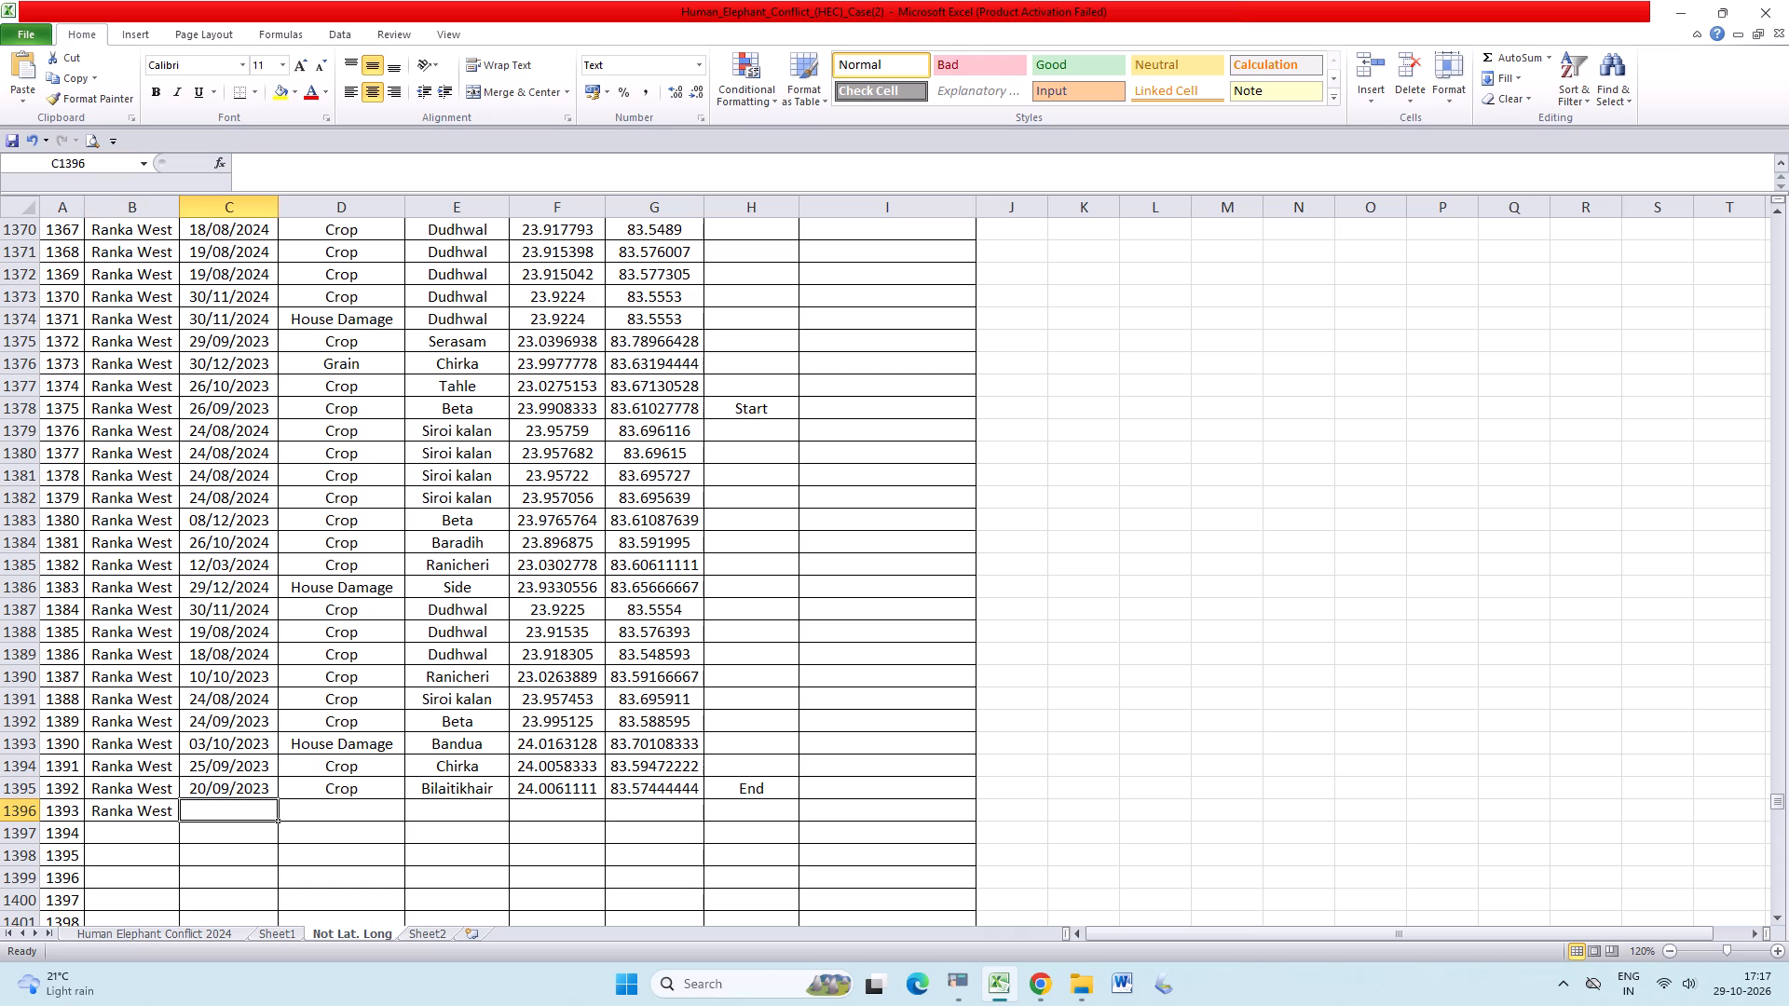
type("03/0")
type("3/")
key("Return")
key("BackSpace")
key("BackSpace")
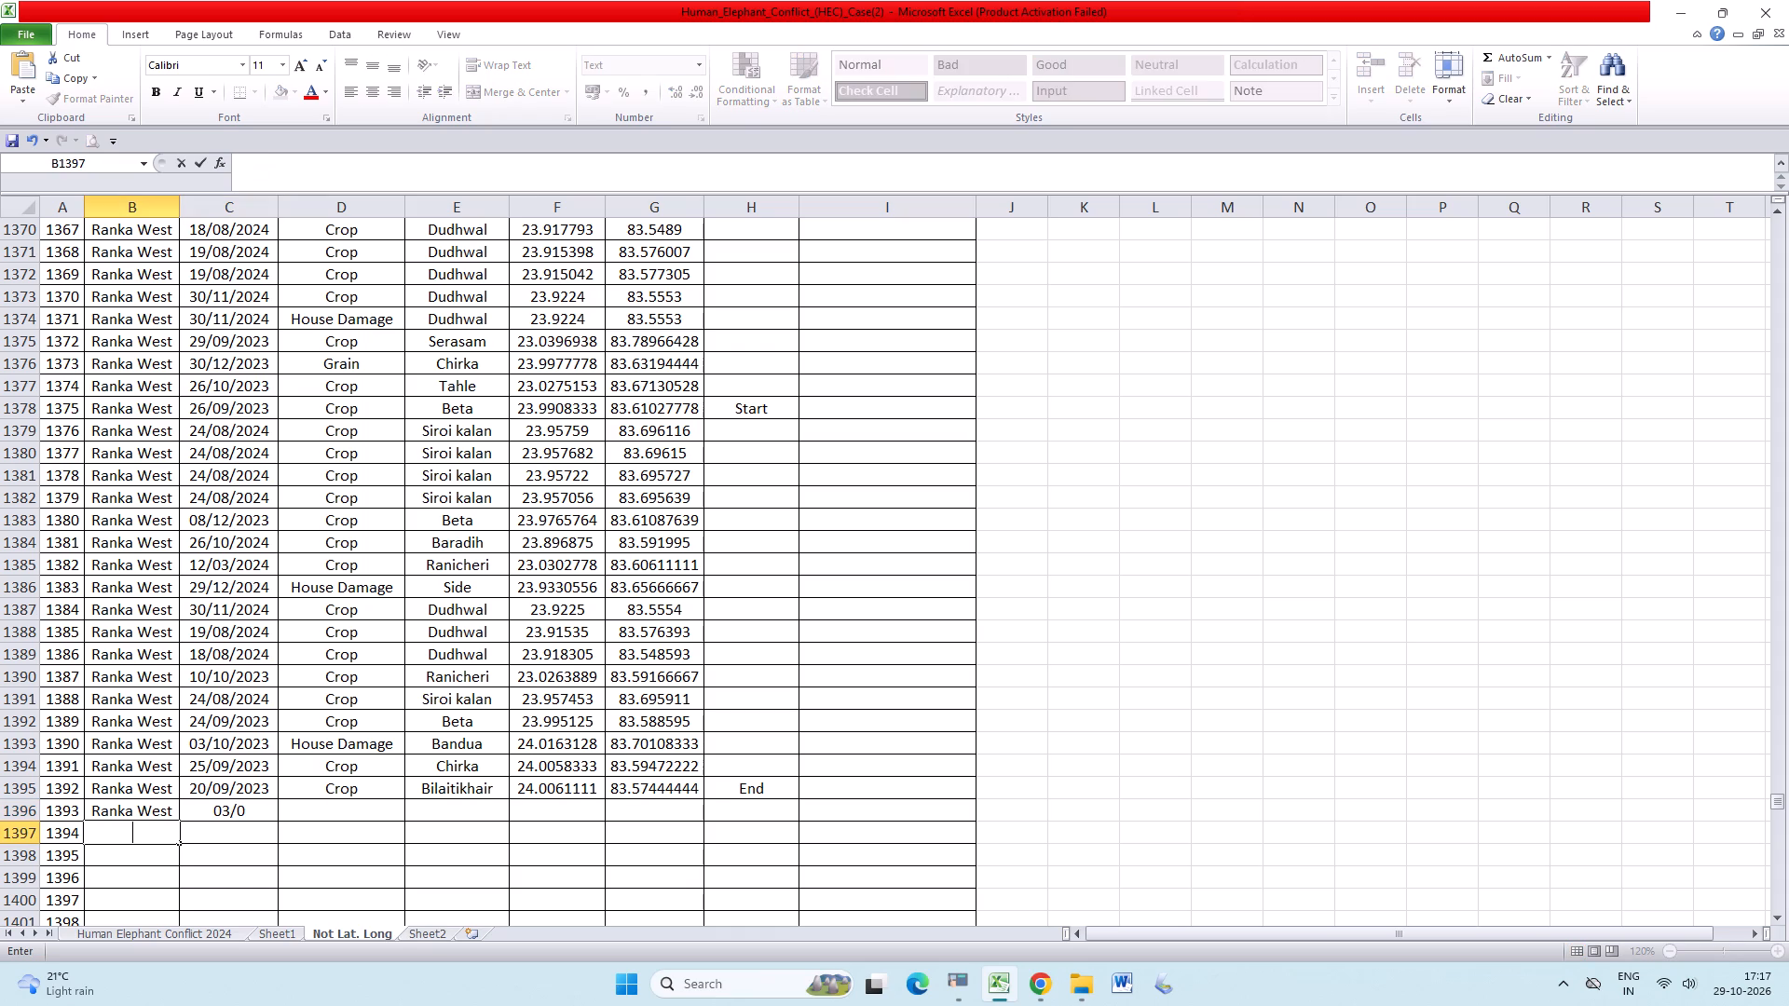
key("BackSpace")
key("Right")
key("Up")
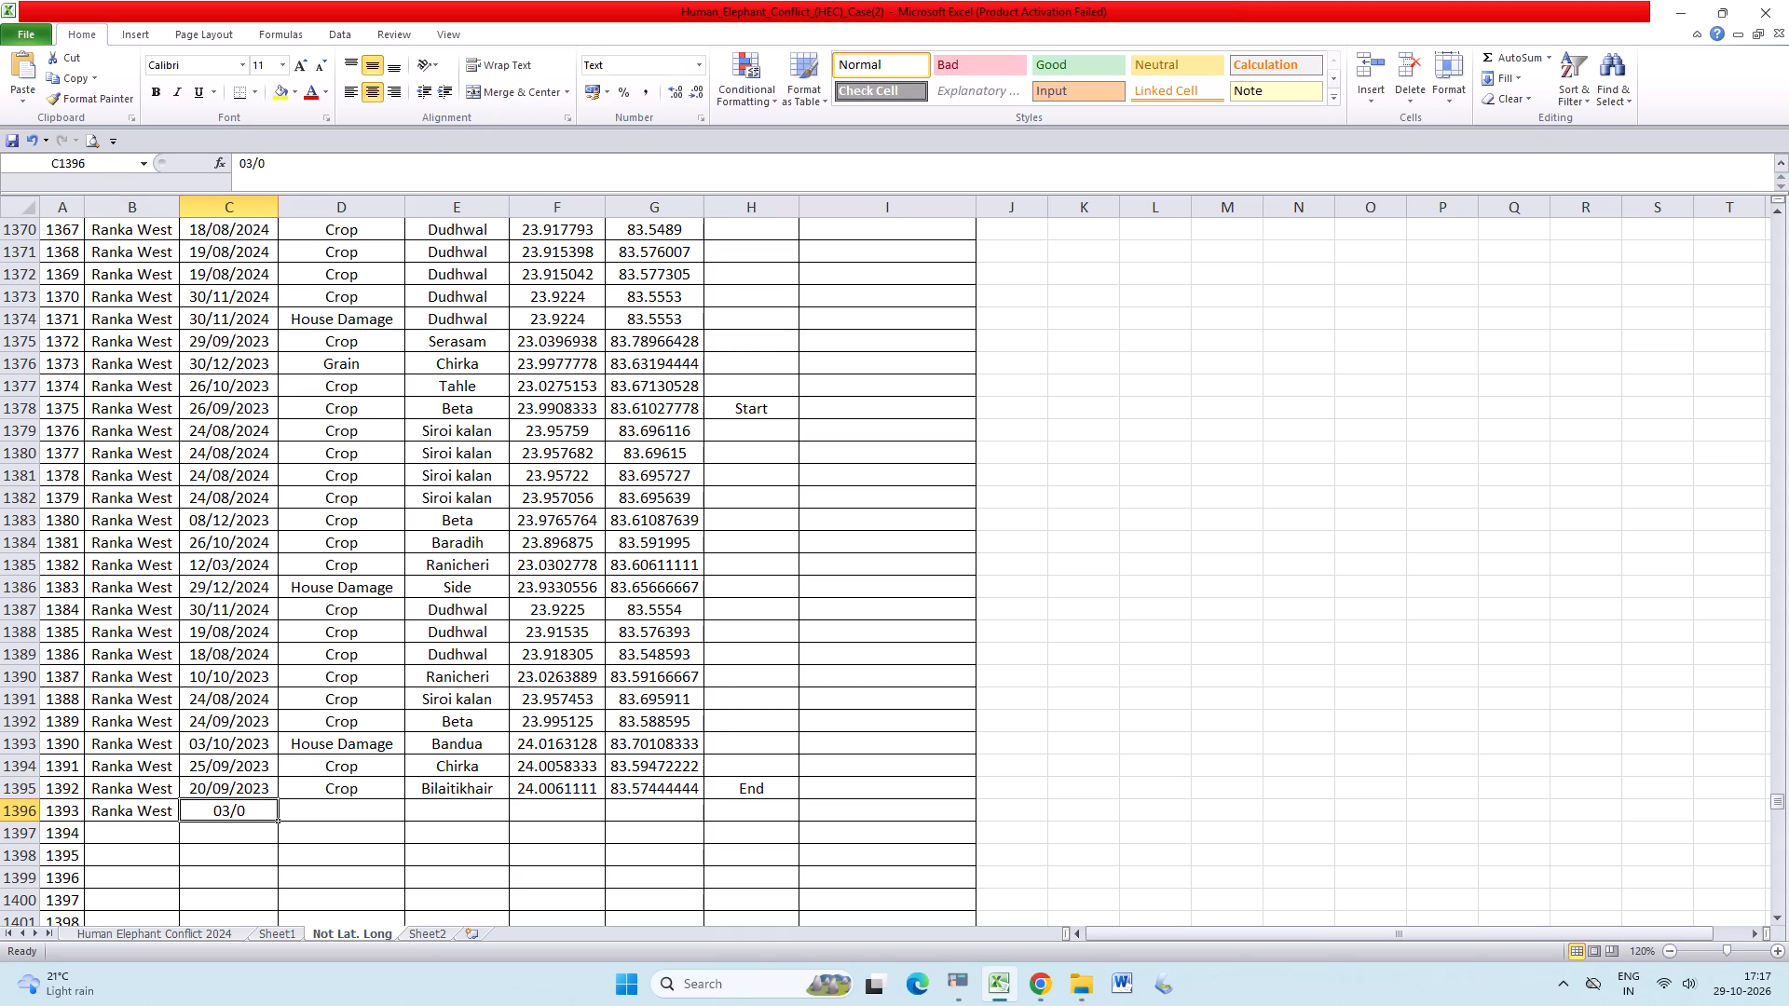
key("F2")
type("3/")
type("2025")
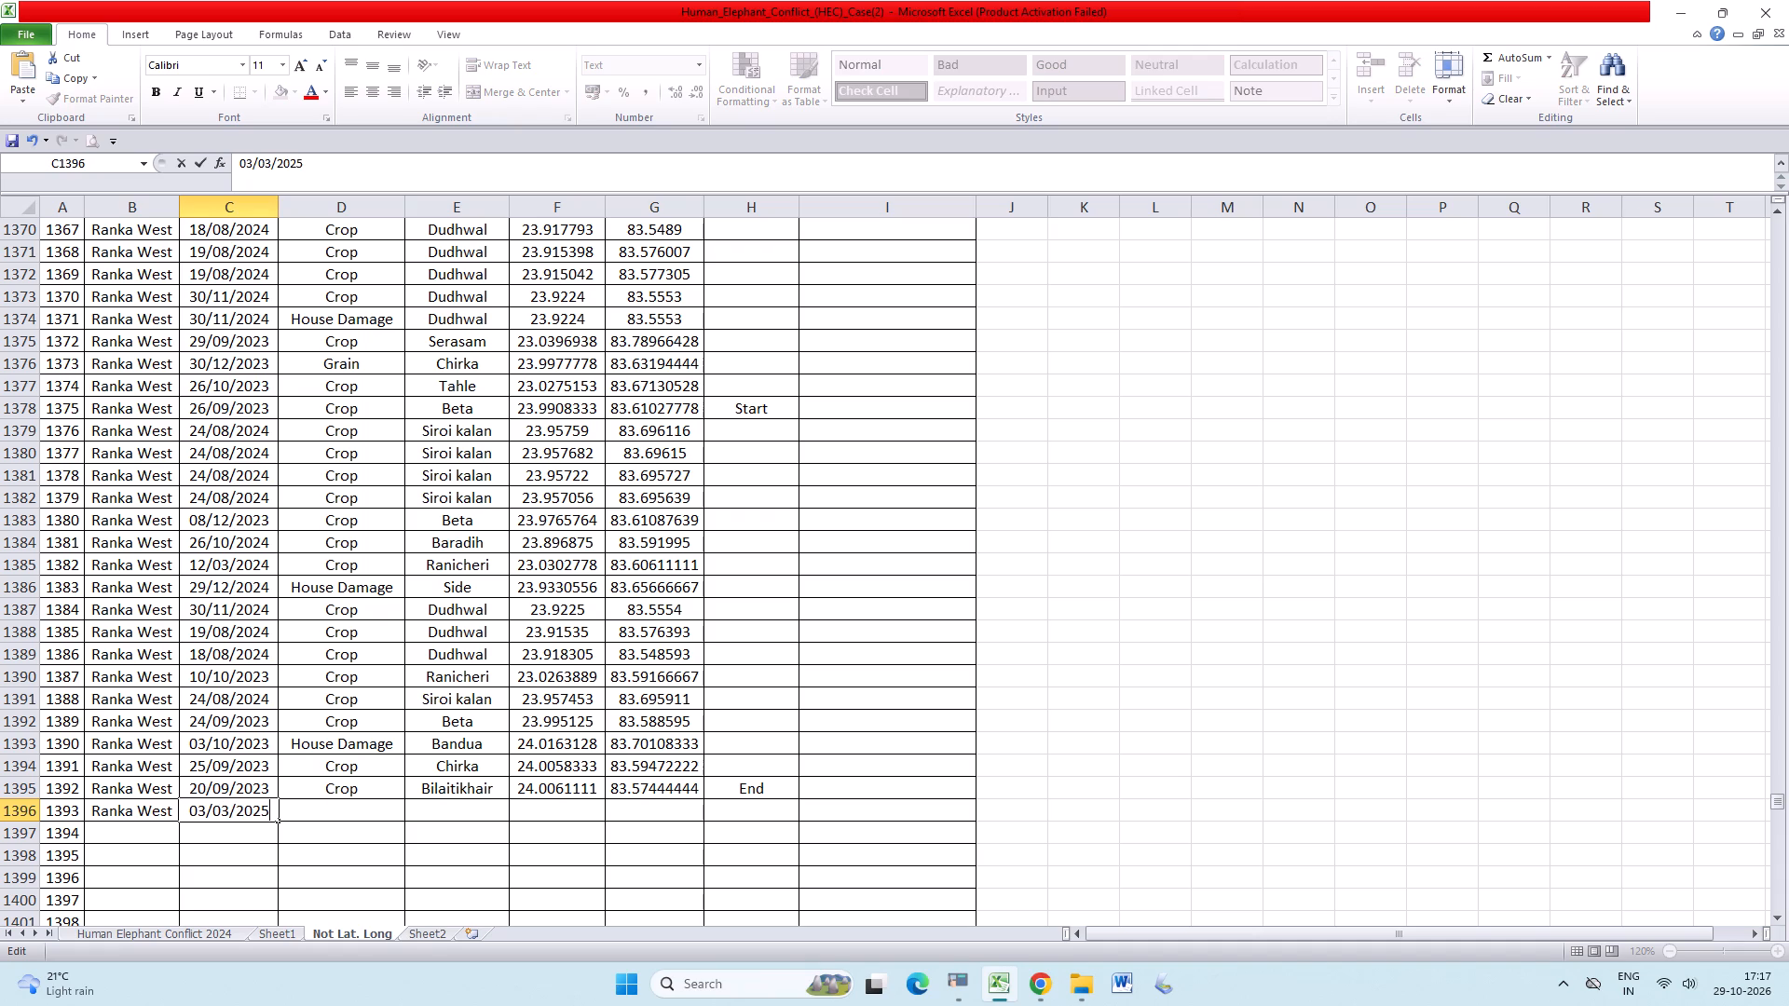
key("Tab")
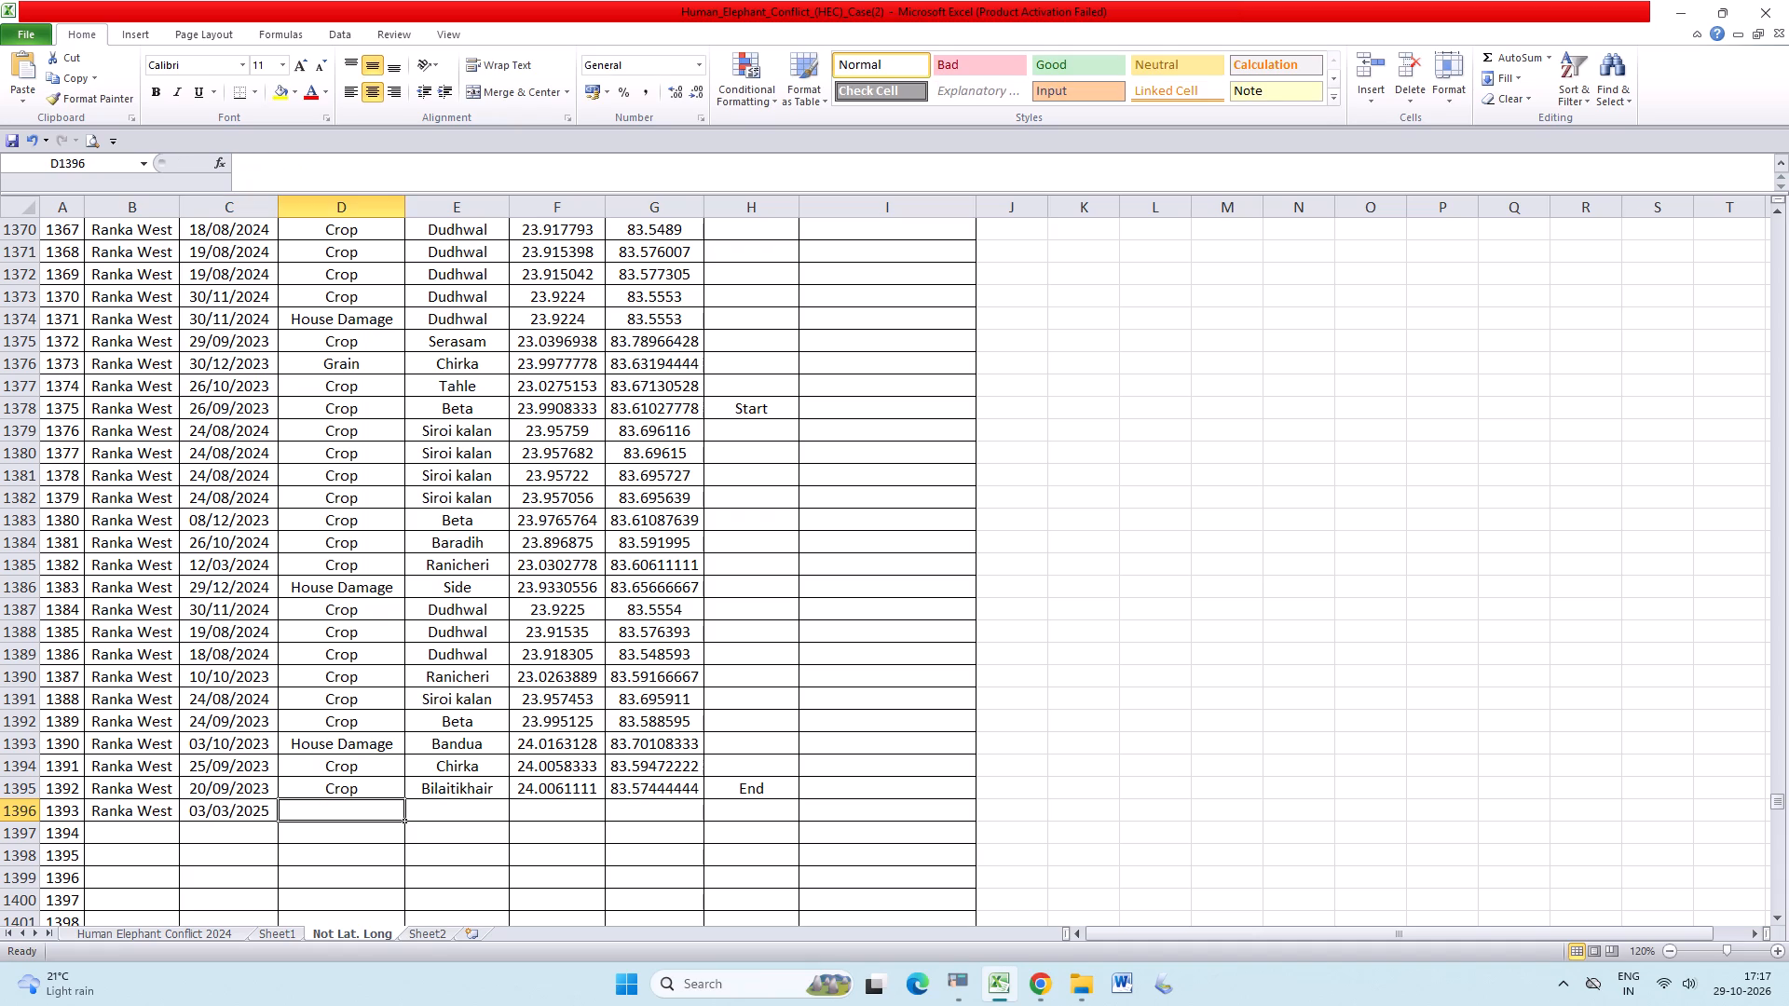
type("De")
type("at")
key("h")
key("Tab")
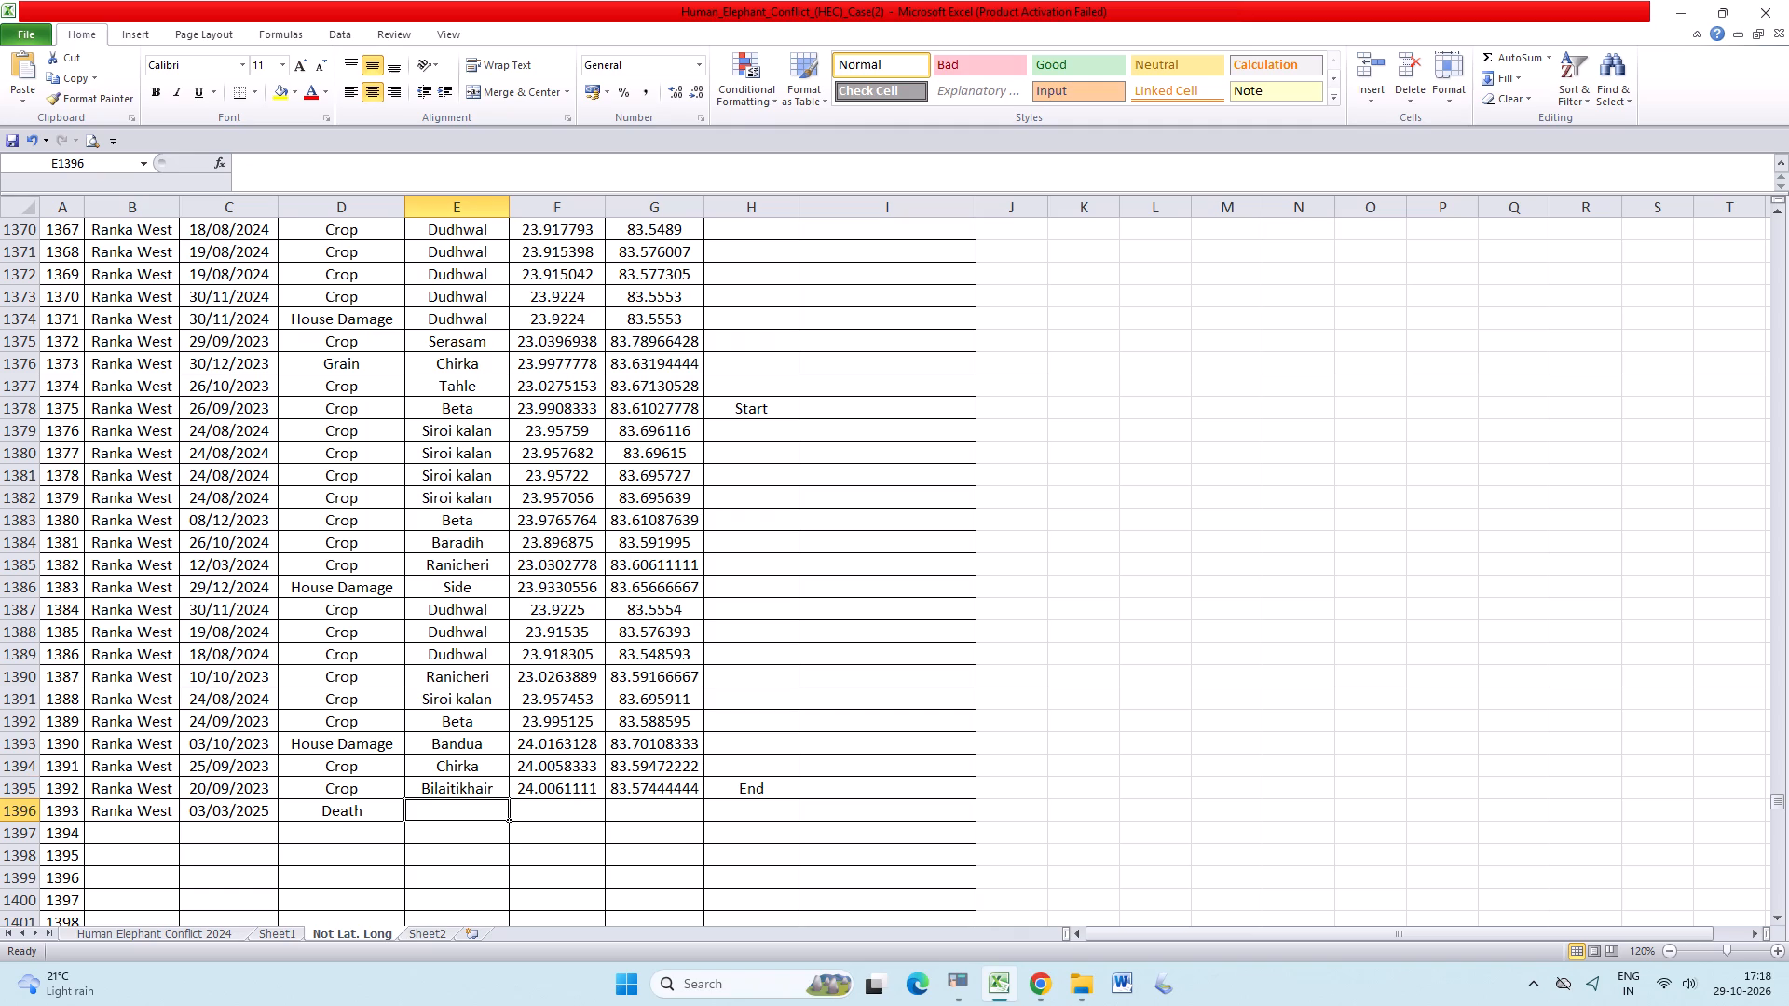
type("Sid")
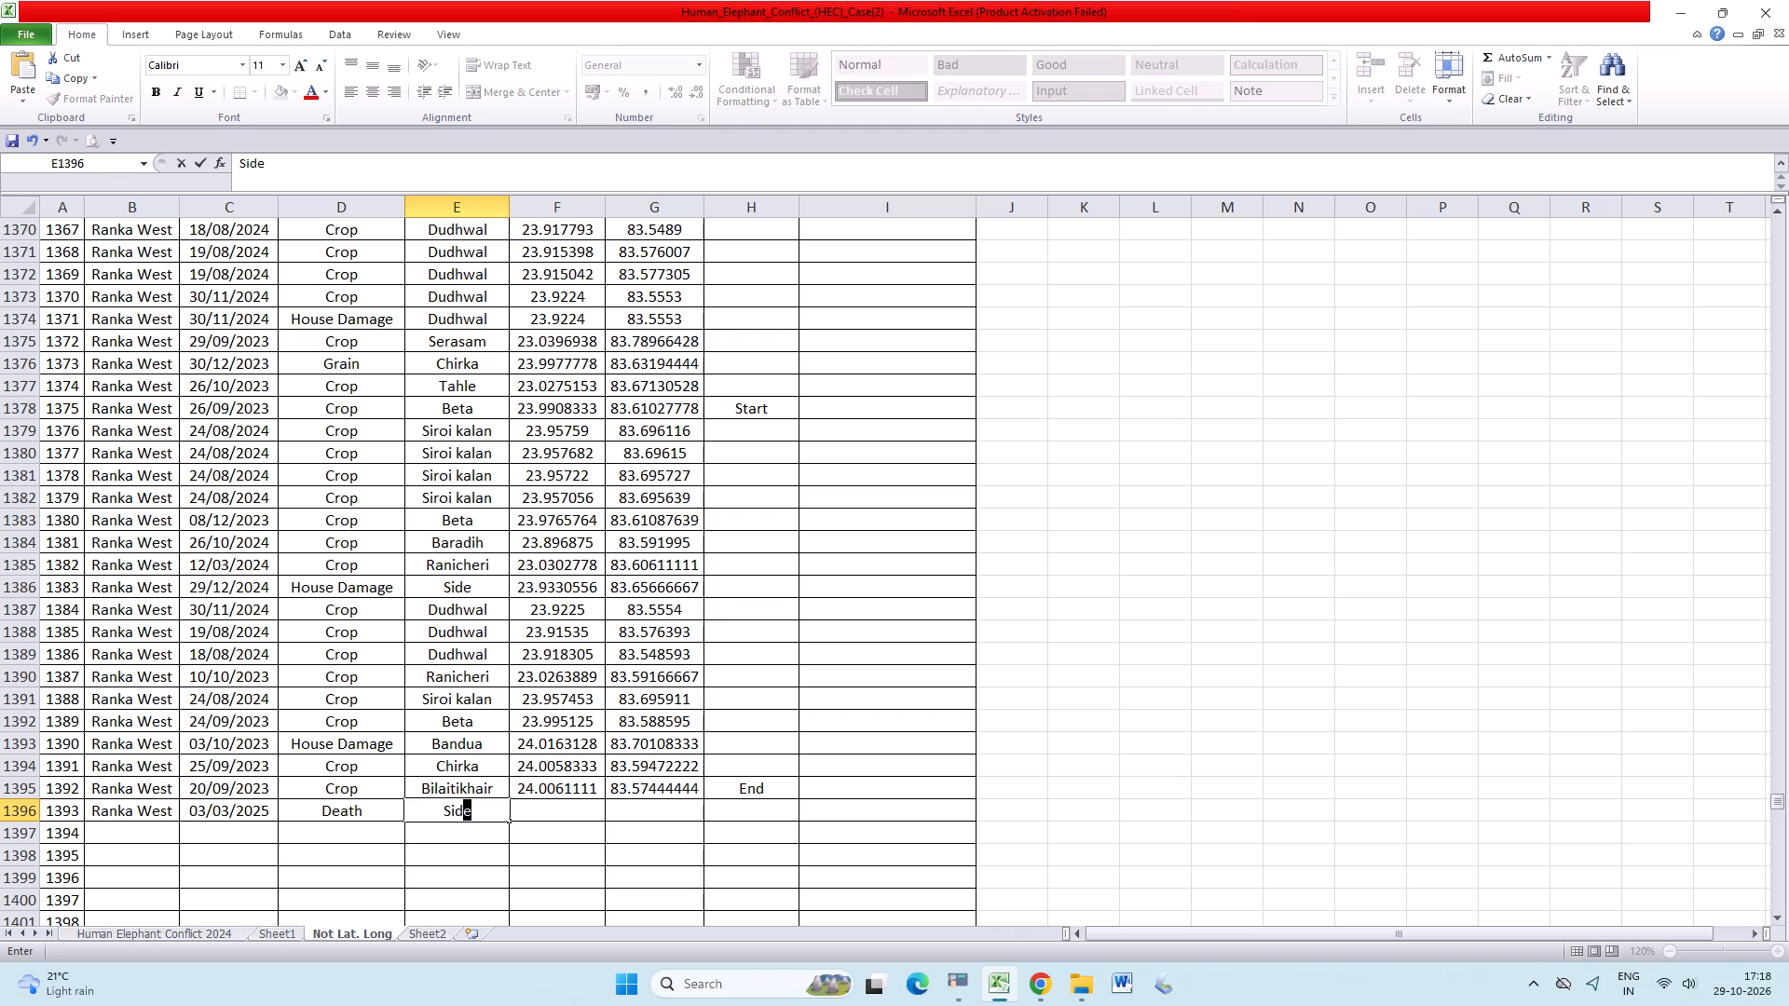
key("Tab")
type("23.")
type("930941")
key("Tab")
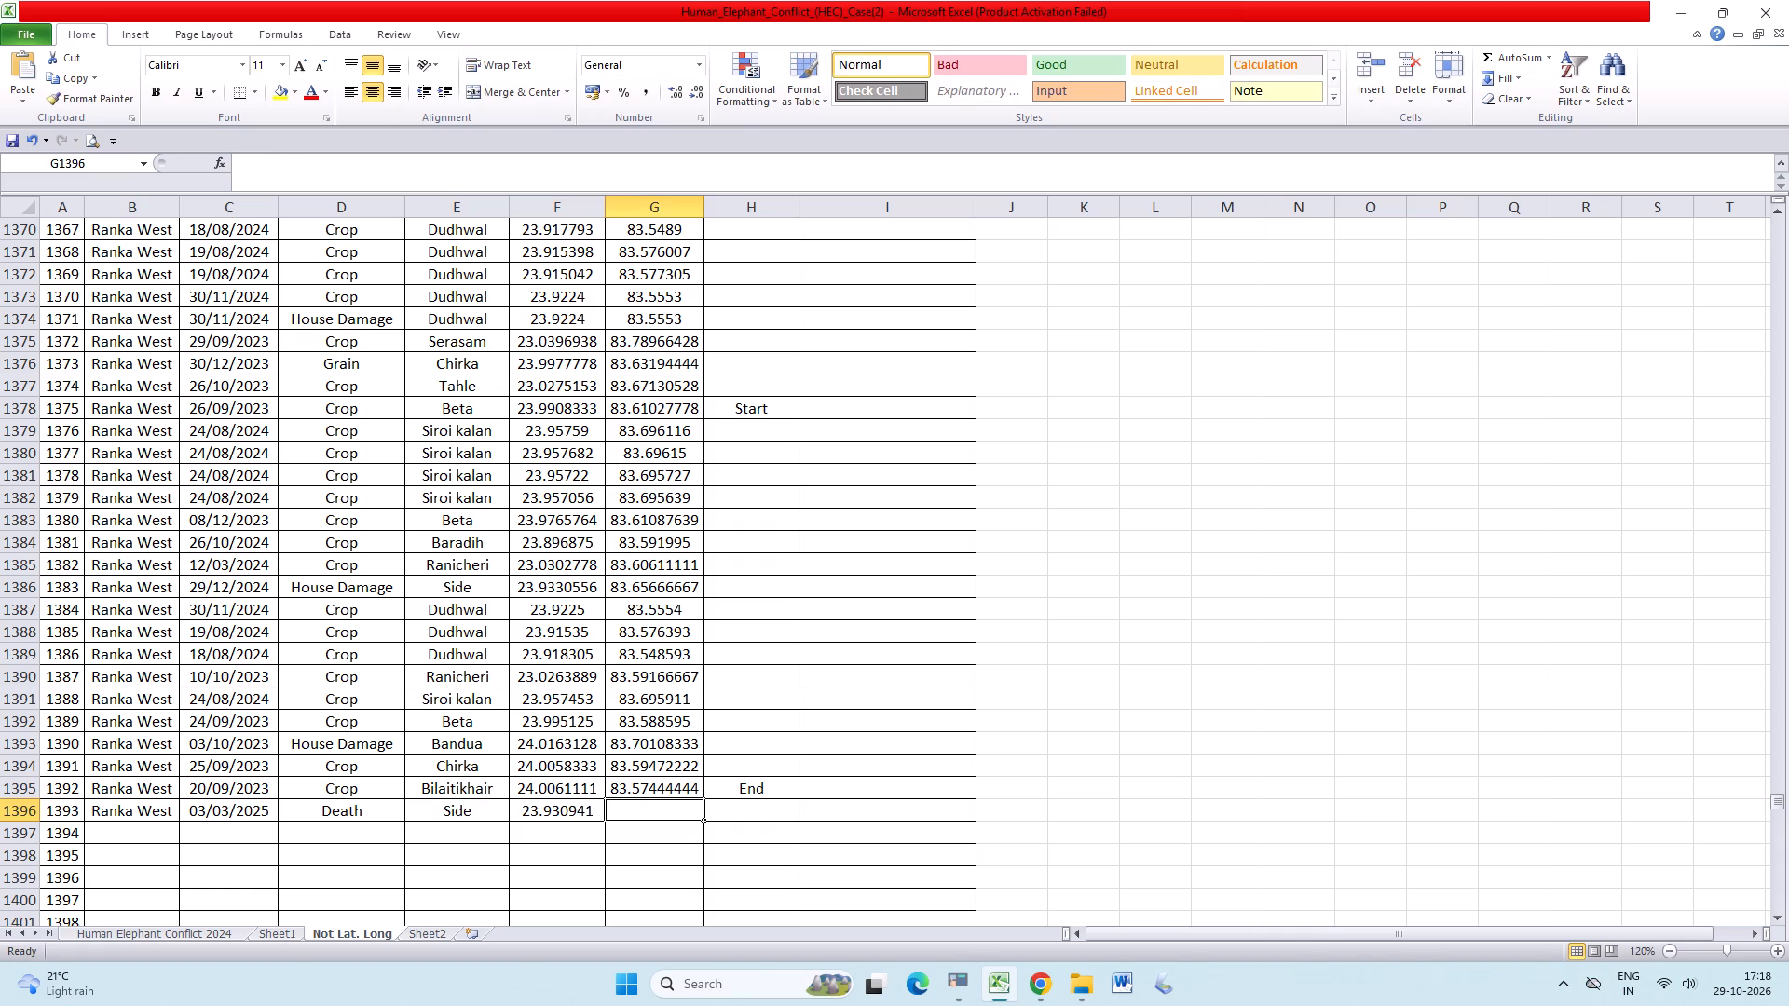
type("83.")
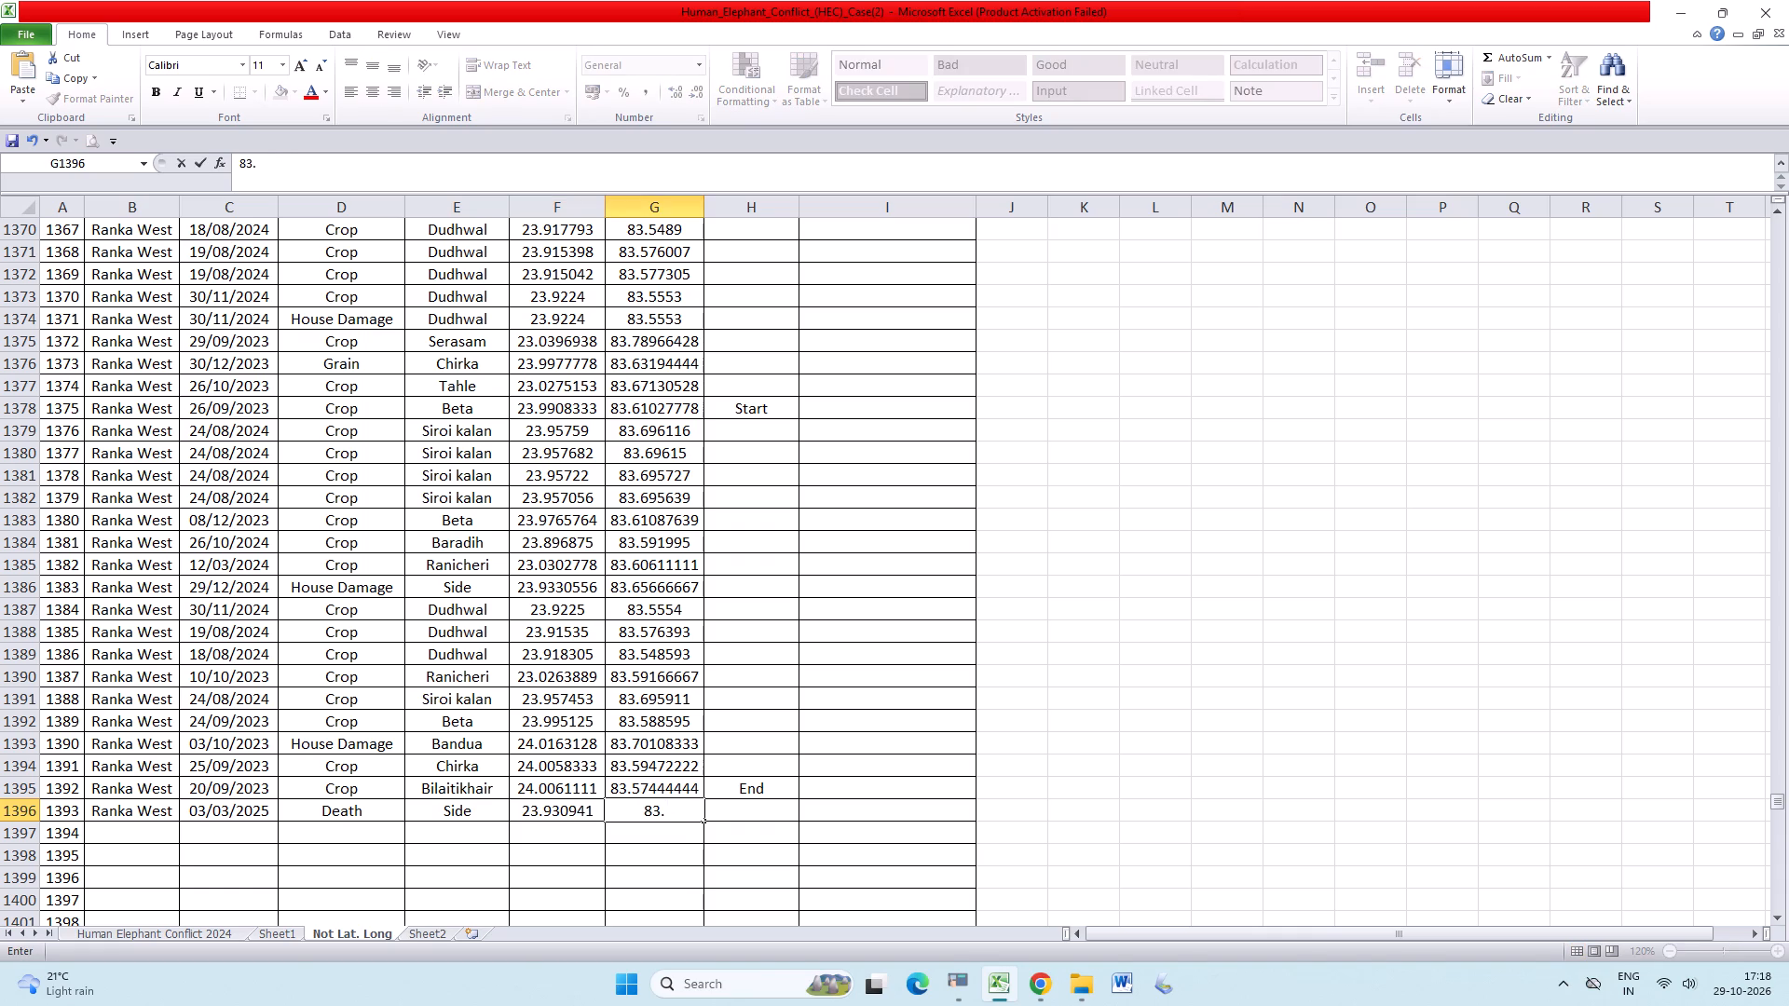
type("666634")
Move the Start marker from cell H1378 to cell H1396, beside record 1393.
left_click(759, 414)
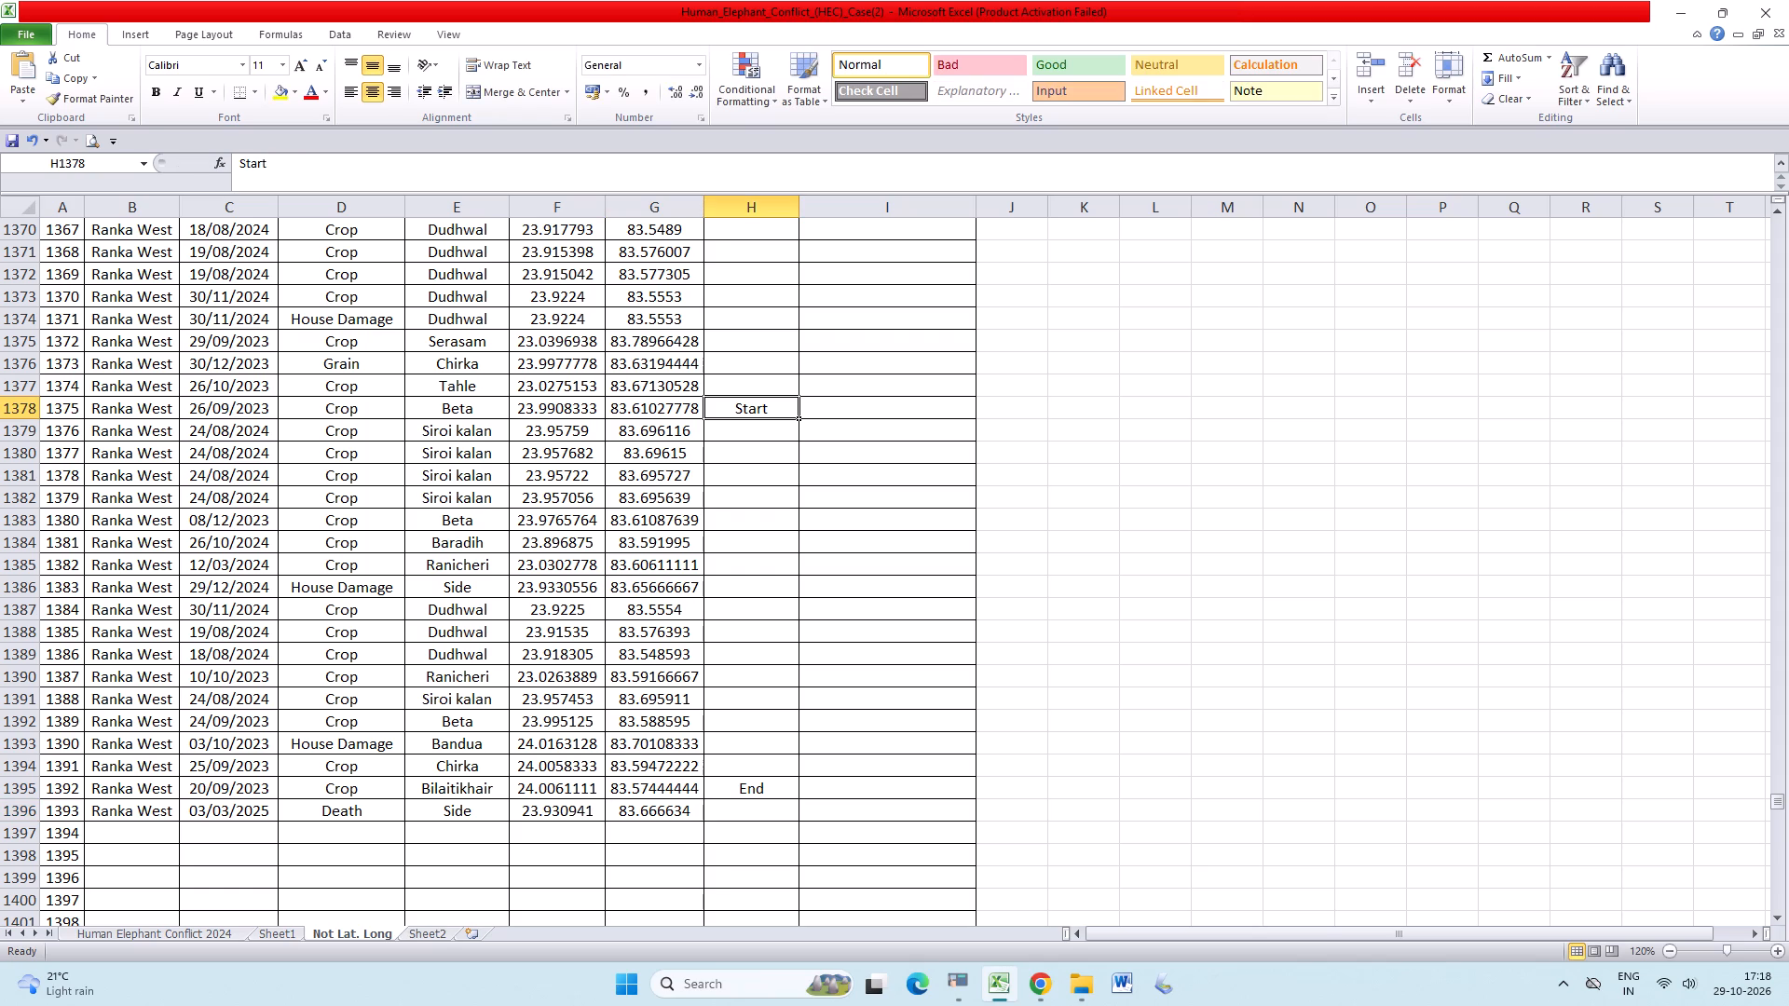
key("ctrl+x")
left_click(738, 820)
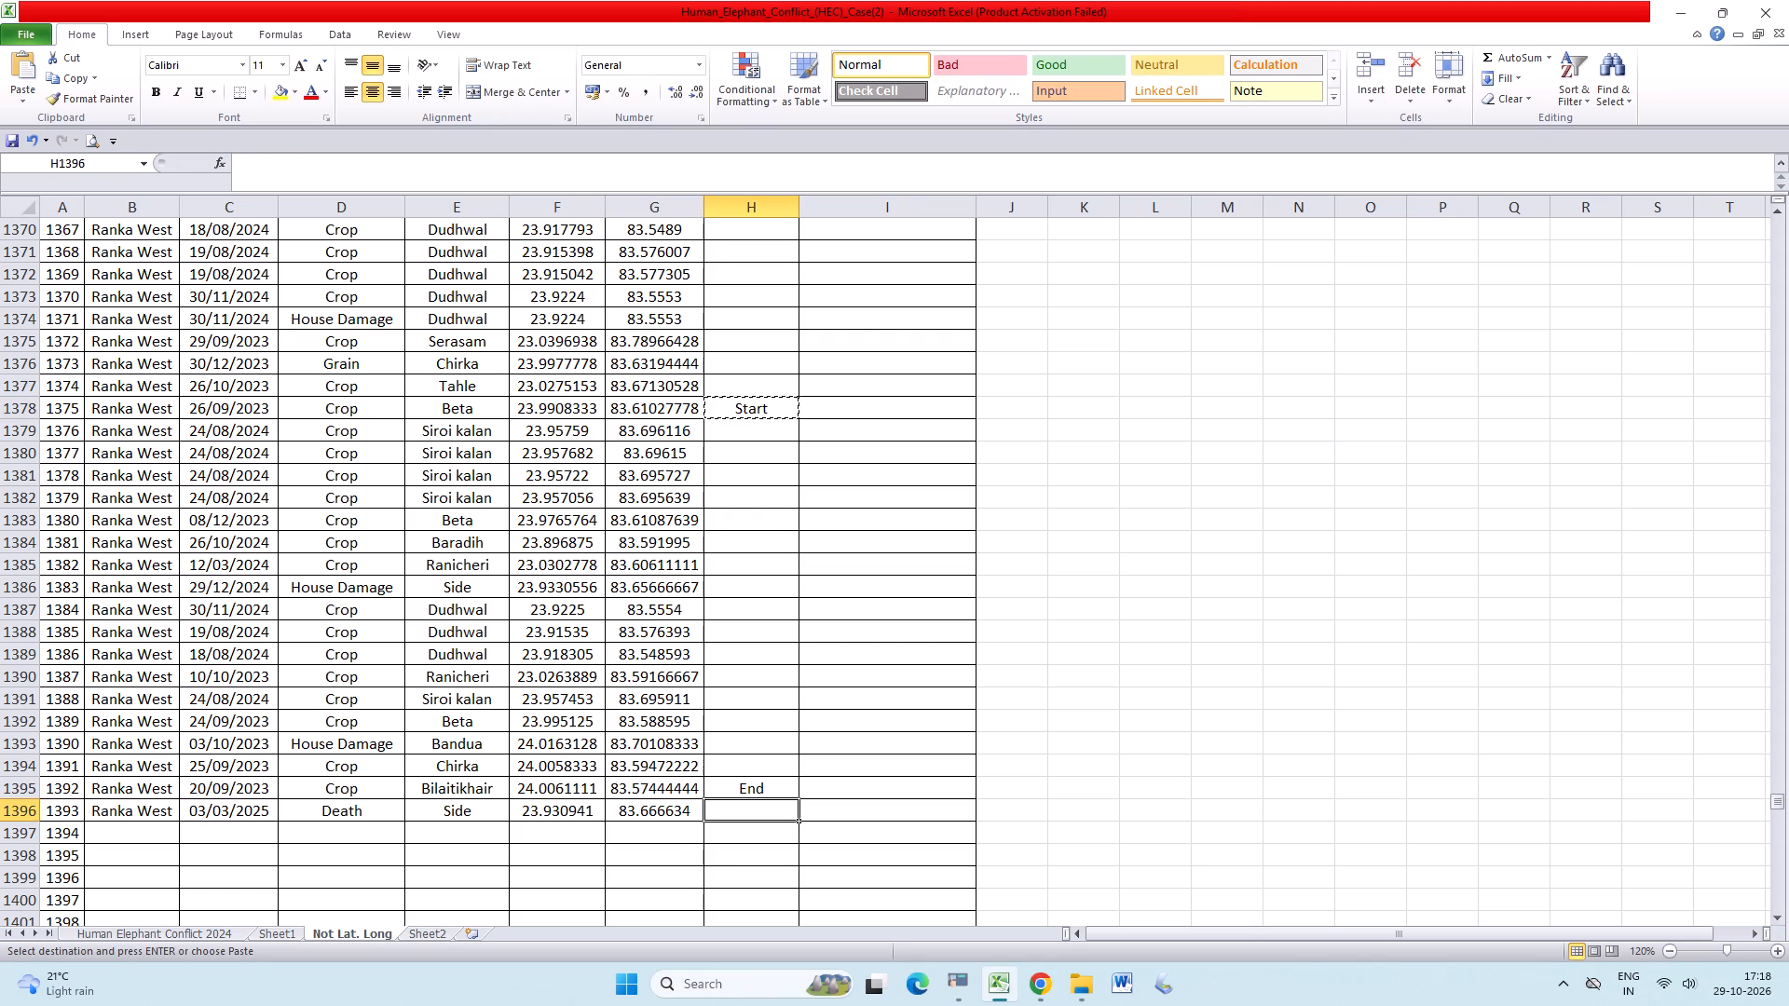
key("ctrl+v")
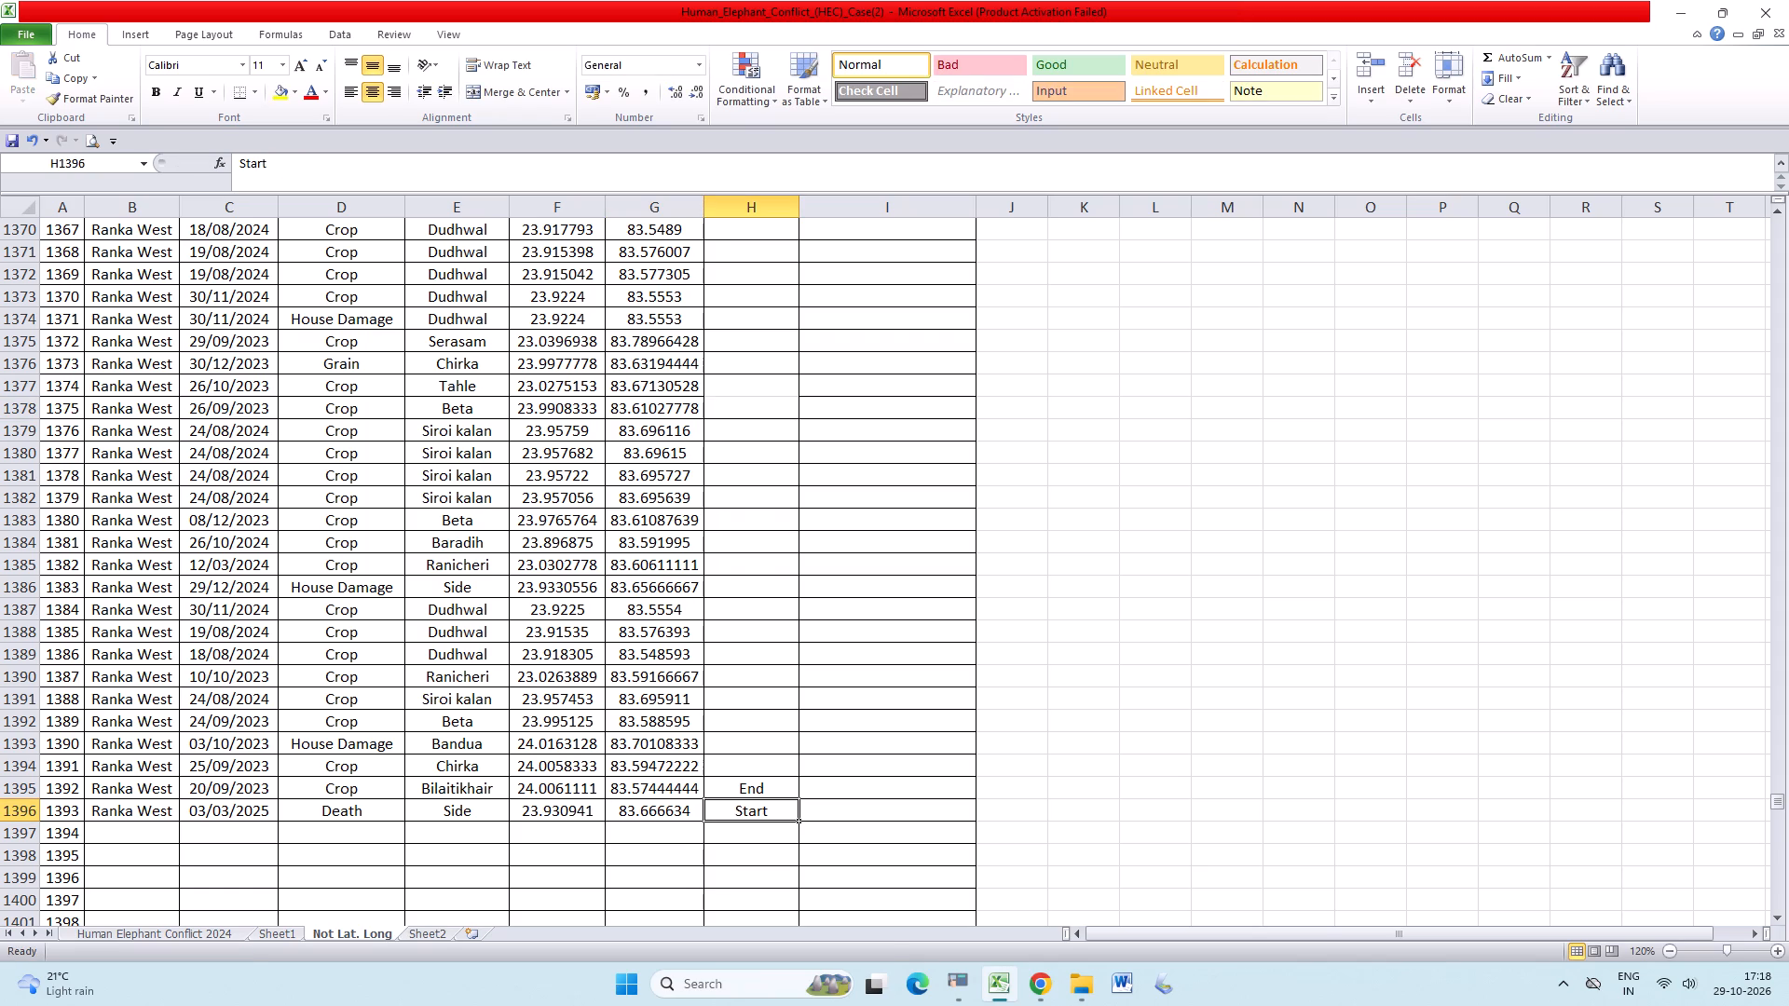
Enter the date 29/10/2026 in cell I1396, beside the Start marker of record 1393.
left_click(772, 361)
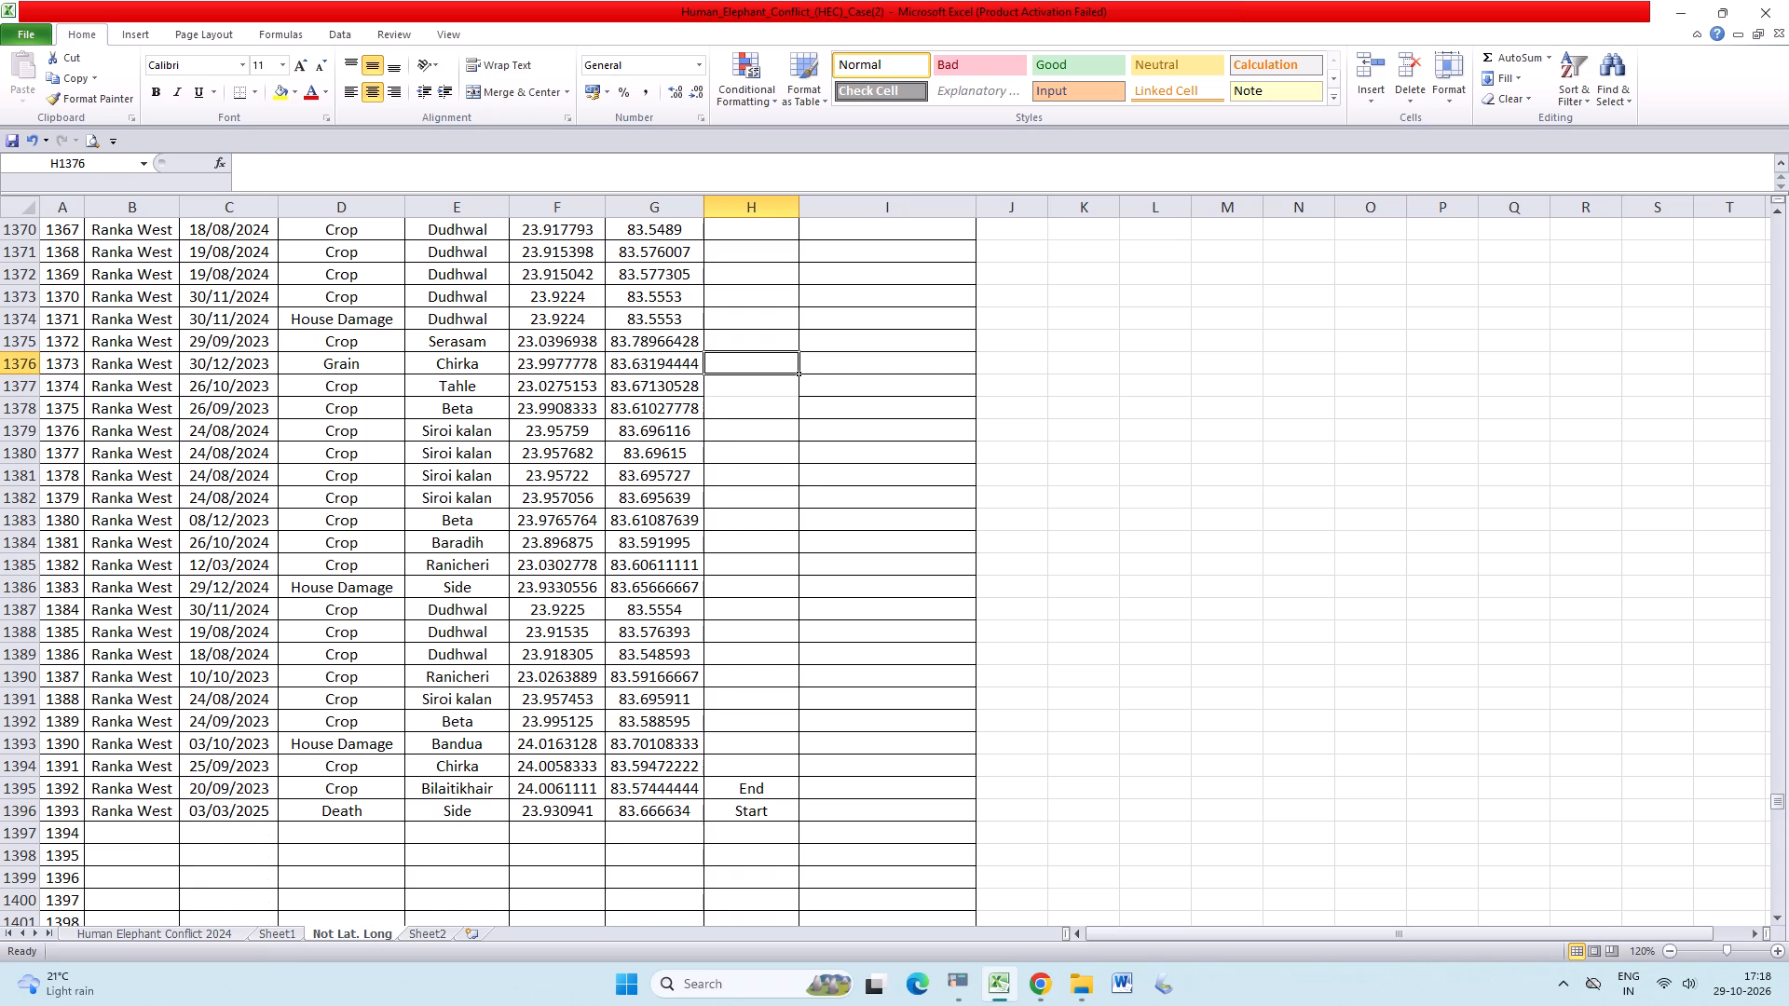
scroll(799, 401, "up", 5)
scroll(806, 453, "down", 6)
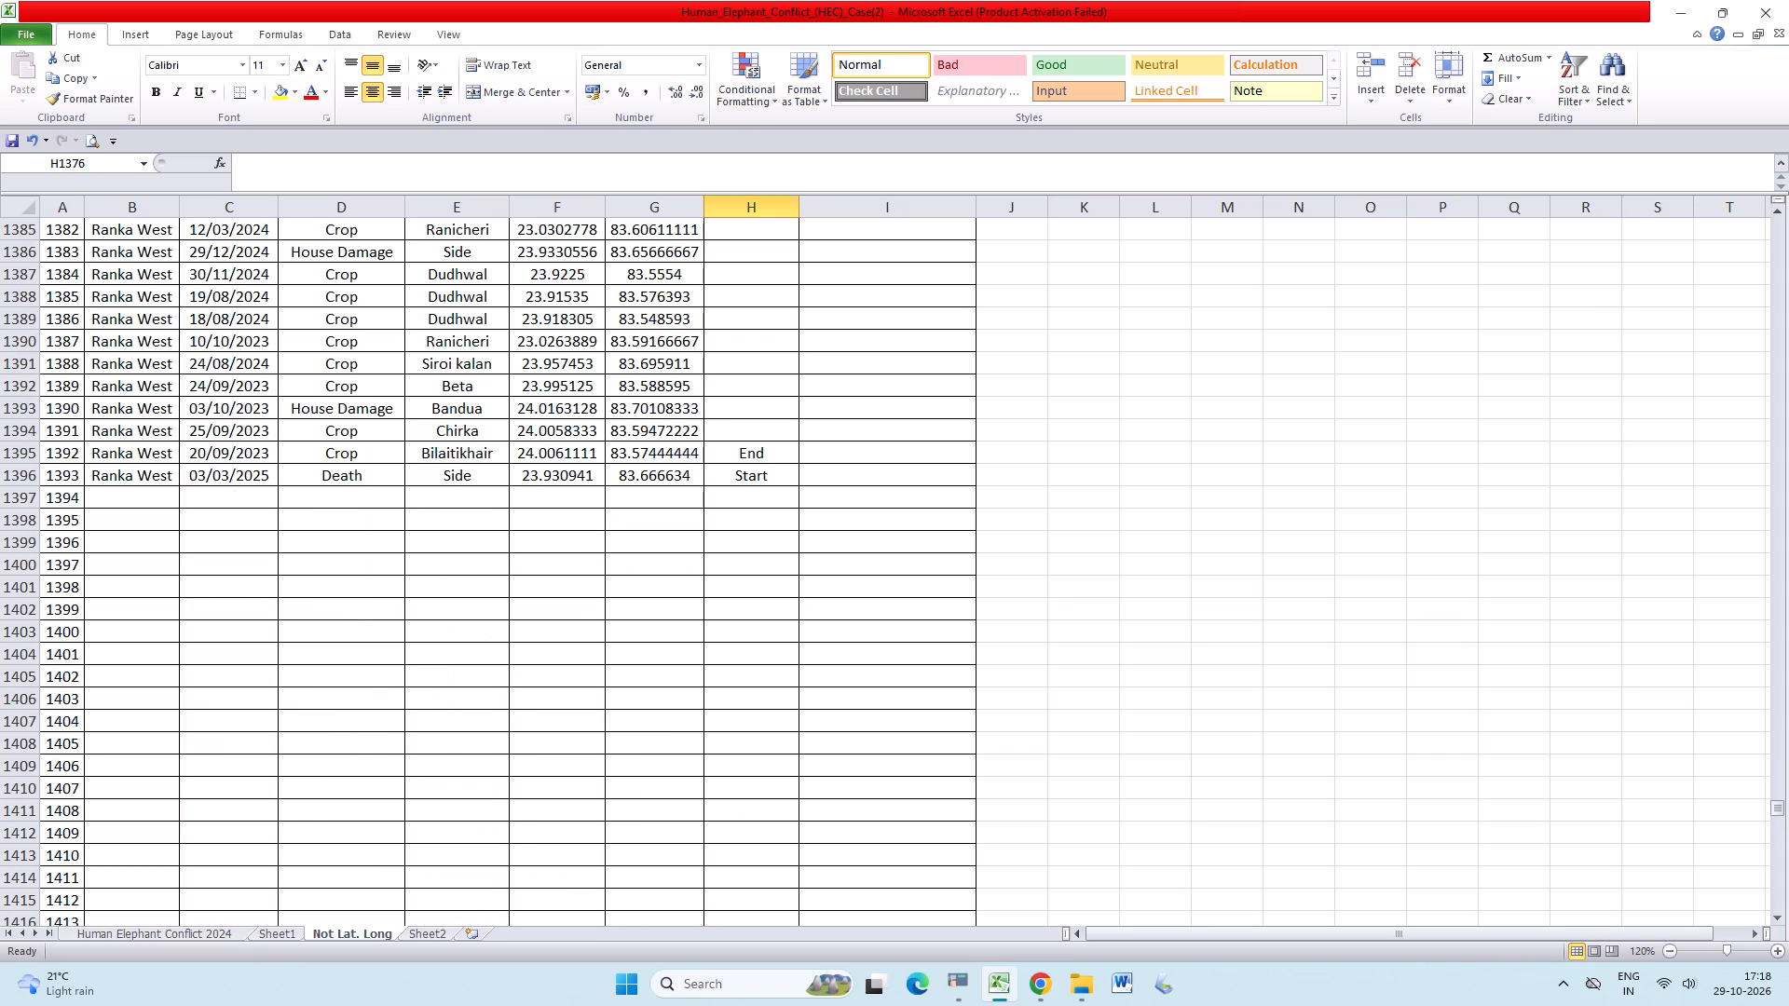
left_click(860, 475)
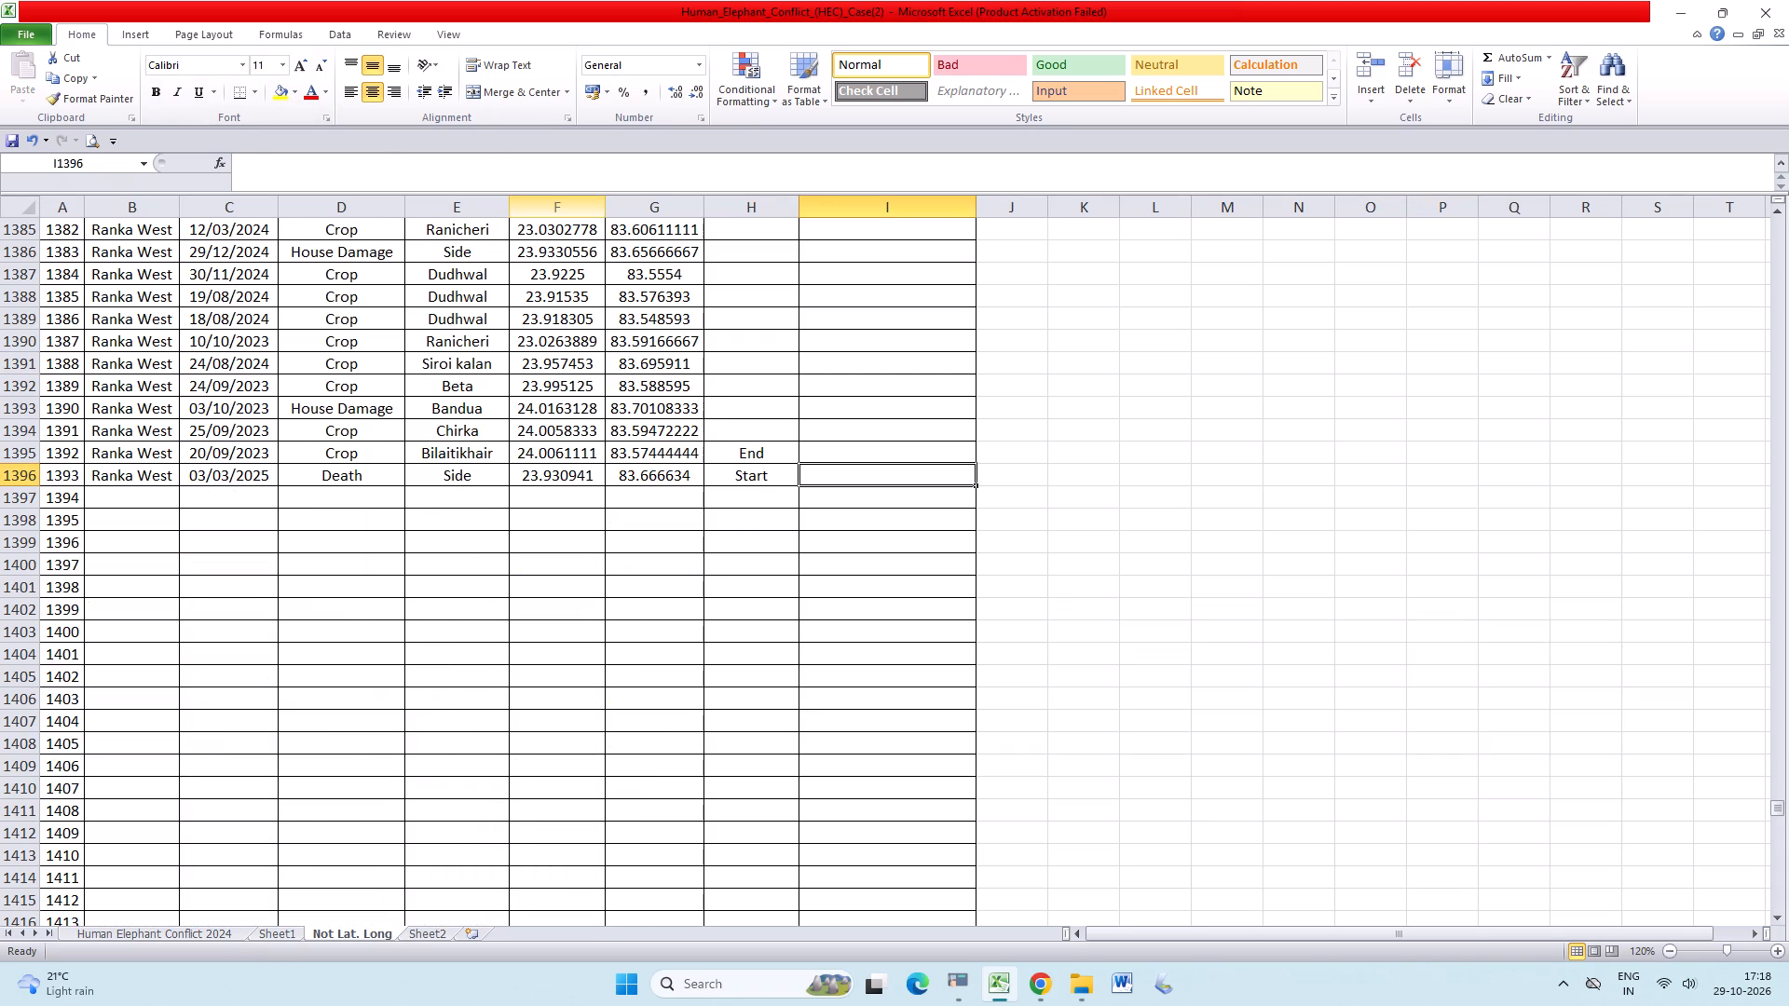
type("29/")
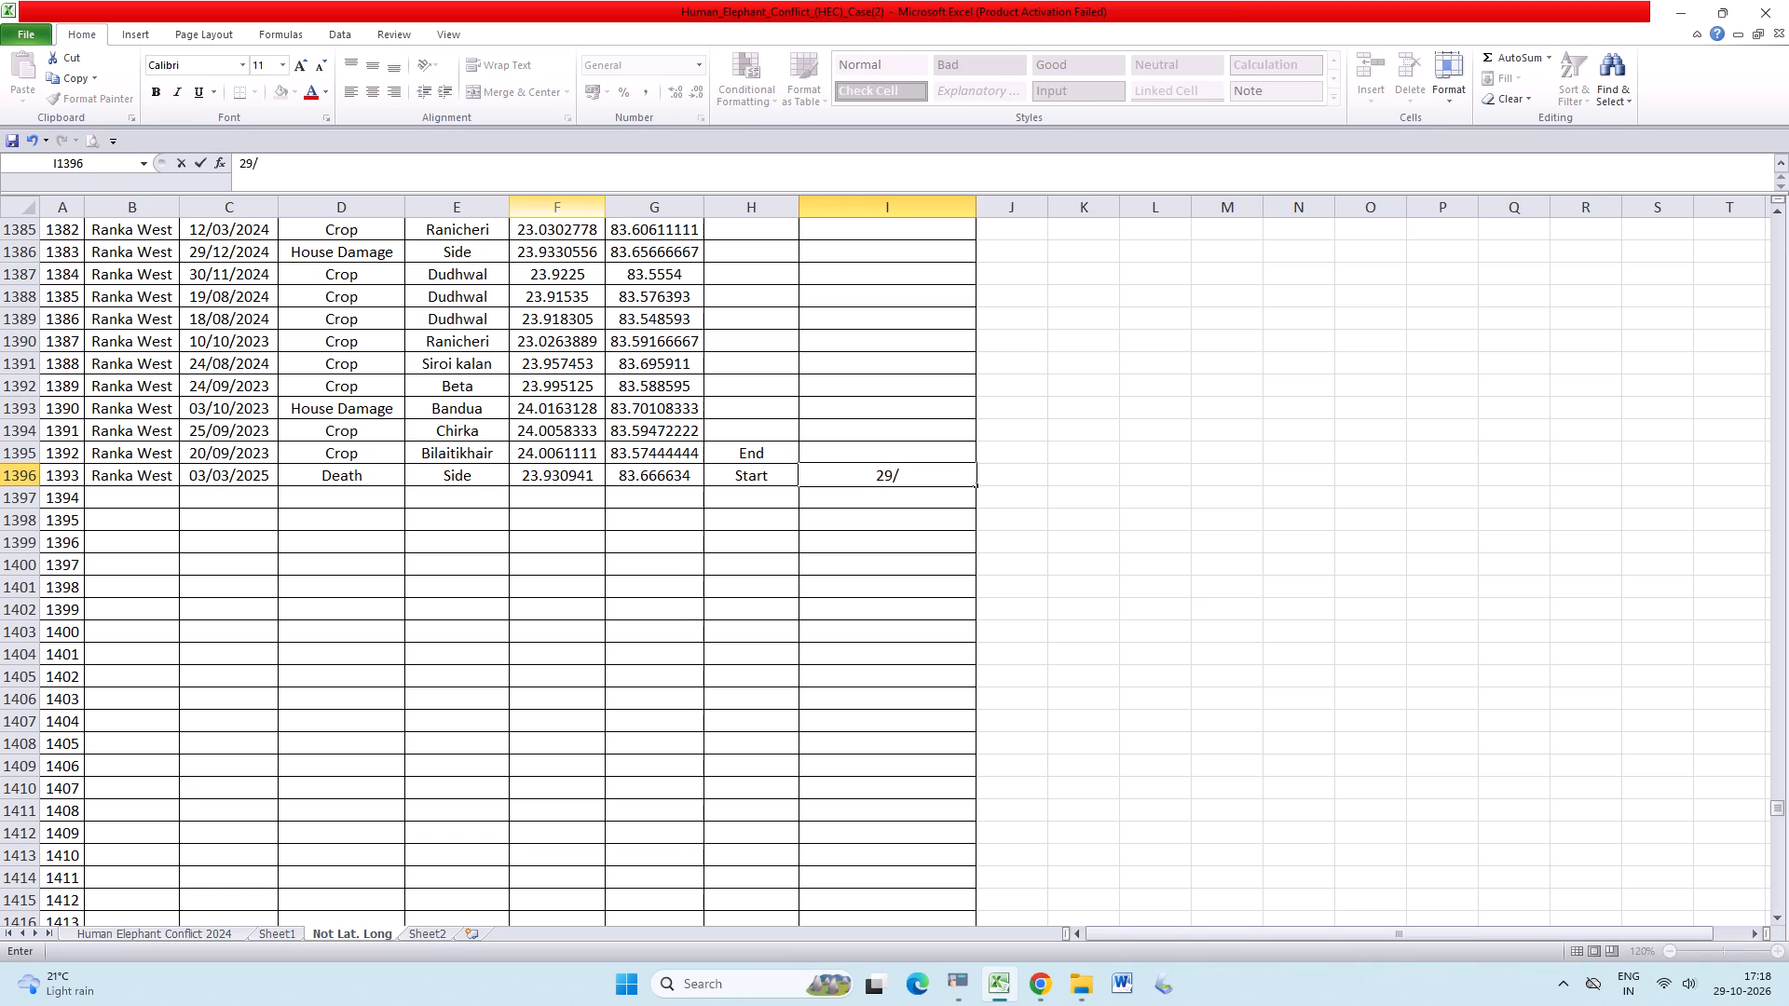
type("10/2026")
left_click(854, 535)
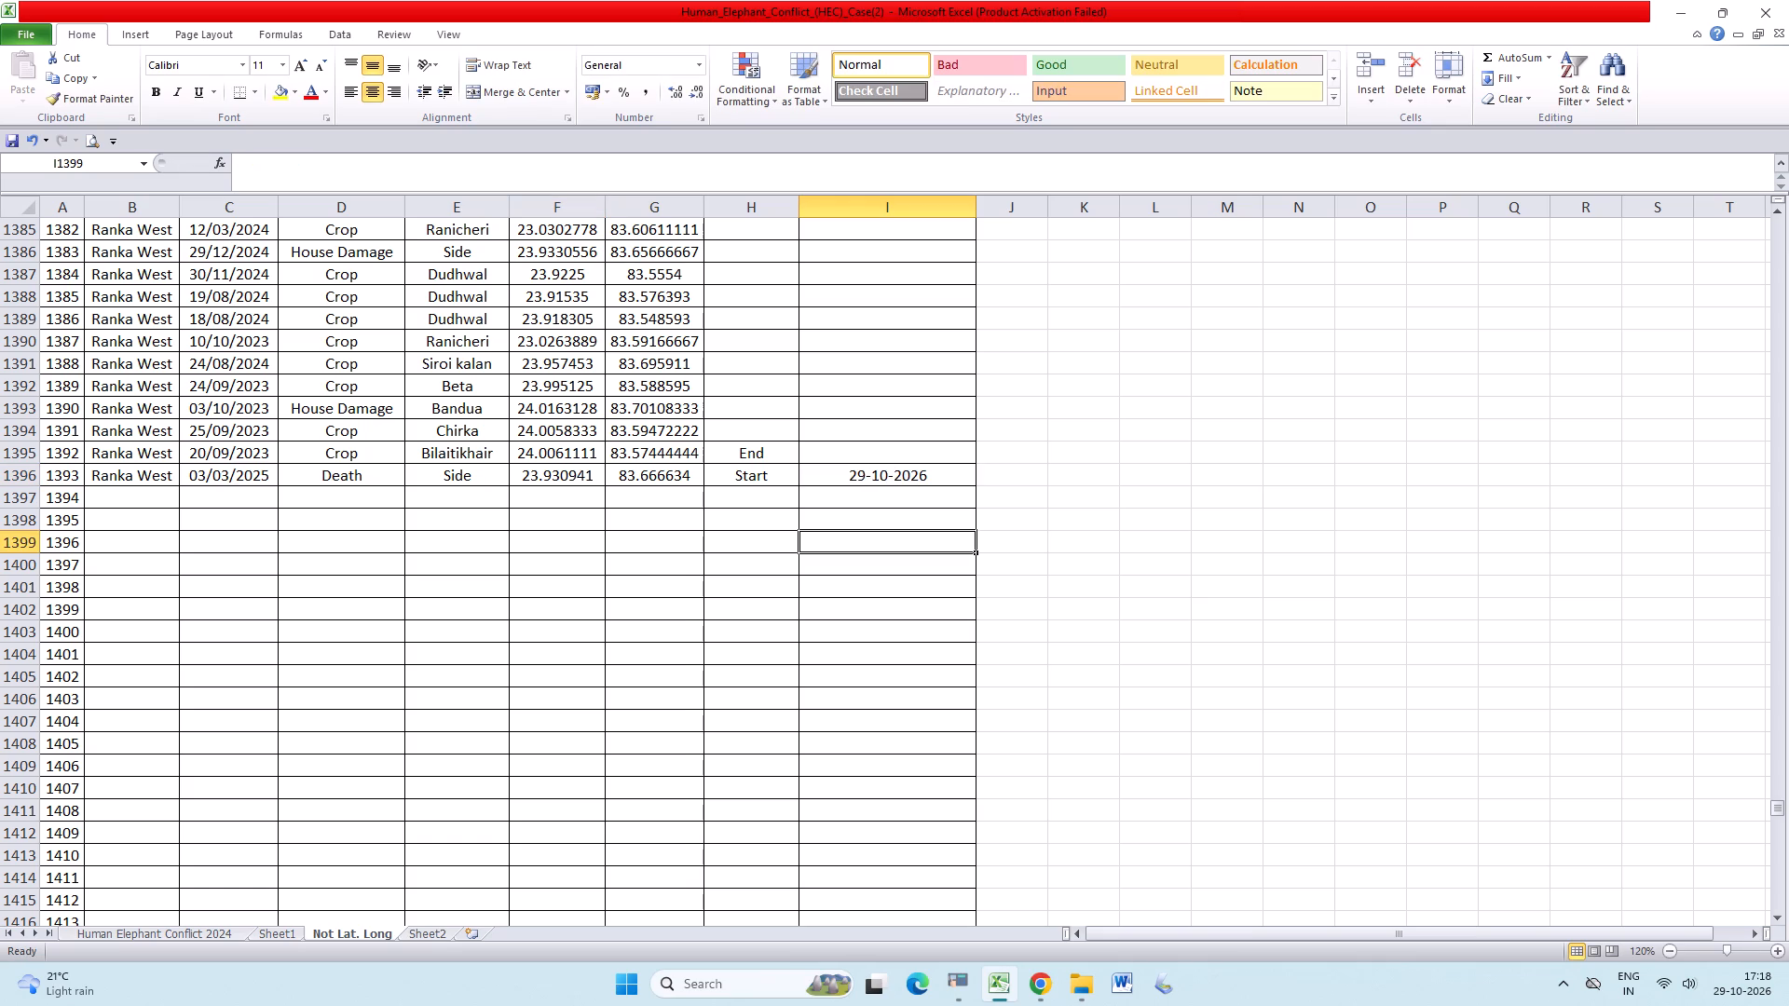
Fill the date cell I1396 with the standard green colour.
left_click(870, 482)
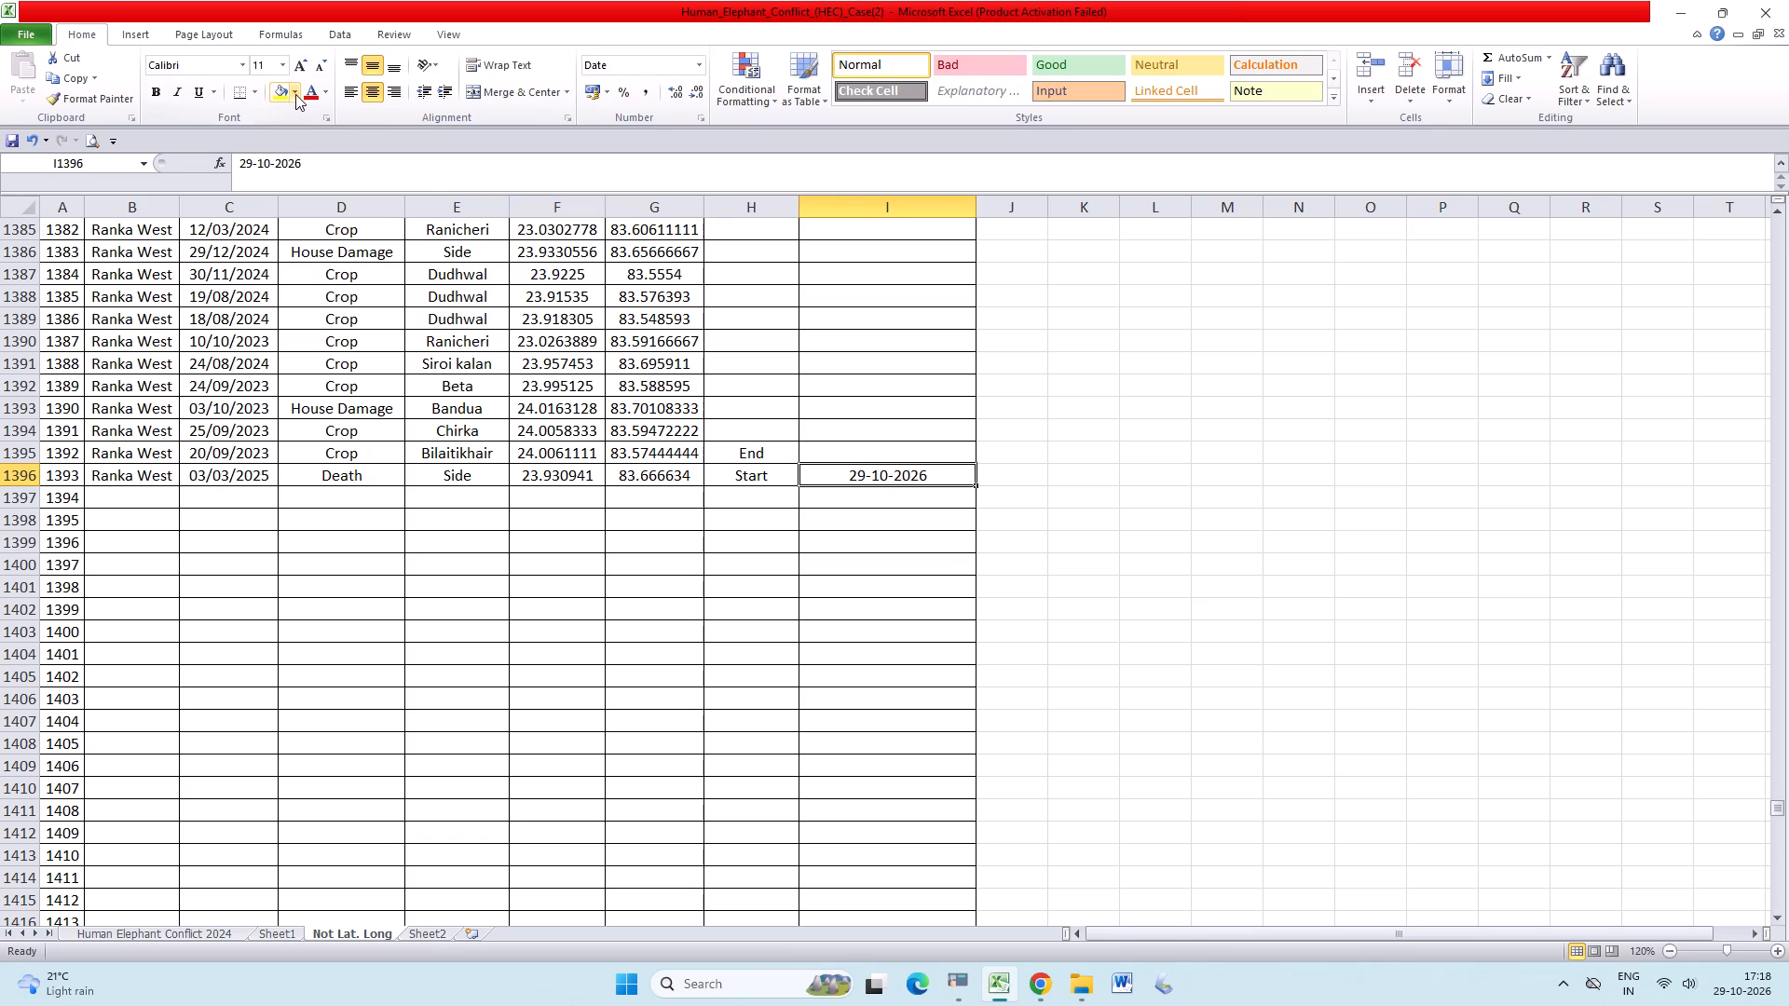
left_click(295, 94)
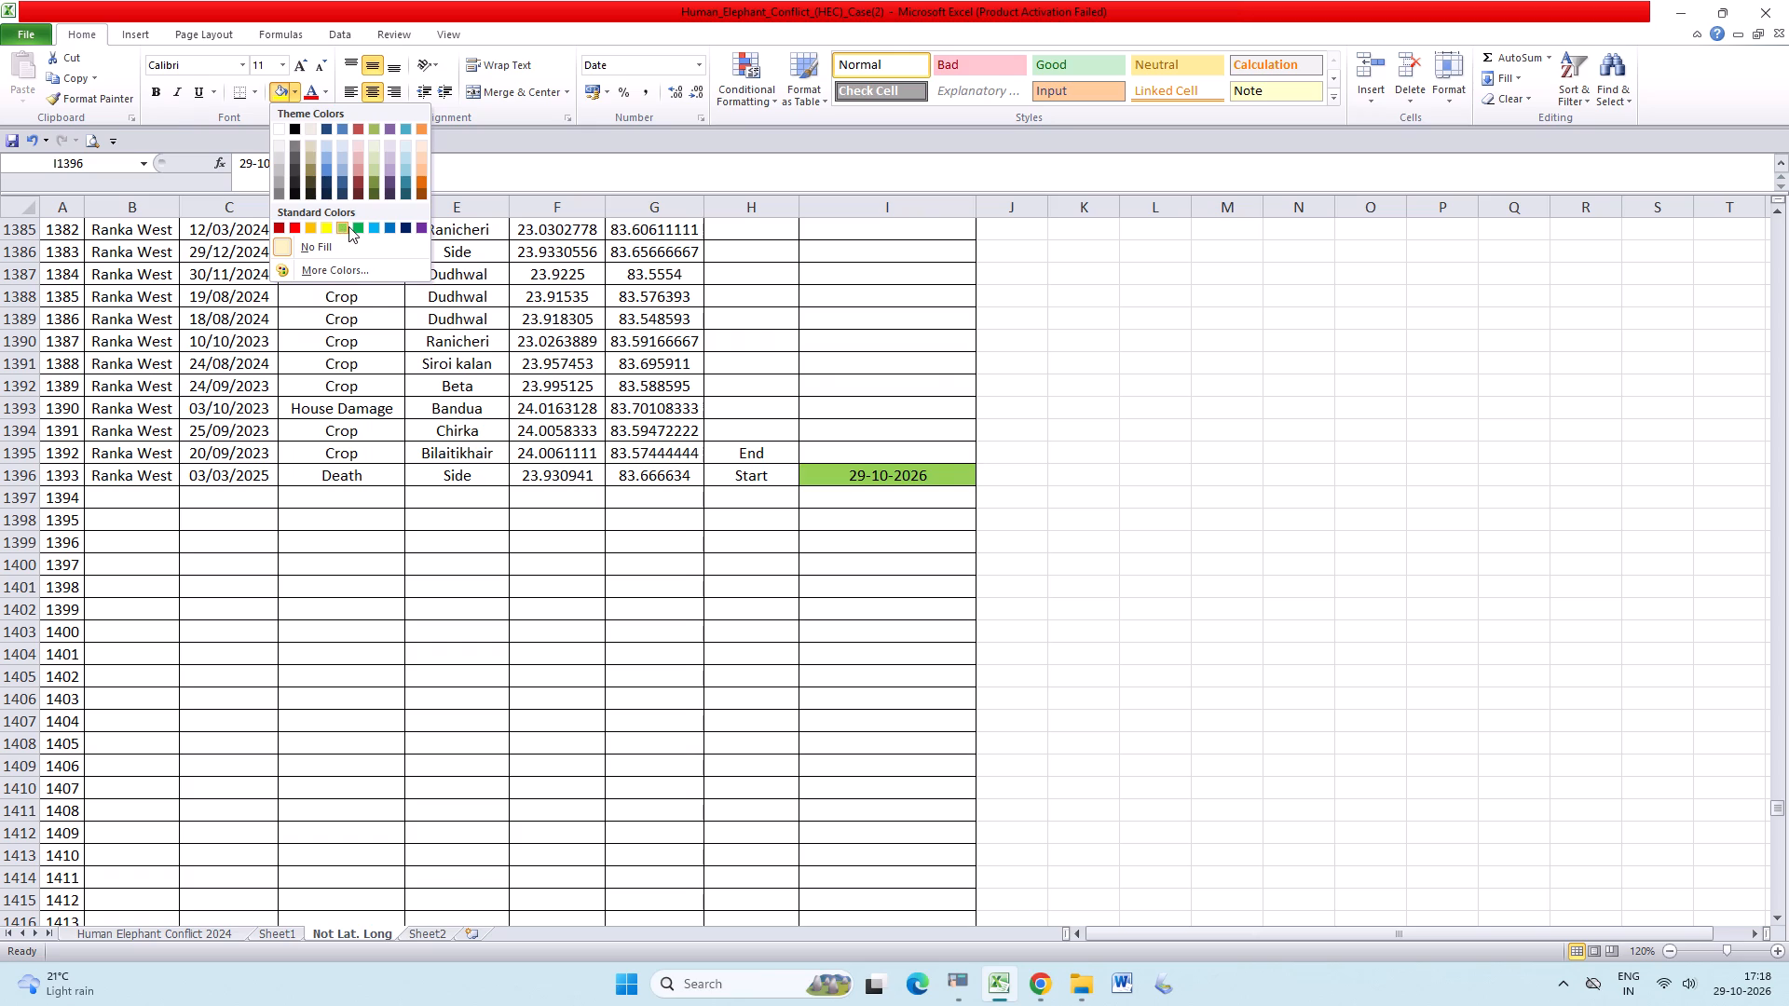
left_click(356, 226)
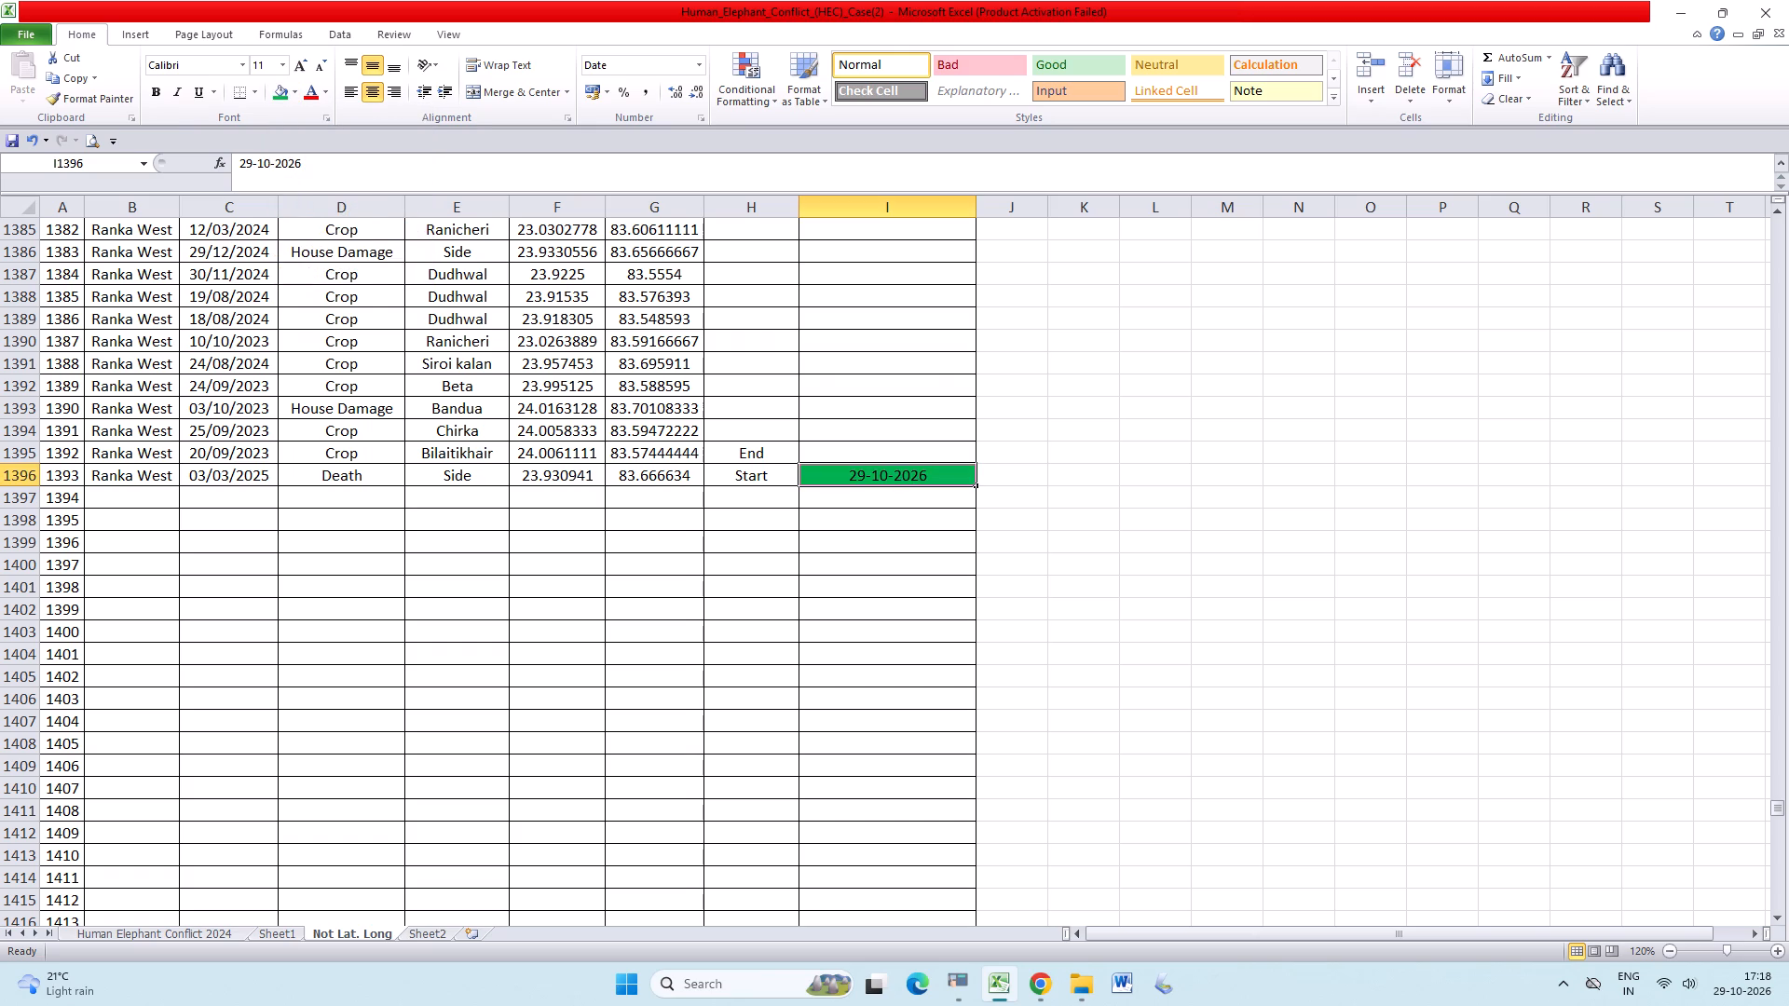
Start record 1394 in row 1397 with the range Ranka West copied from the row above.
left_click(128, 500)
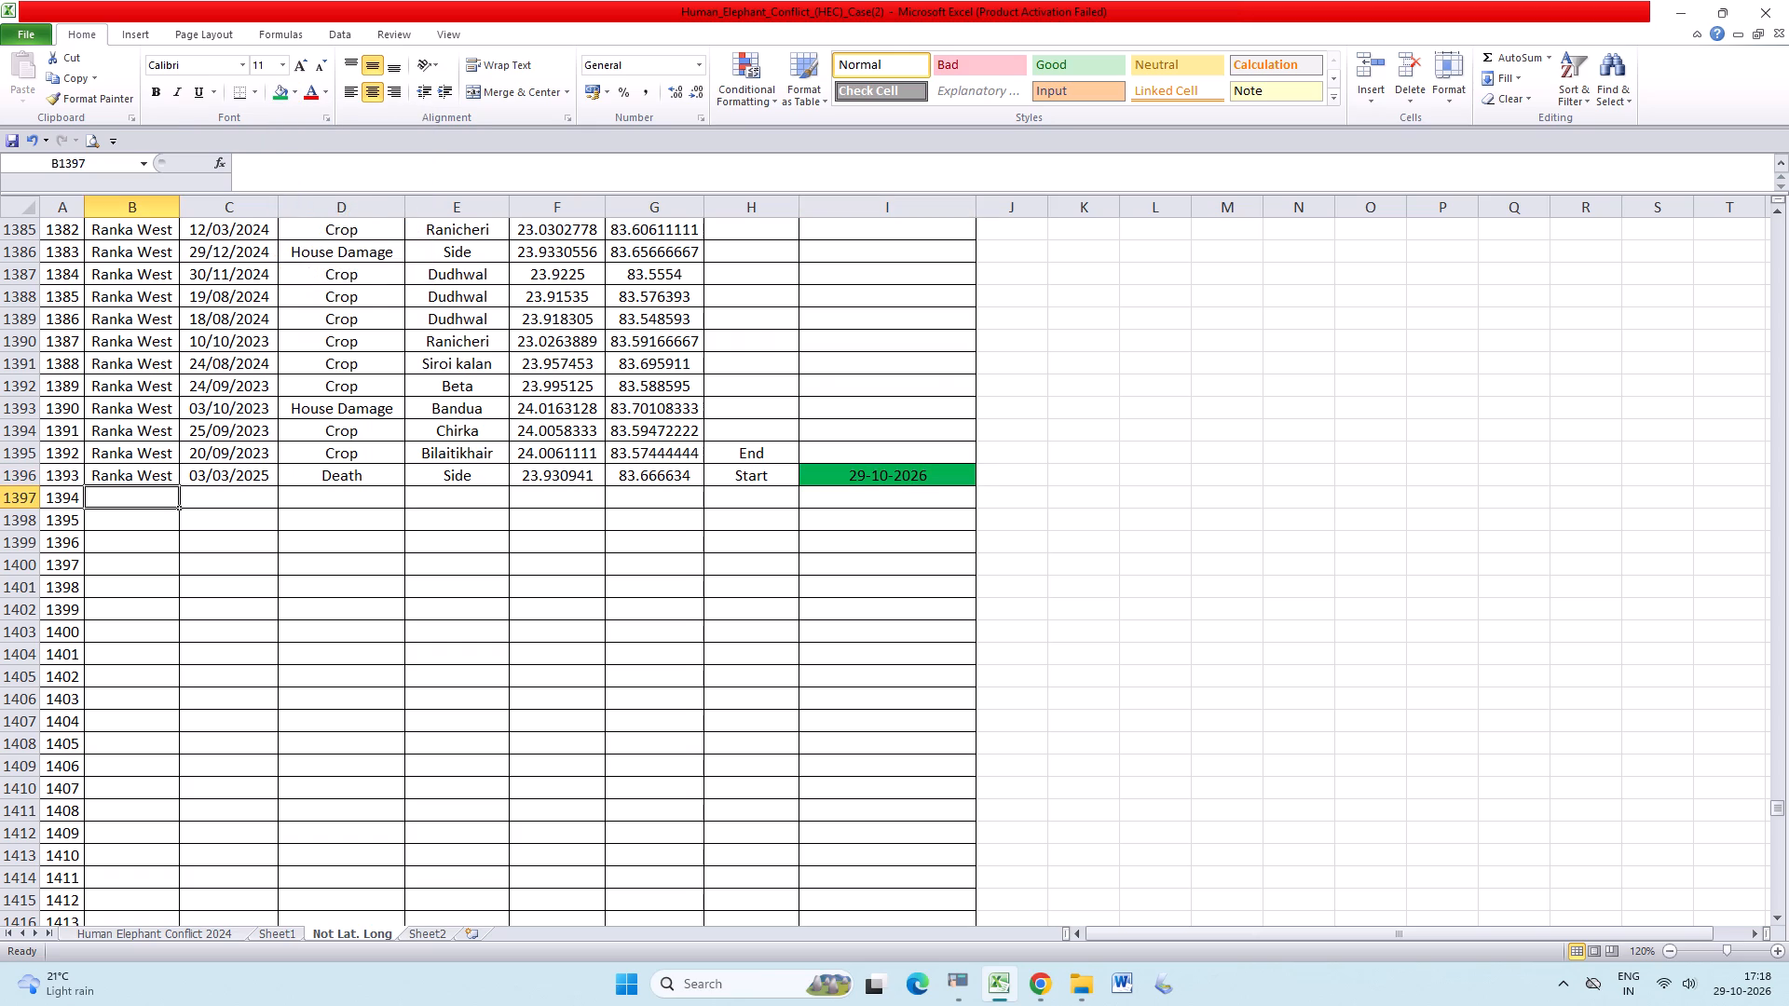
key("ctrl+d")
key("Tab")
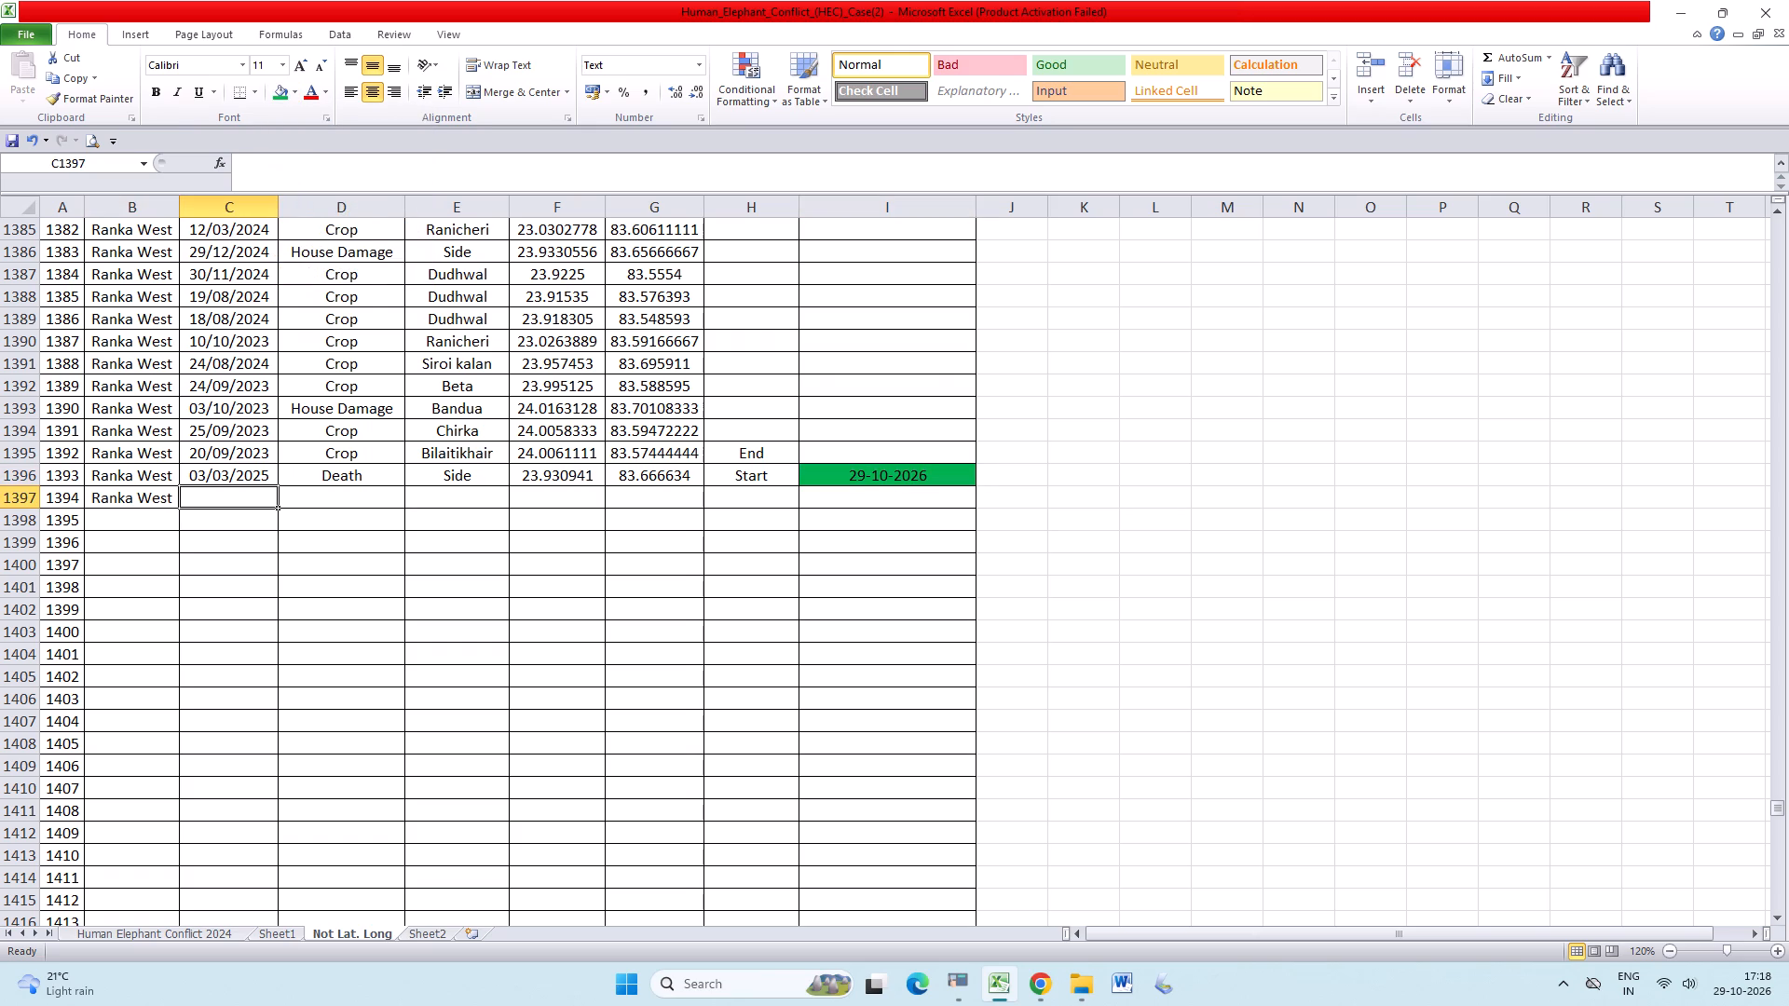
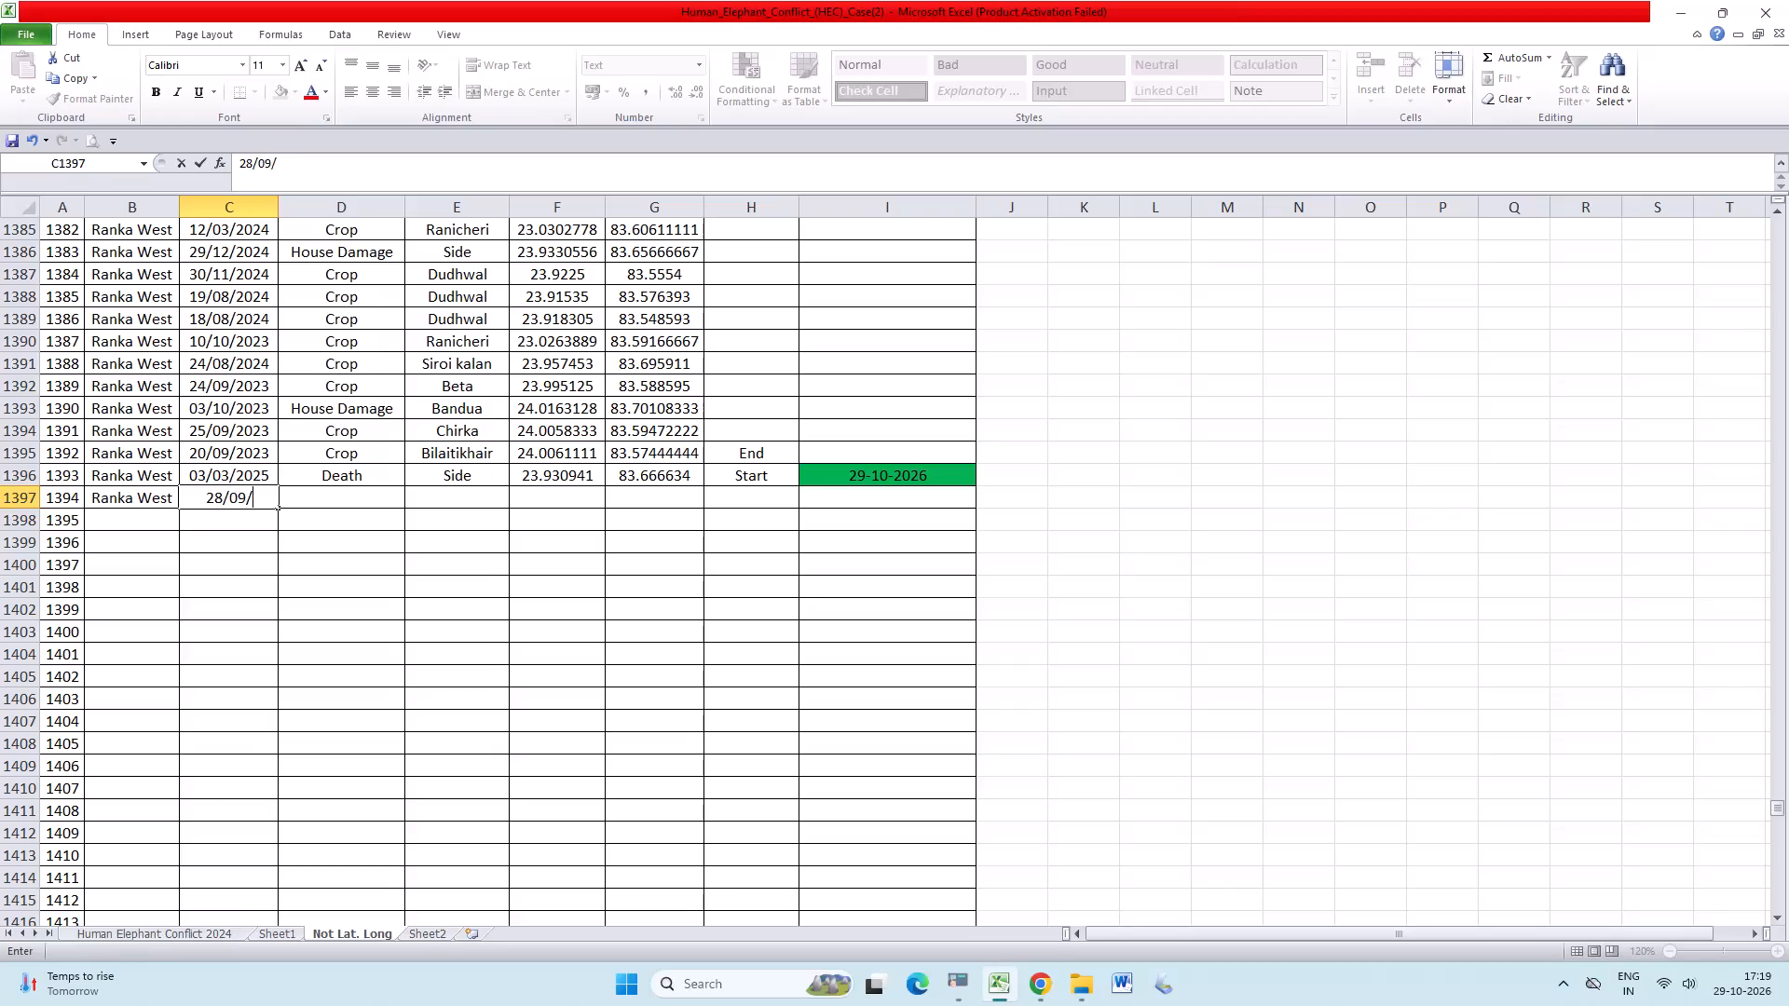
Complete the date 28/09/2025 for record 1394 and enter Injury as its case type in cell D1397.
key("Tab")
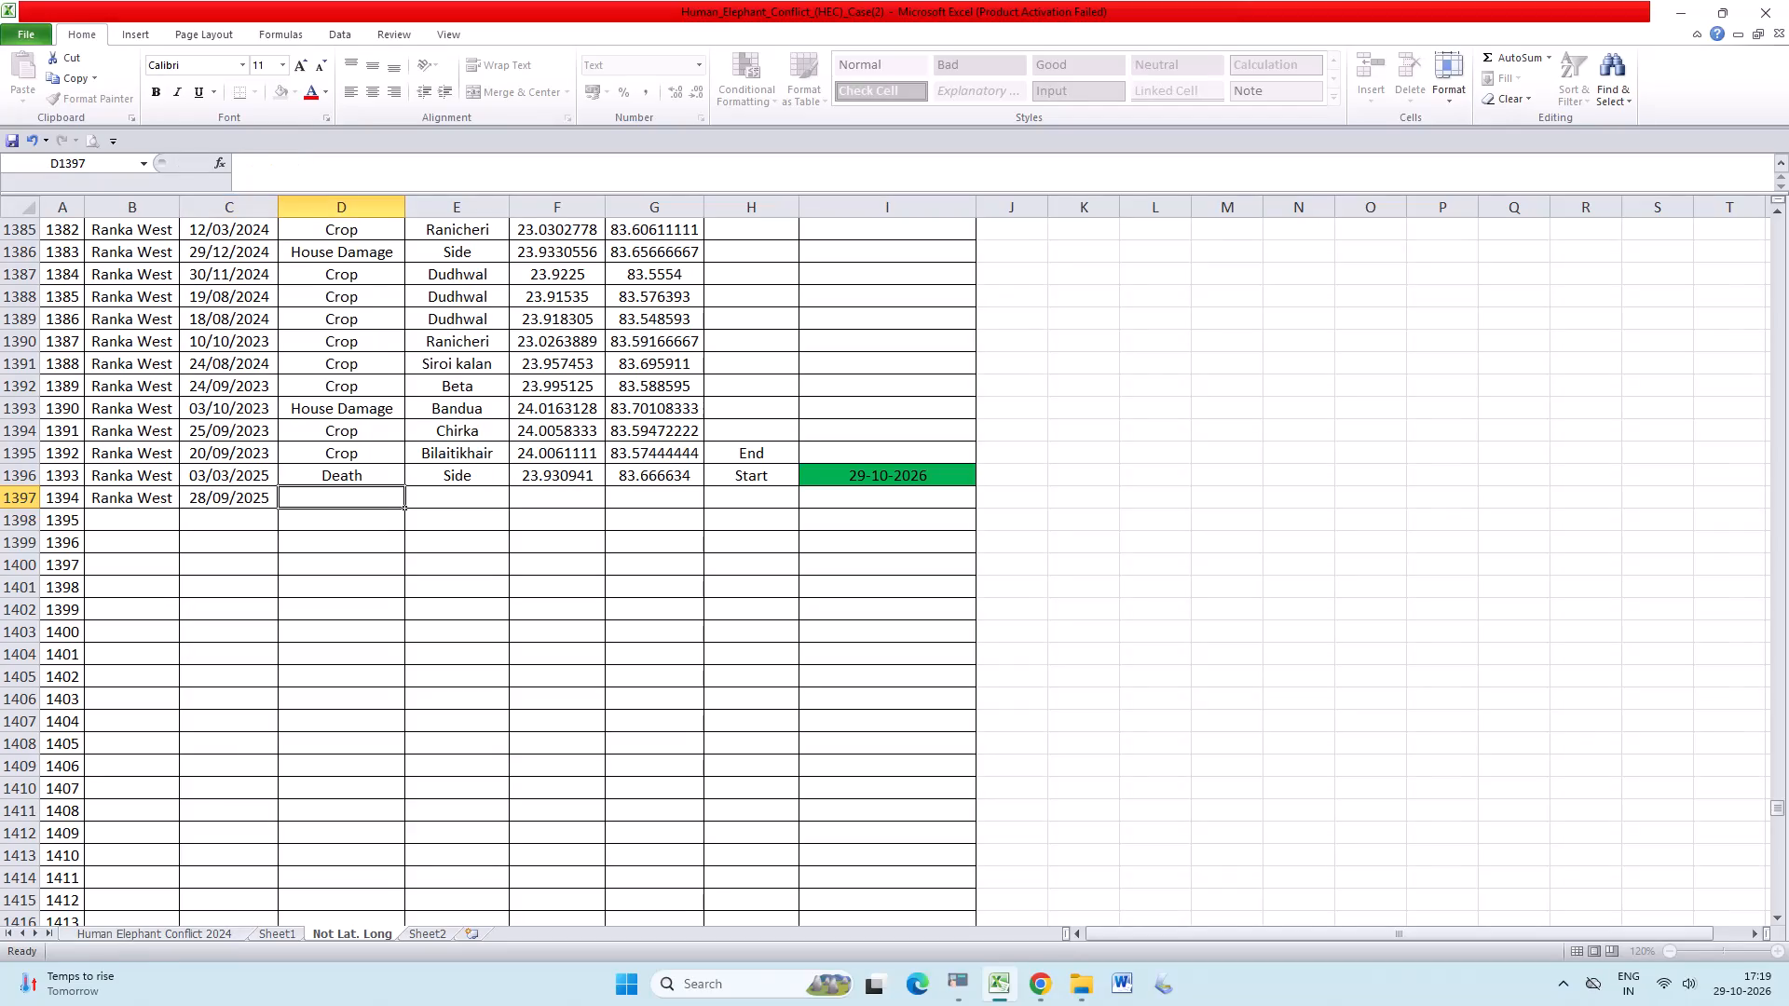
key("shift+i")
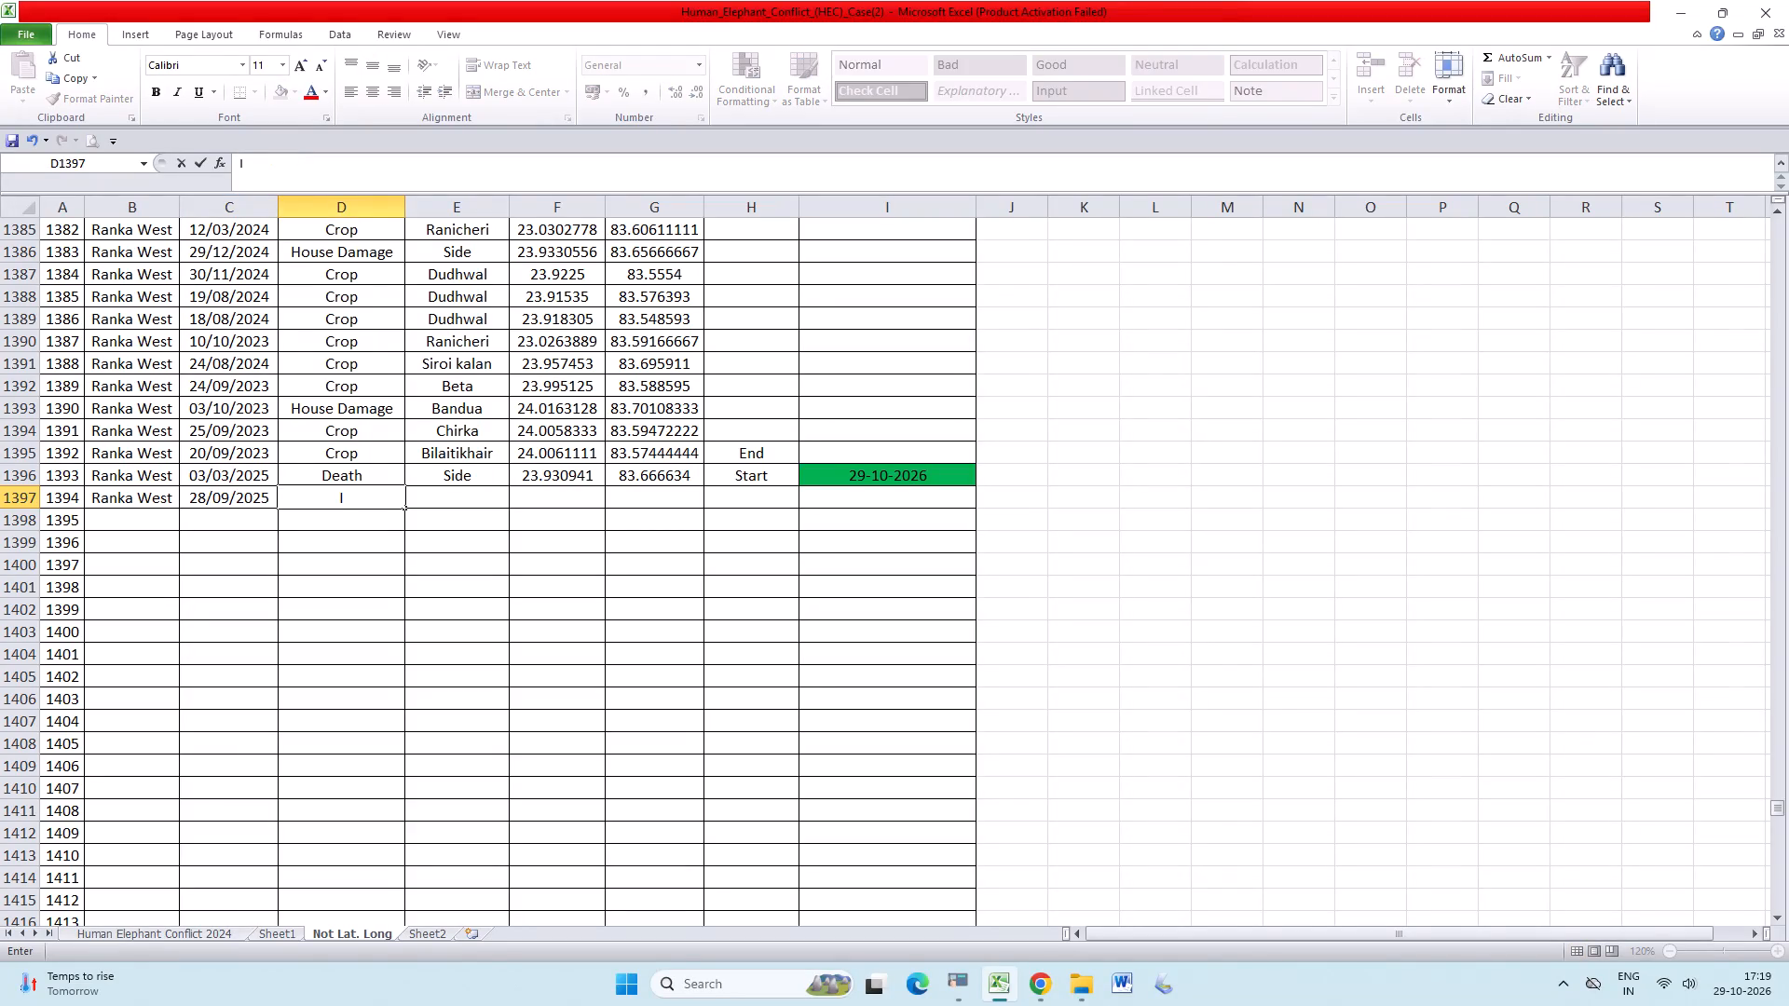
key("BackSpace")
type("En")
type("jo")
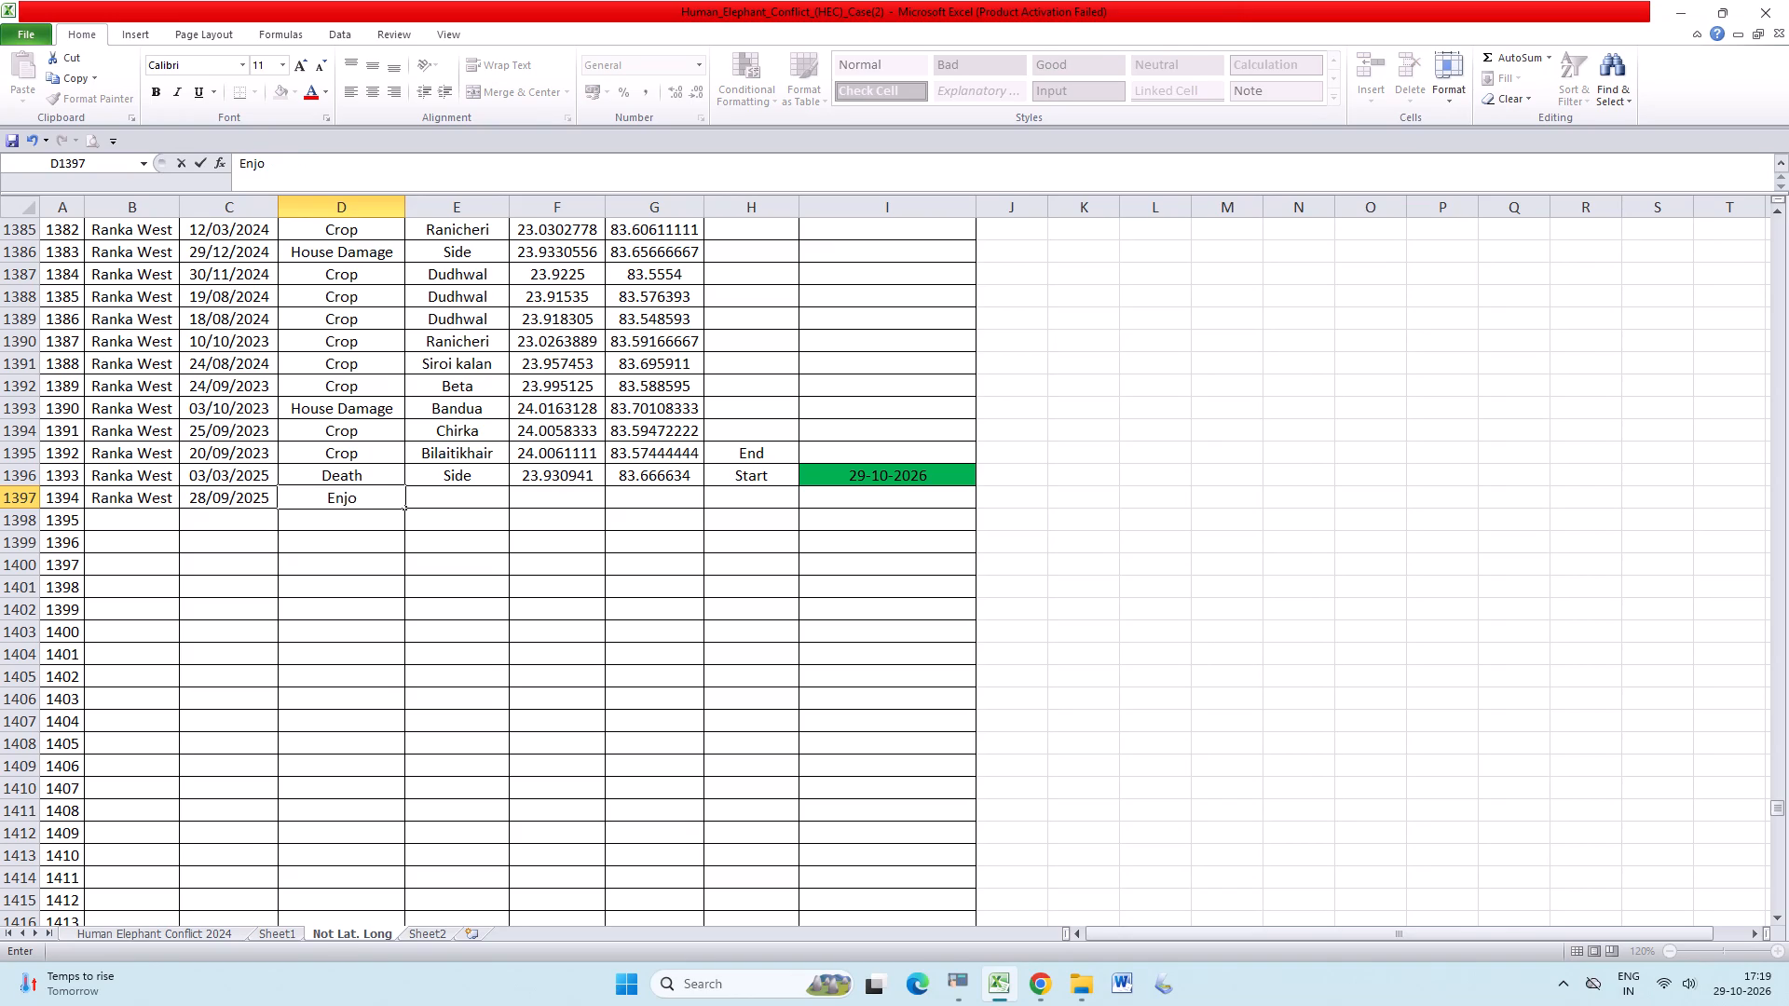
type("ry")
key("BackSpace")
key("BackSpace")
key("BackSpace")
key("BackSpace")
key("BackSpace")
key("BackSpace")
type("In")
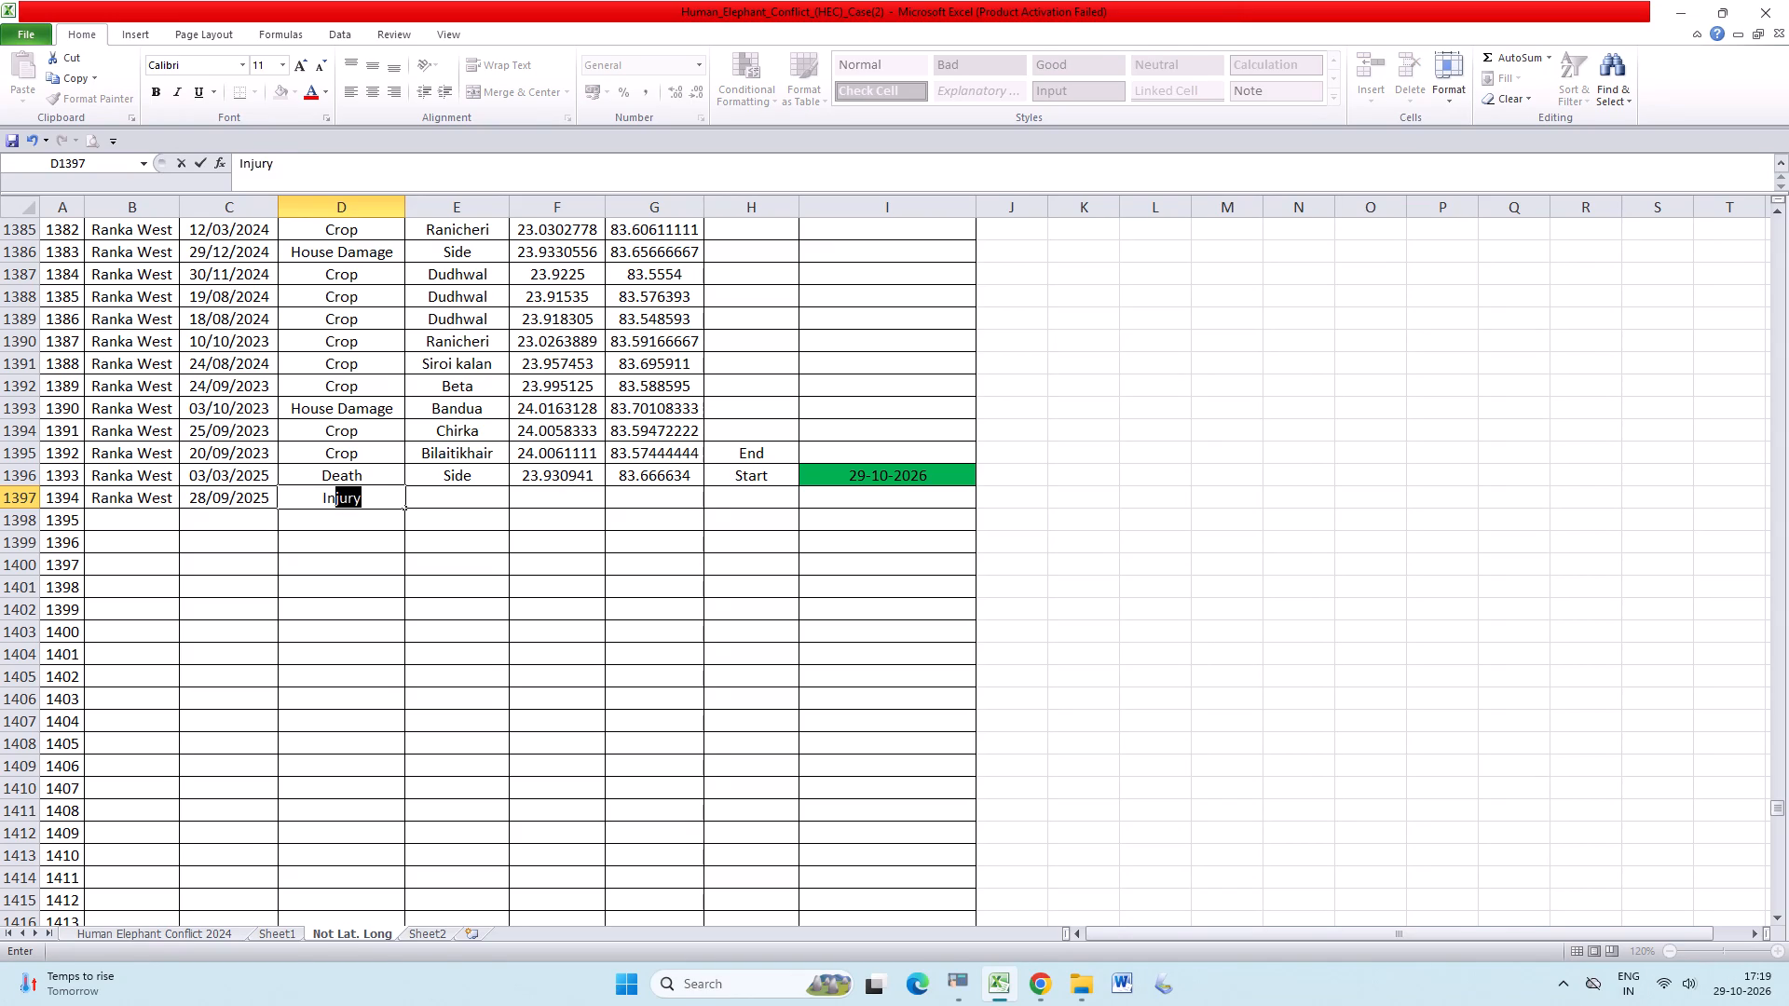
key("Tab")
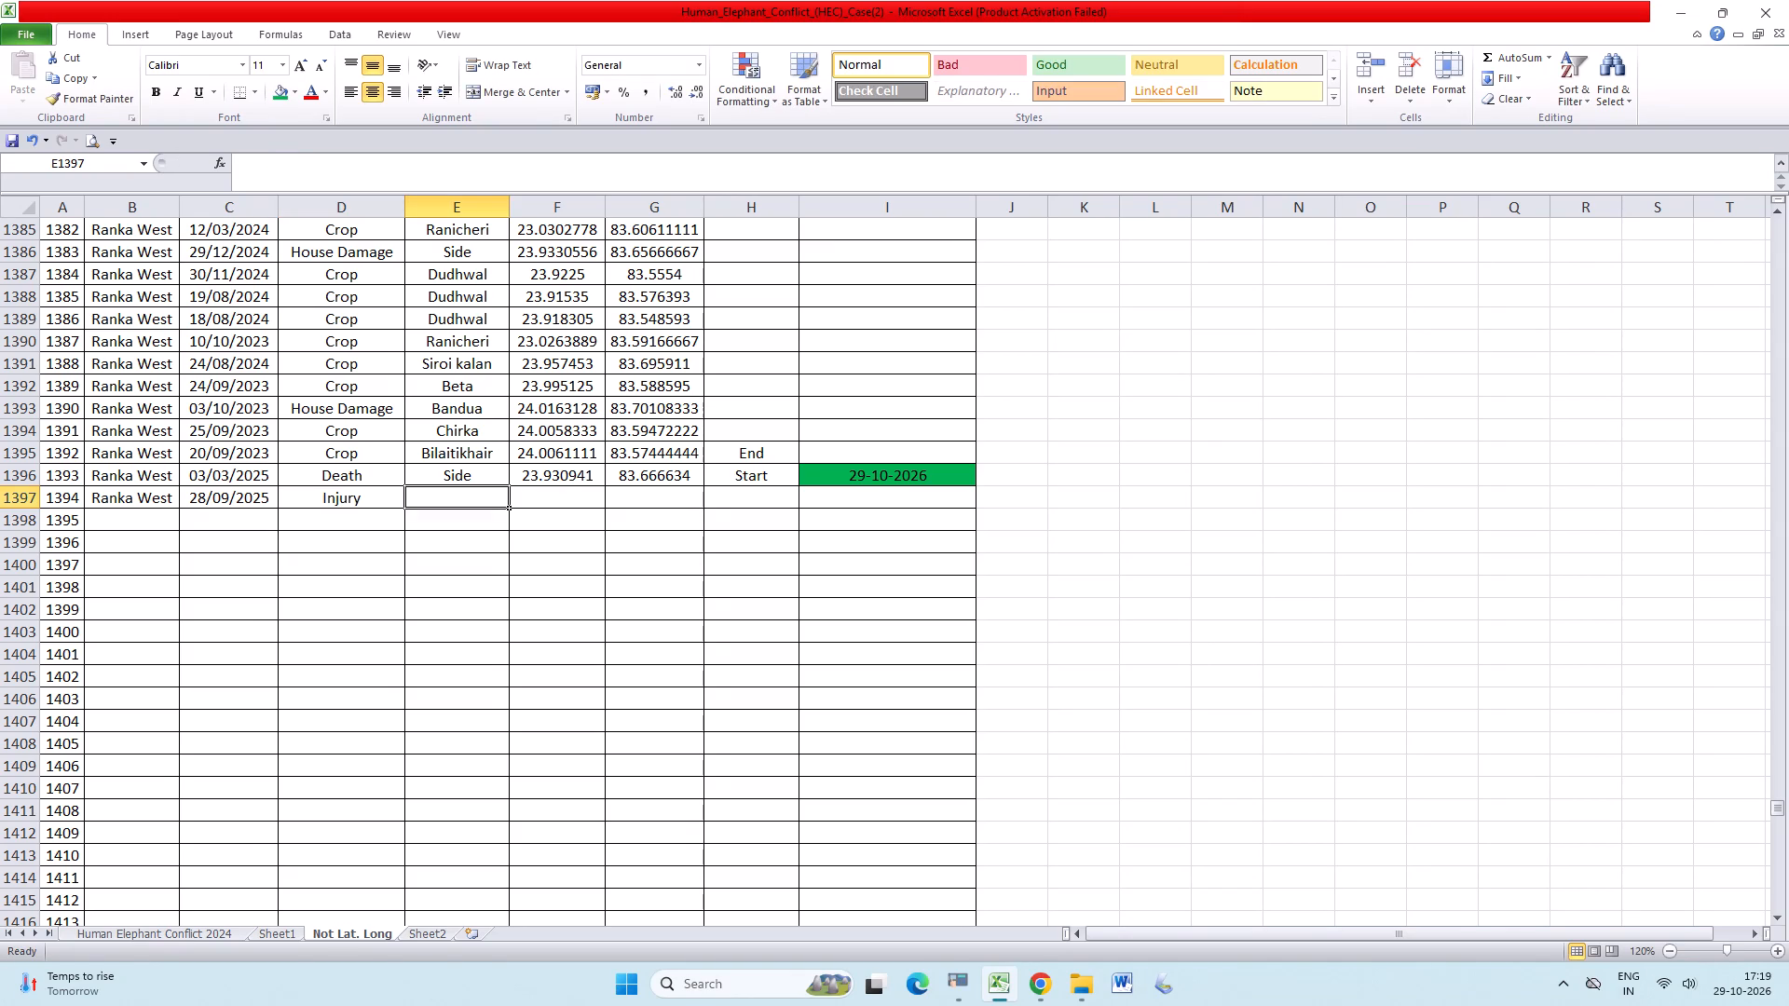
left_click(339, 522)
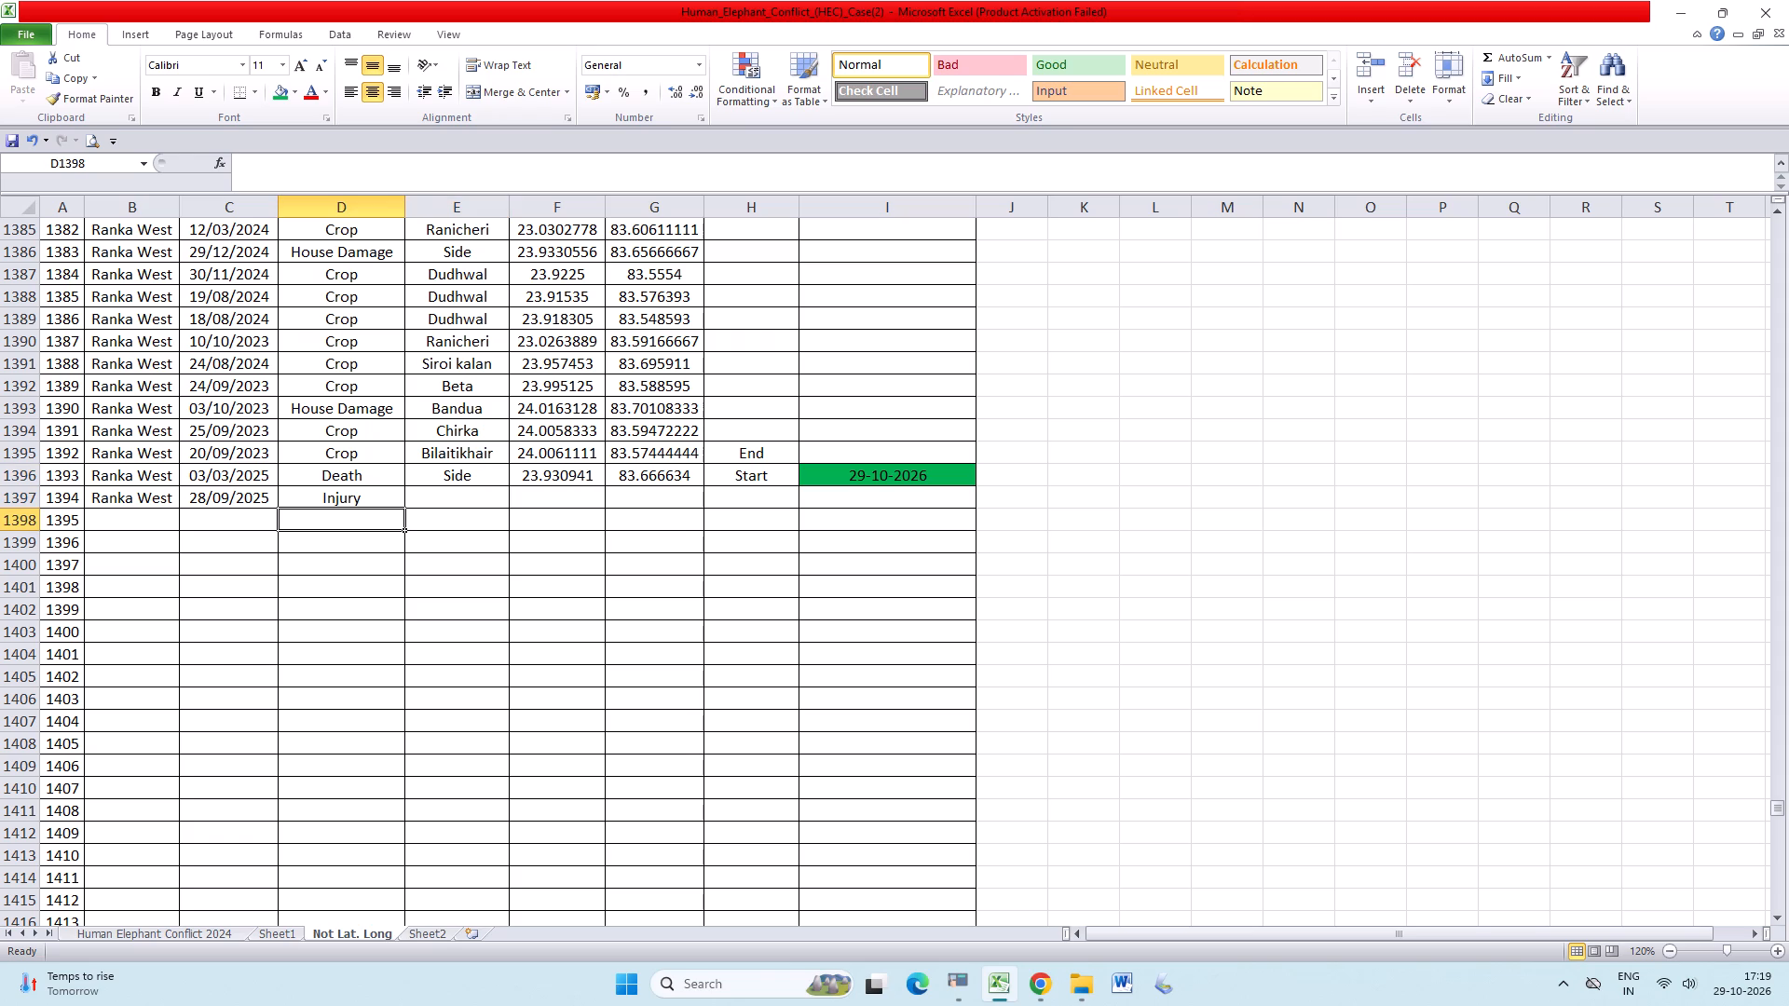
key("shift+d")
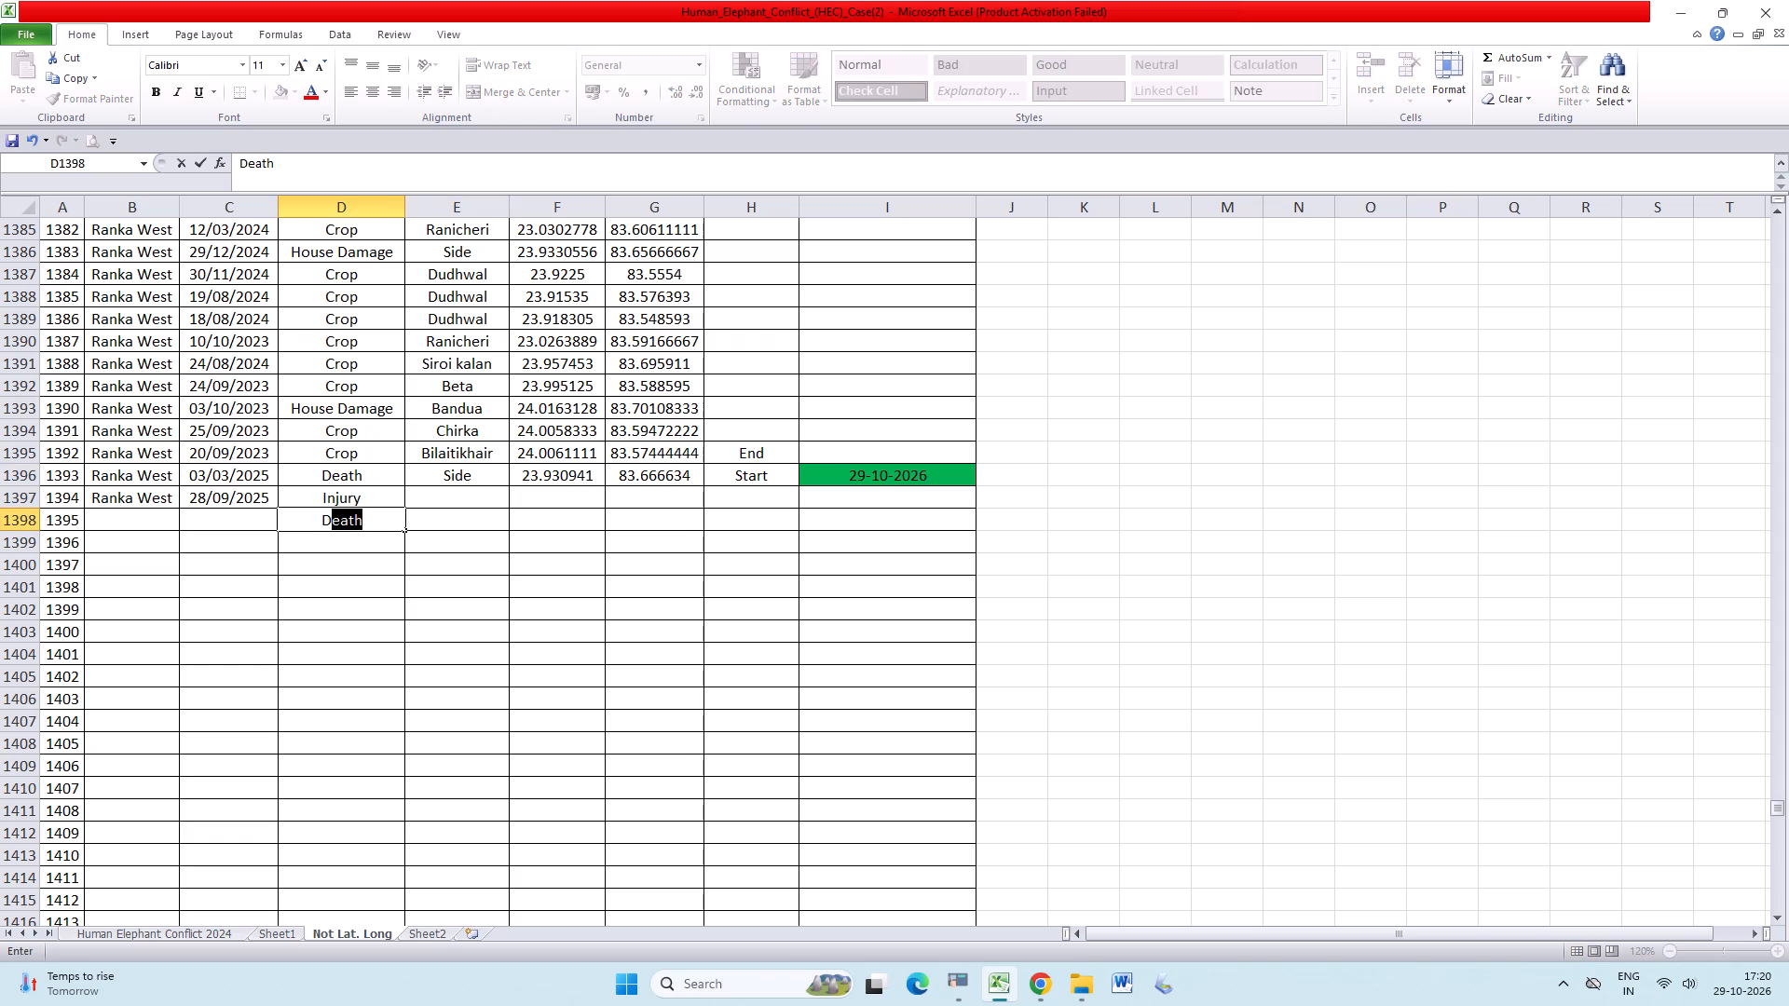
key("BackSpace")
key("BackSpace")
Enter the village Bilaitikhair, latitude 24.157749 and longitude 83.80219 for record 1394 in row 1397.
left_click(475, 506)
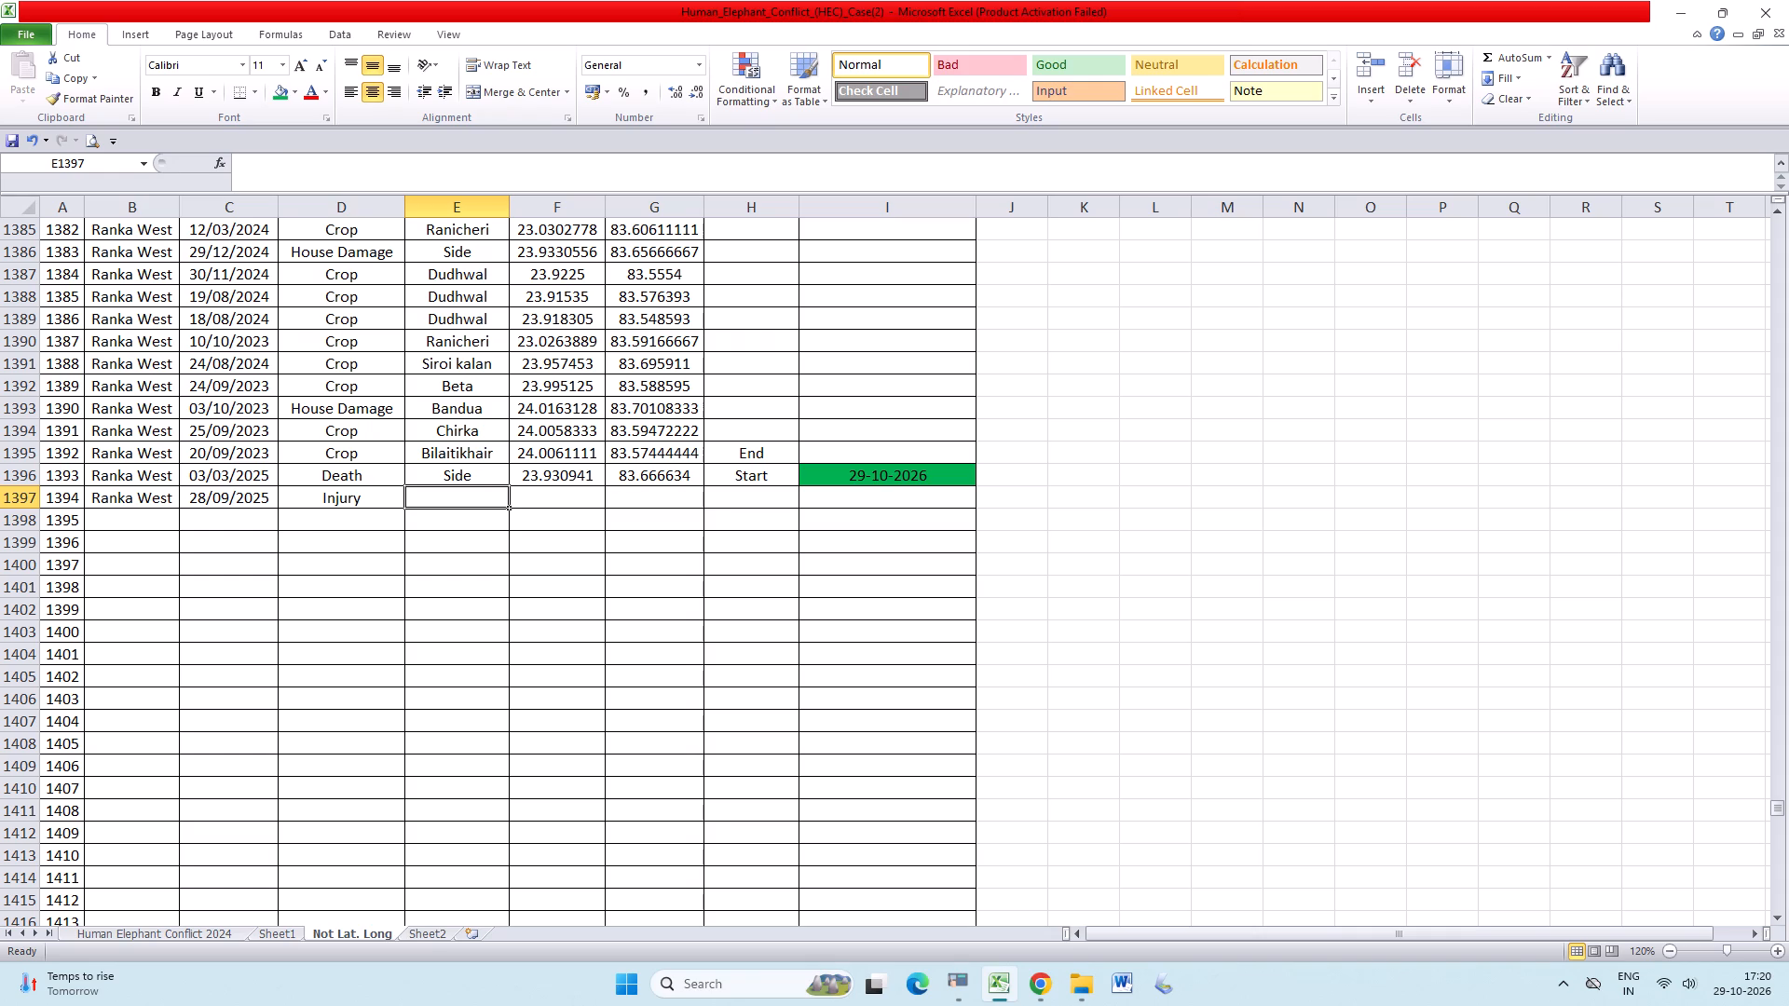
type("Bila")
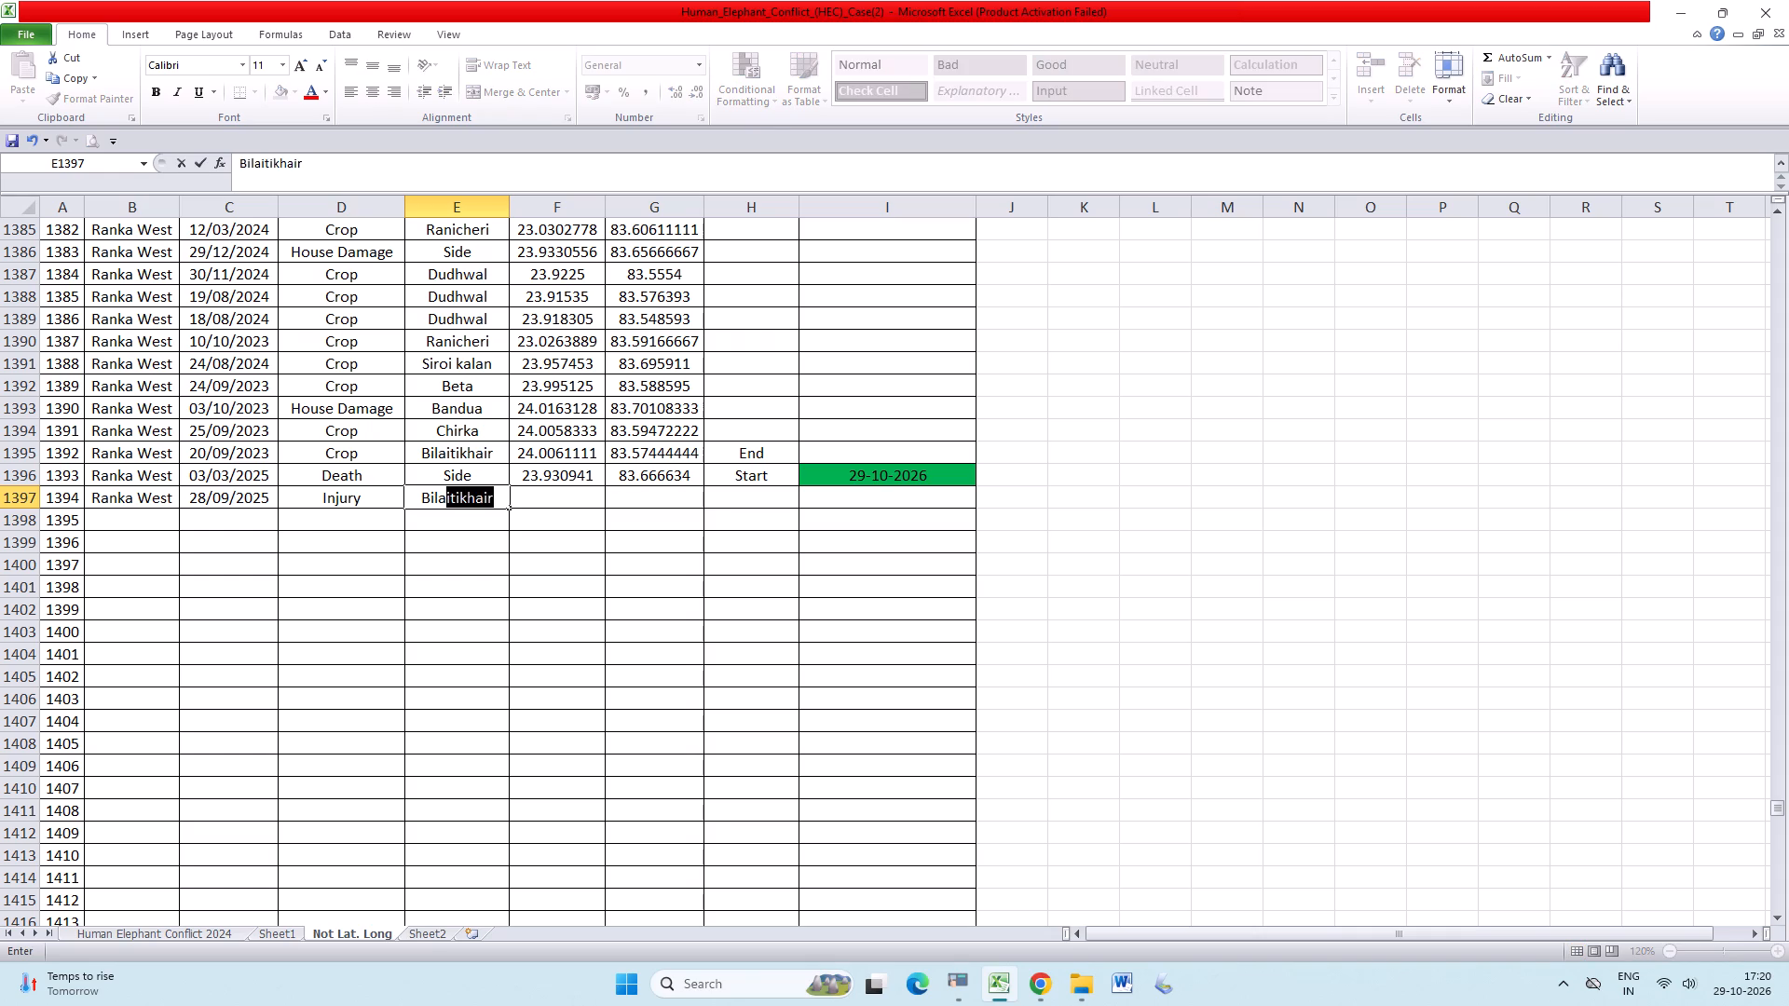
key("Tab")
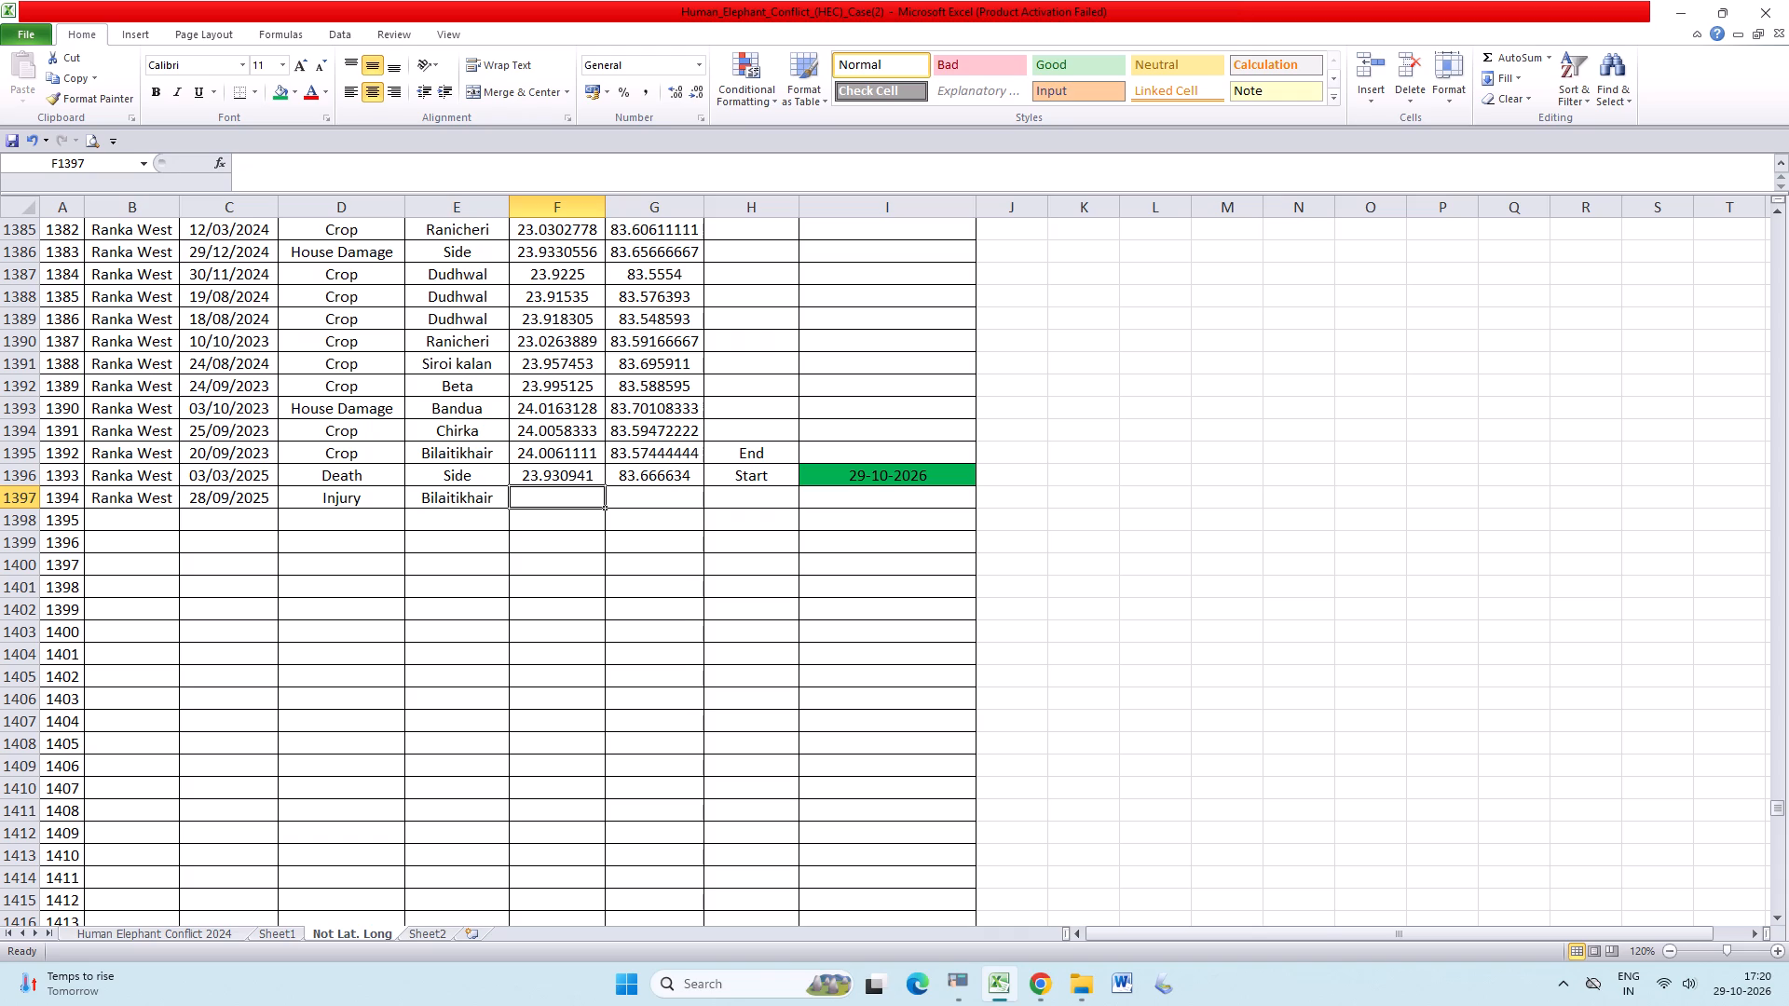
type("24.157749")
key("Tab")
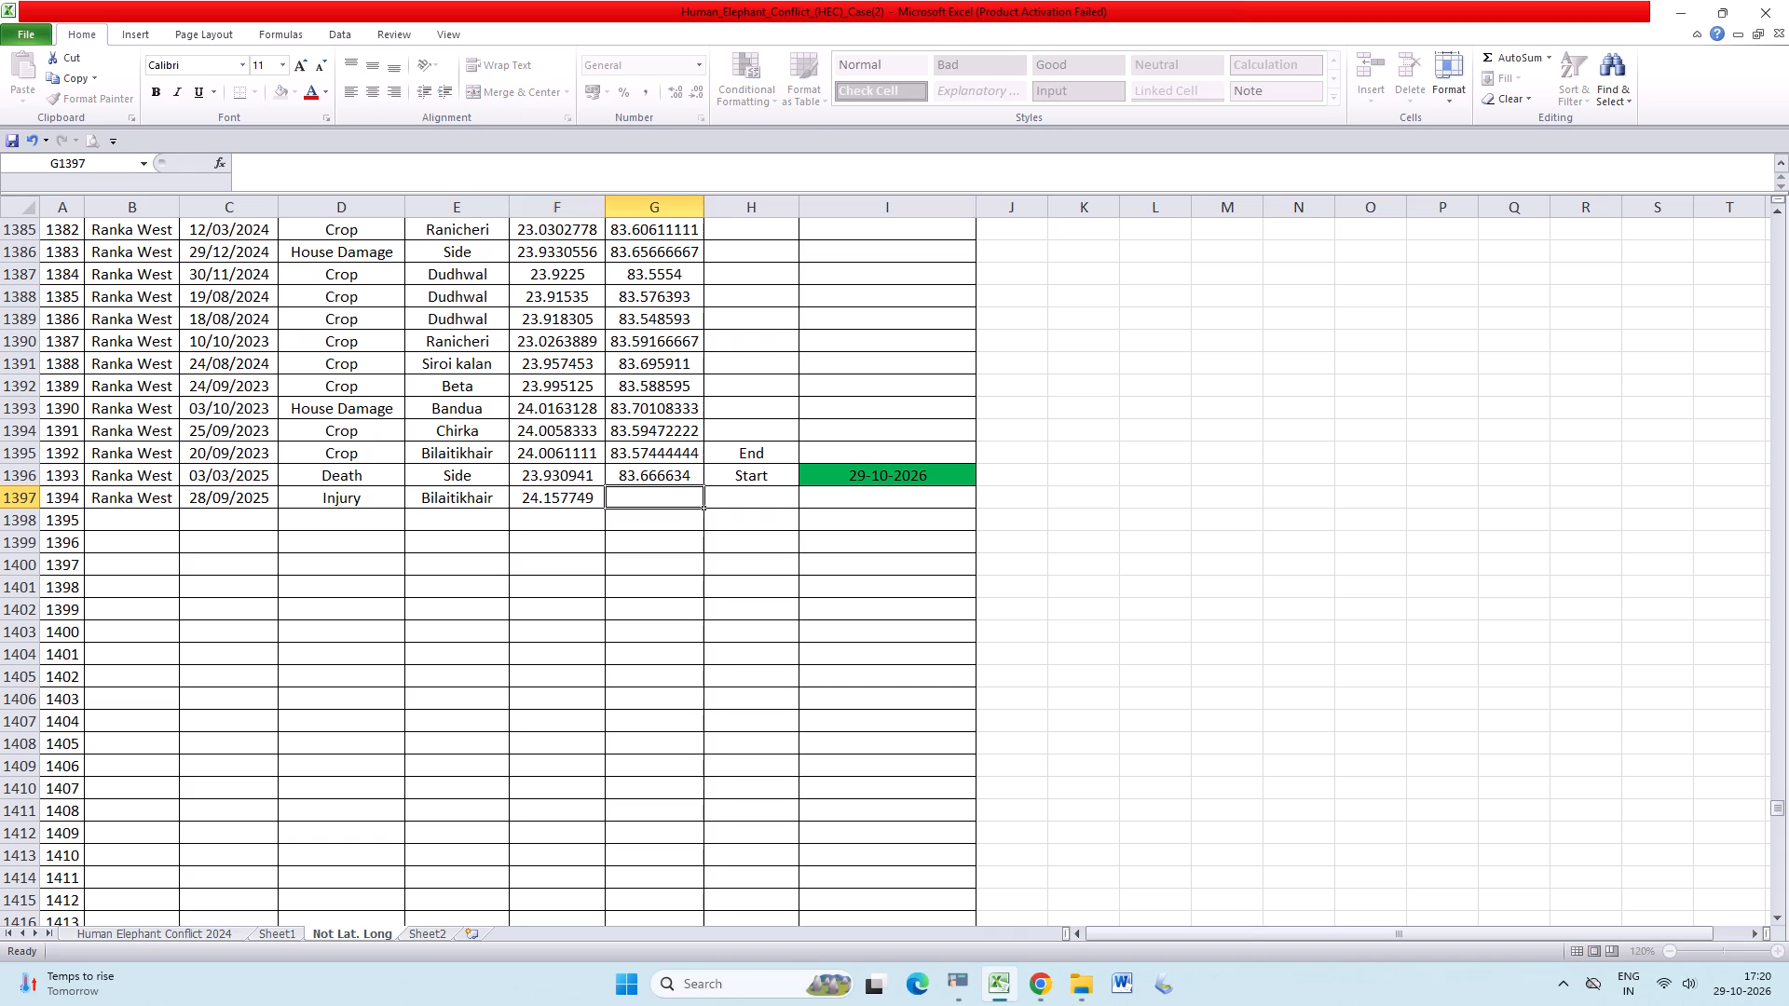
type("83")
key("period")
type("80219")
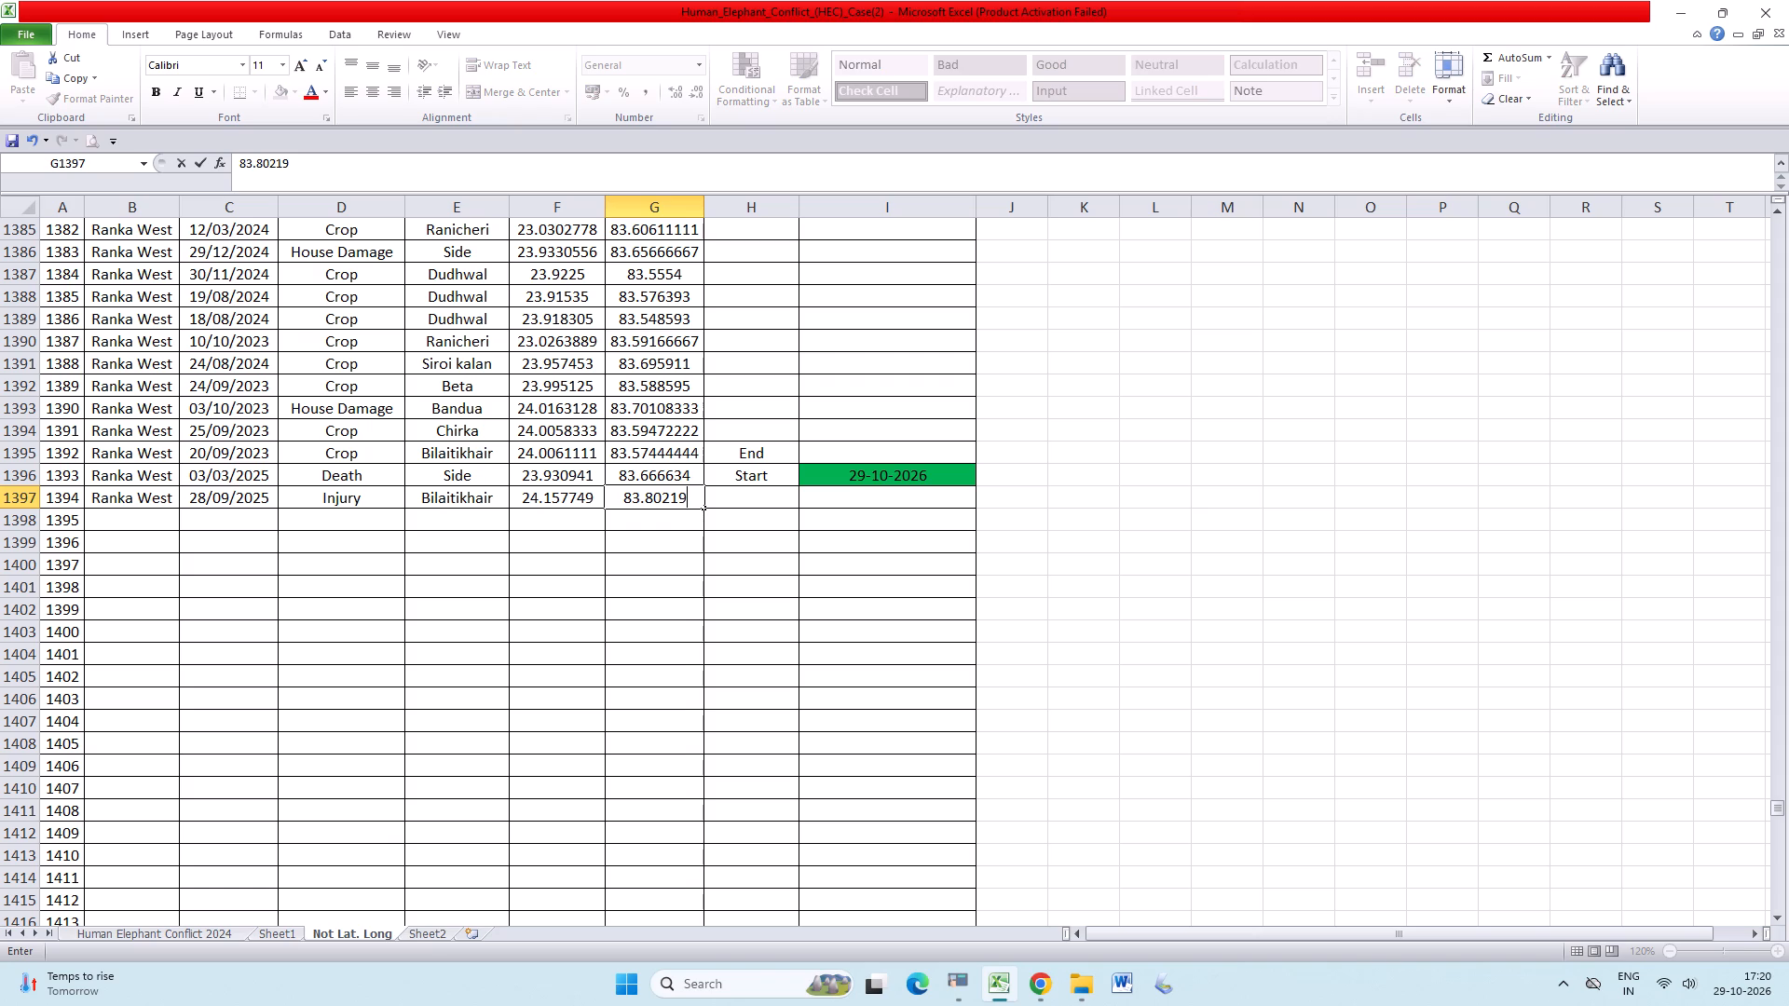
key("Return")
Fill record 1395 in row 1398 with the range, date, case type and village copied from the row above.
key("Left")
key("Left")
key("Left")
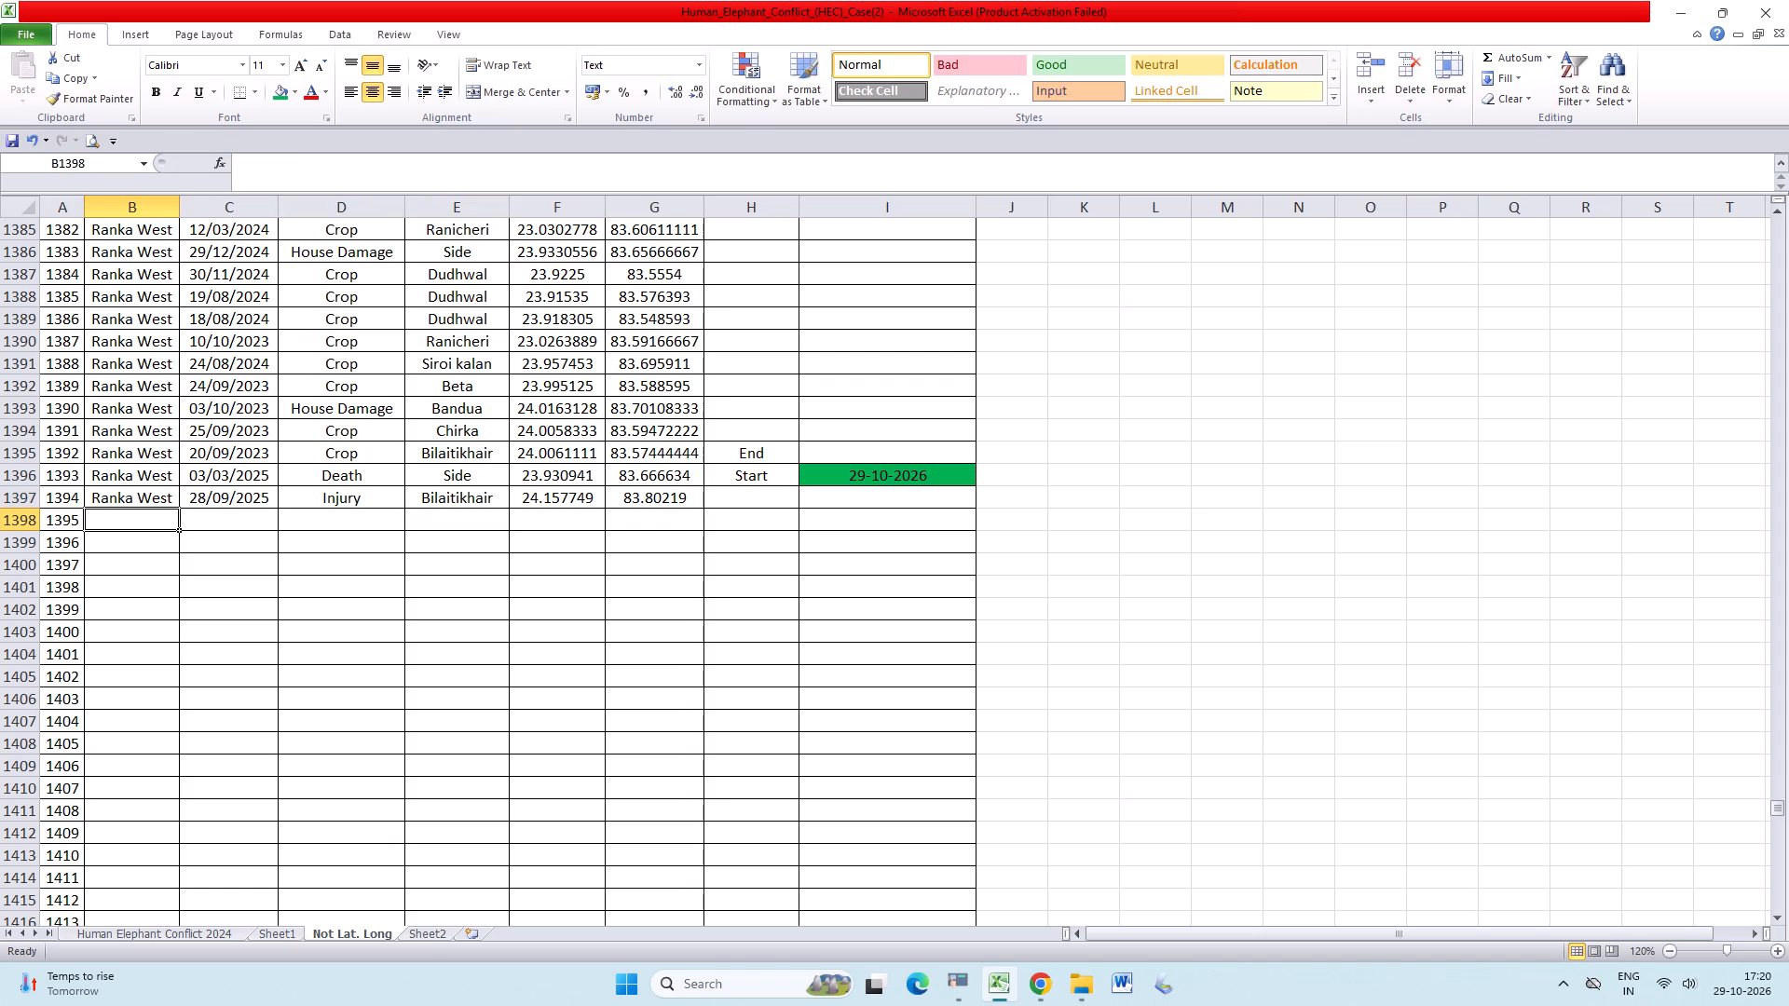
key("ctrl+d")
key("Tab")
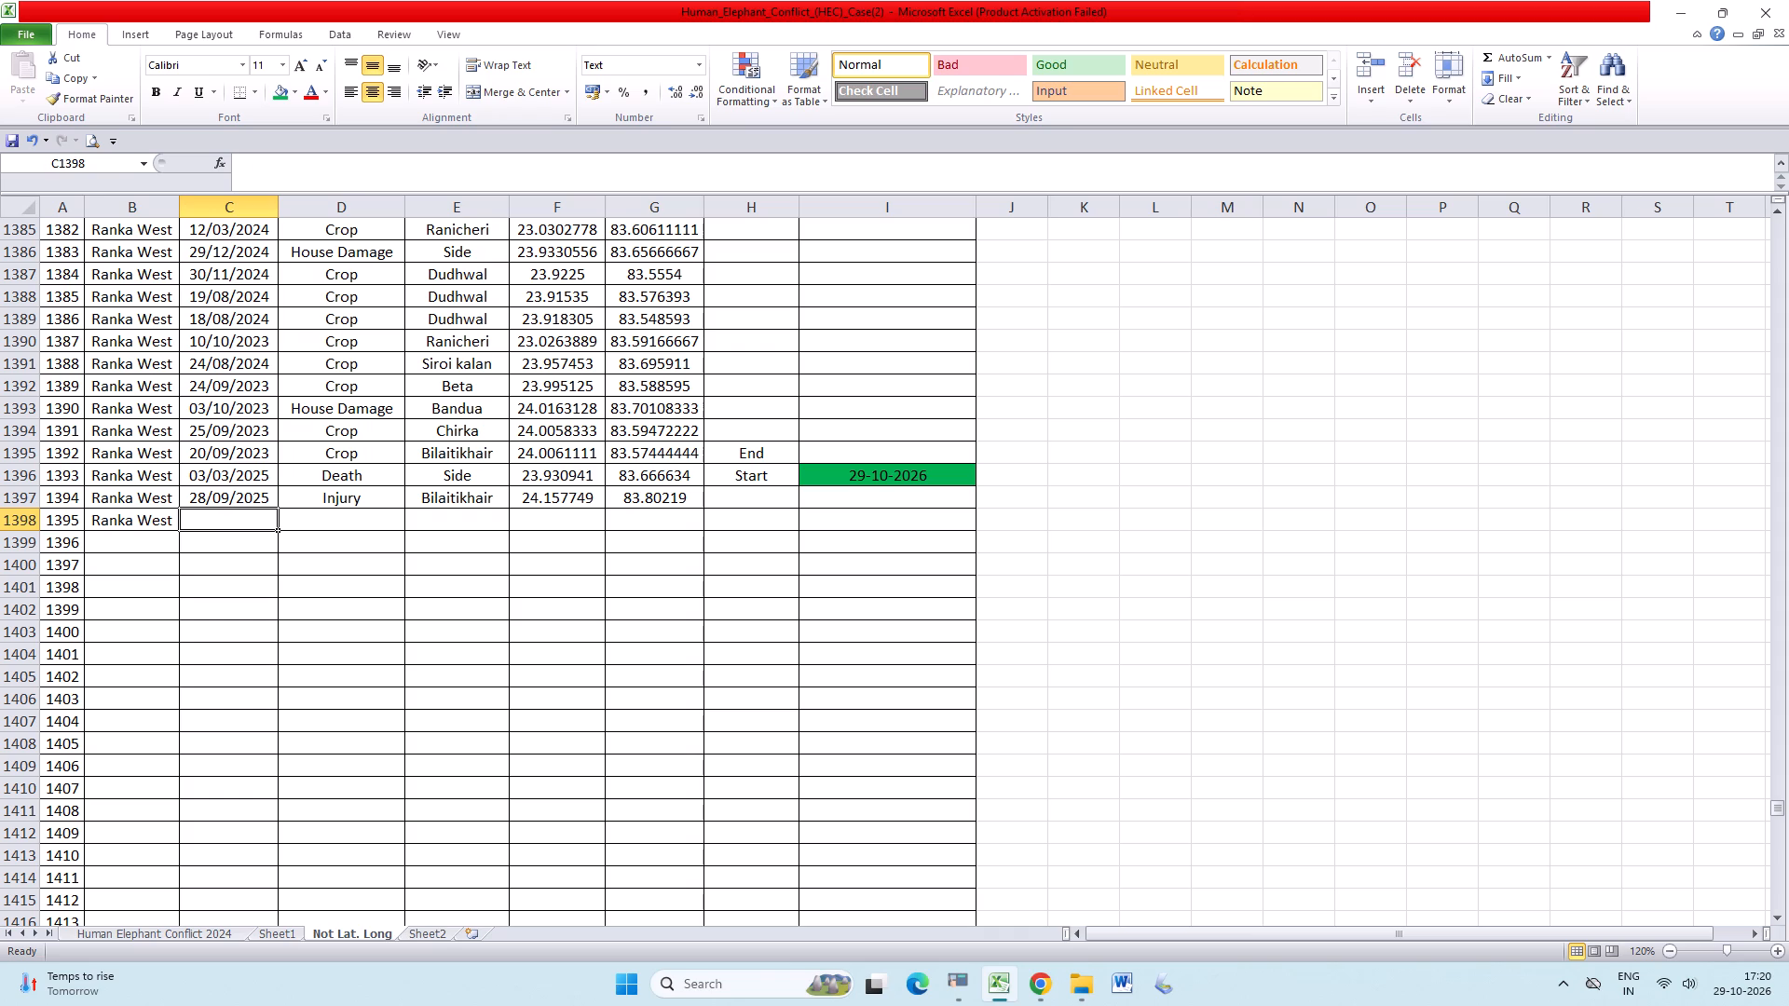
key("ctrl+d")
key("Tab")
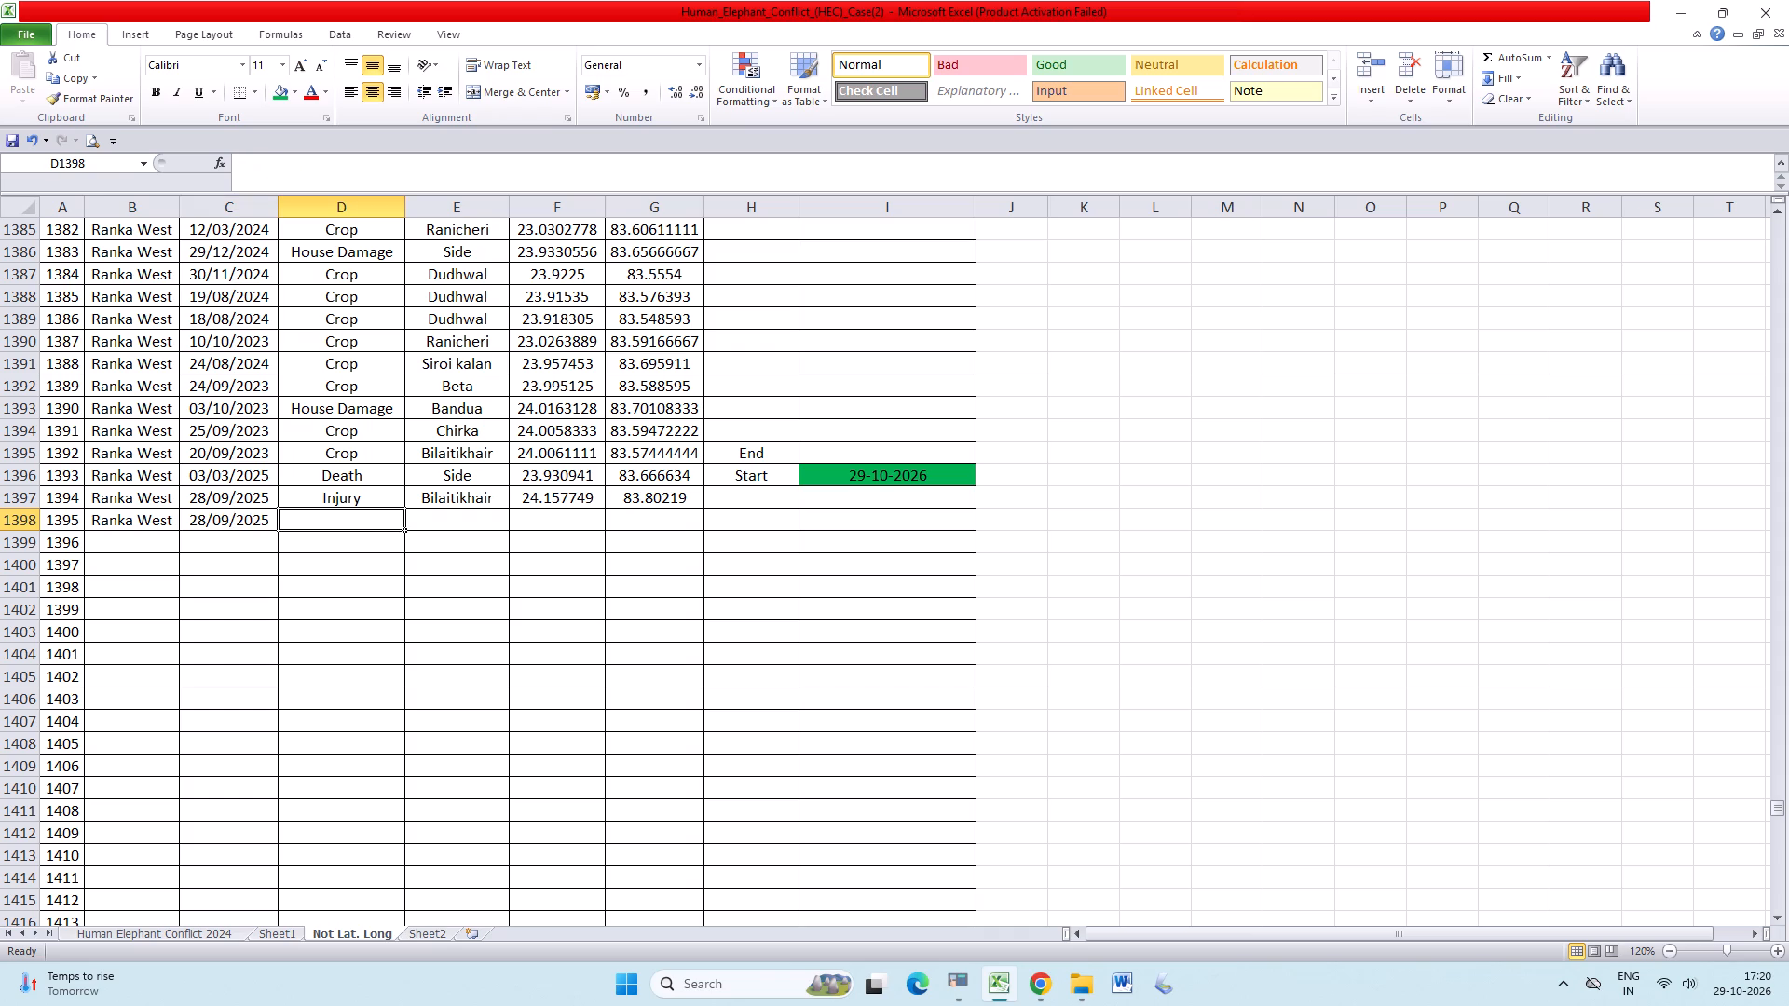
key("ctrl+d")
key("Tab")
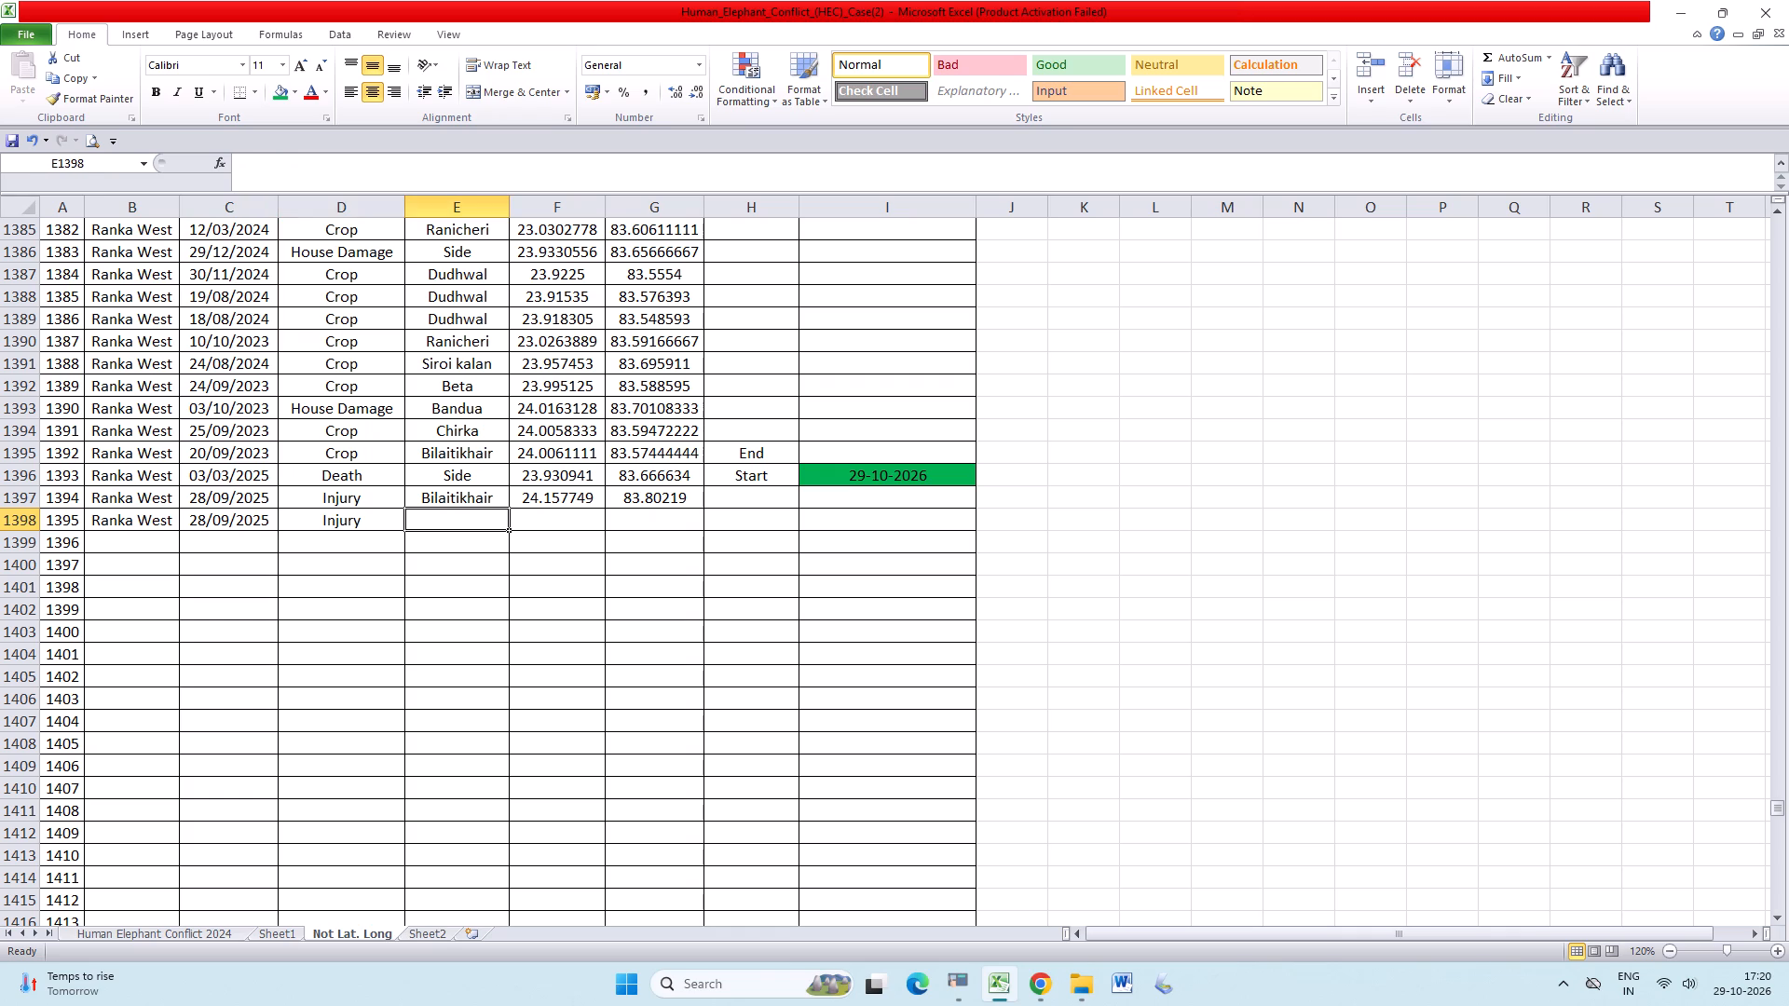
key("ctrl+d")
key("Tab")
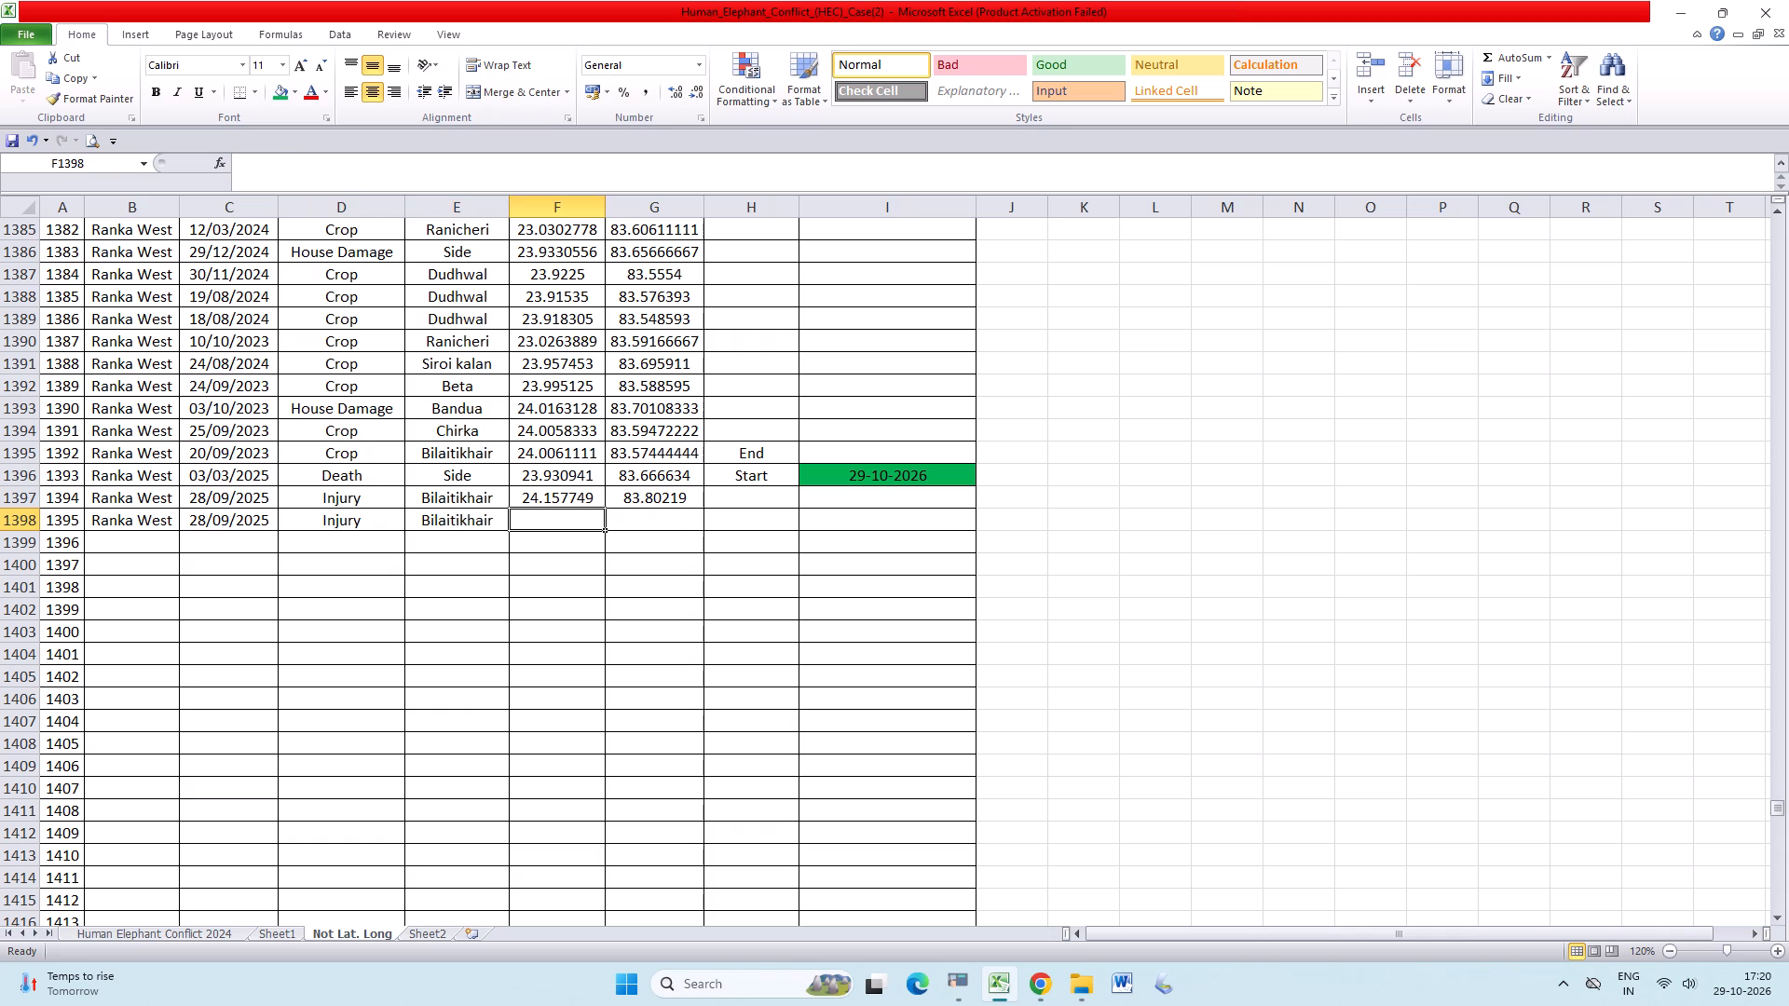
type("24")
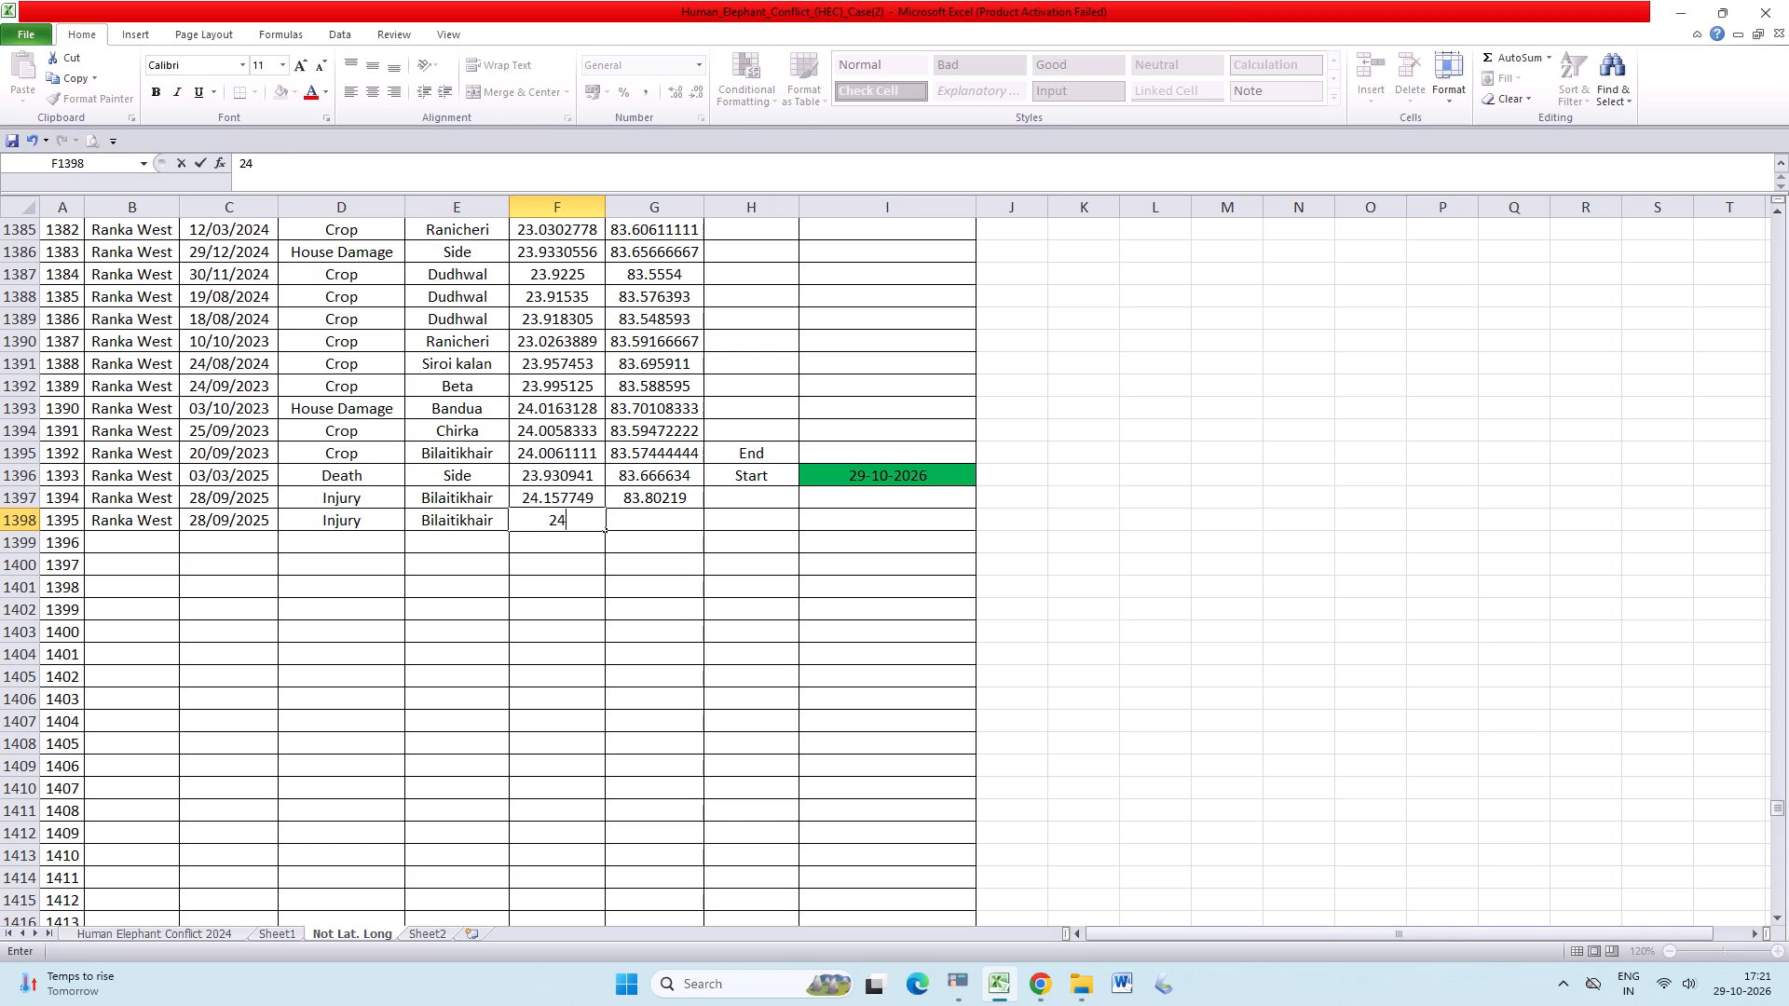
type(".155")
key("BackSpace")
key("8")
type("225")
key("Tab")
type("83.802388")
key("Return")
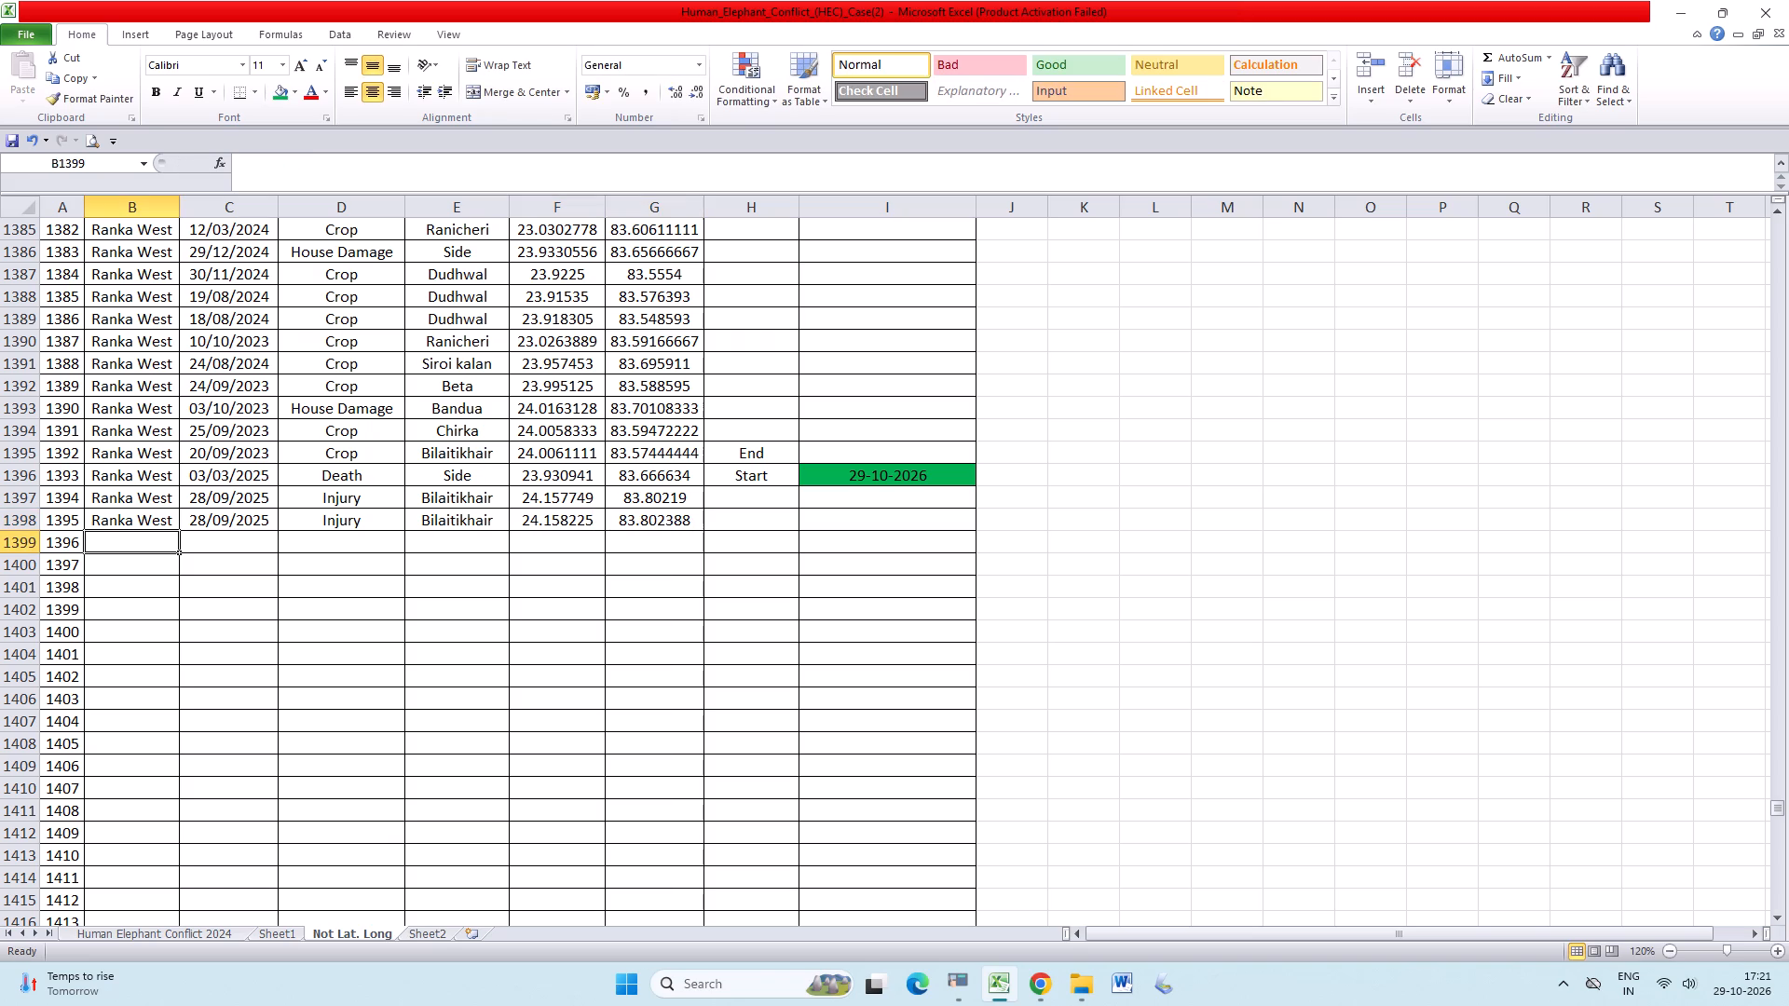
Start record 1396 in row 1399 with Ranka West copied from above and the date 06/10/2025, and save the workbook.
key("ctrl+d")
key("Tab")
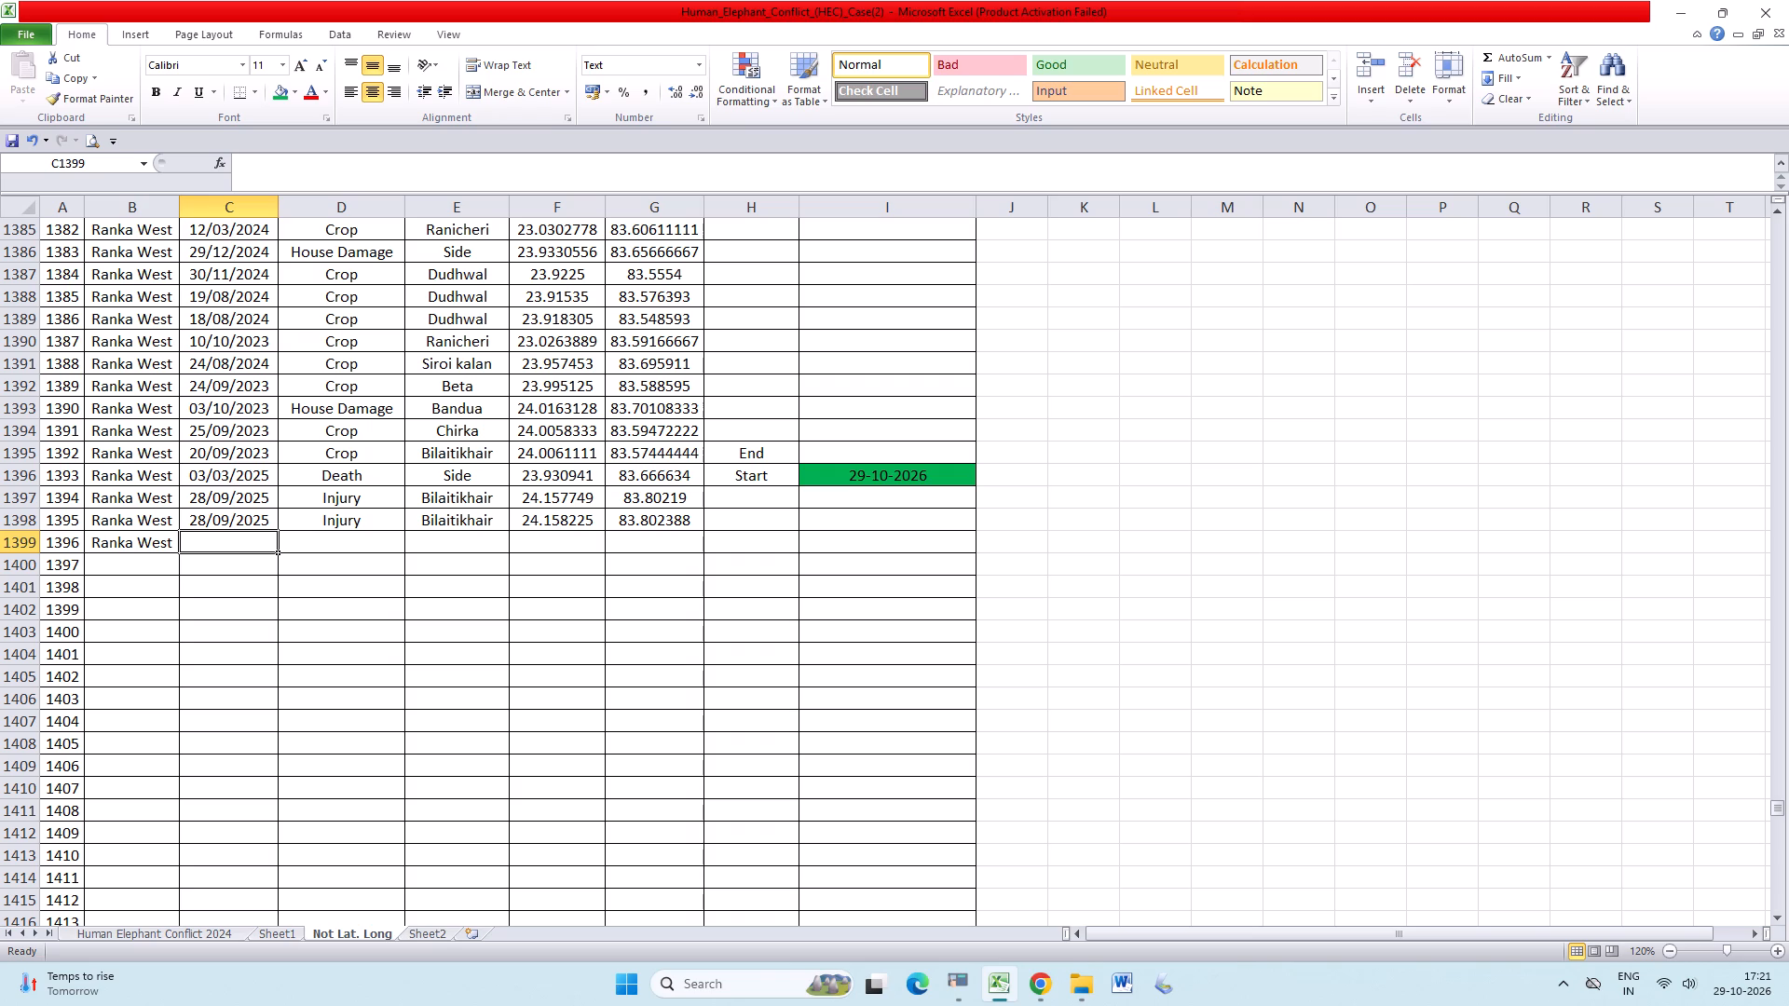
type("06/10/2025")
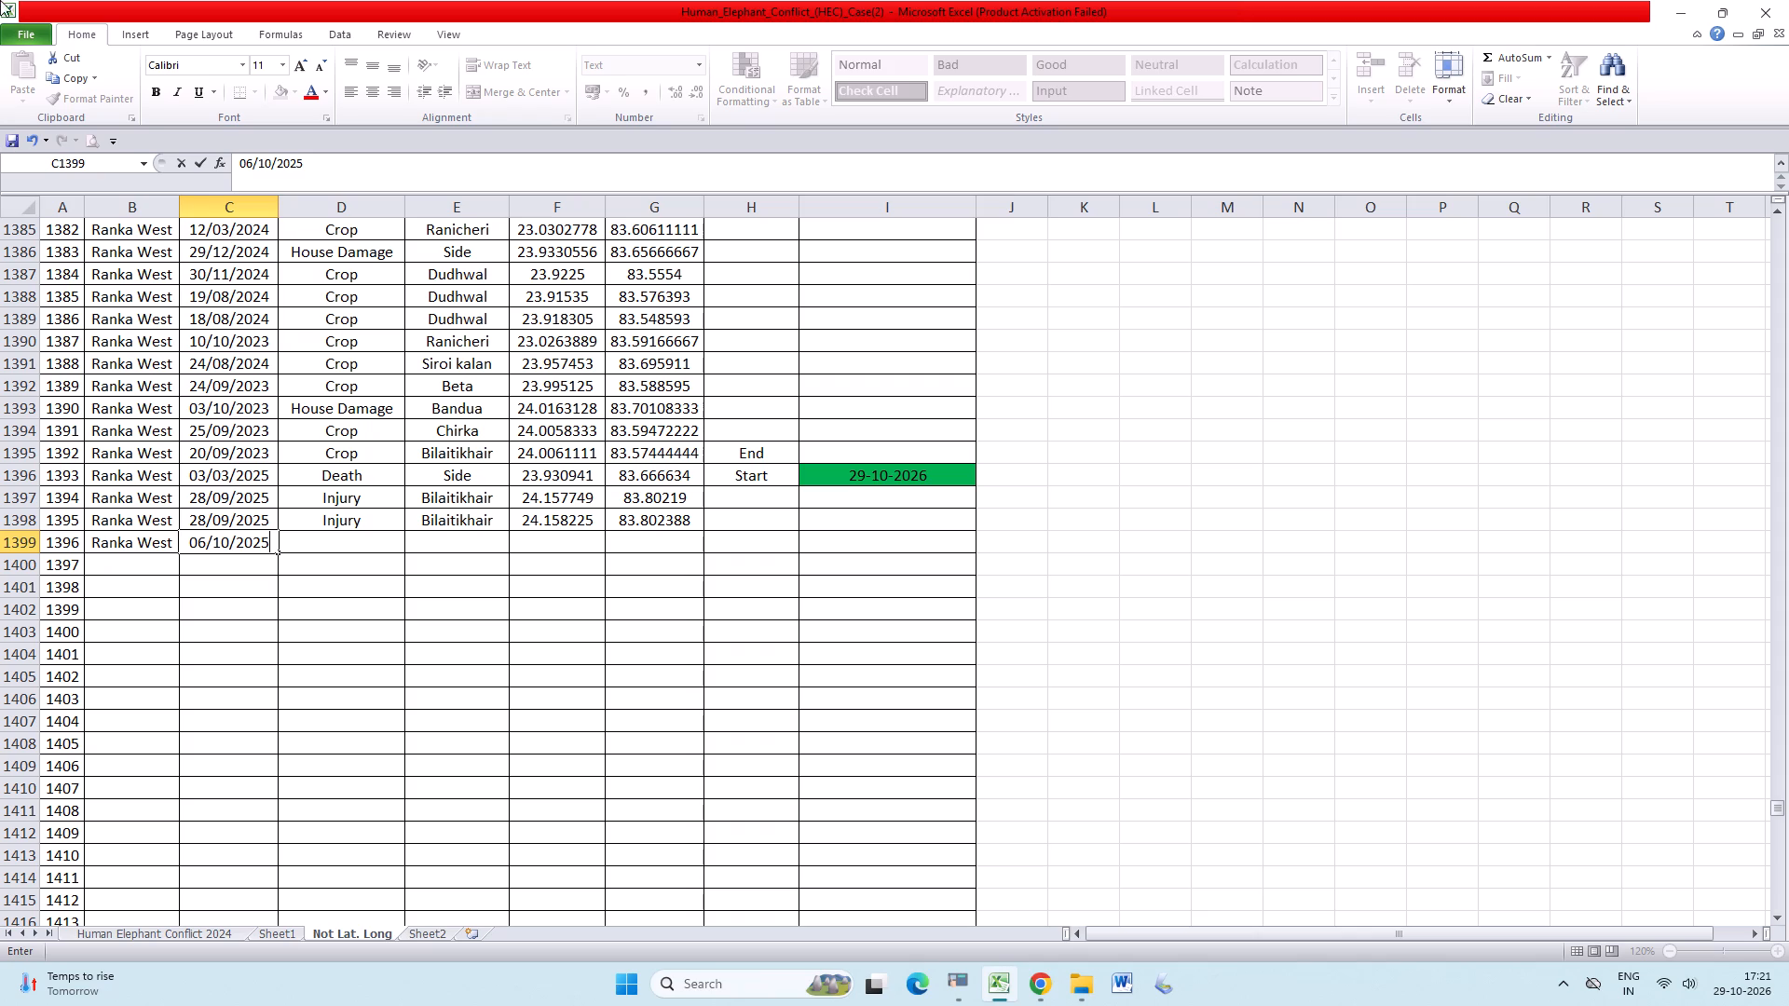
triple_click(10, 143)
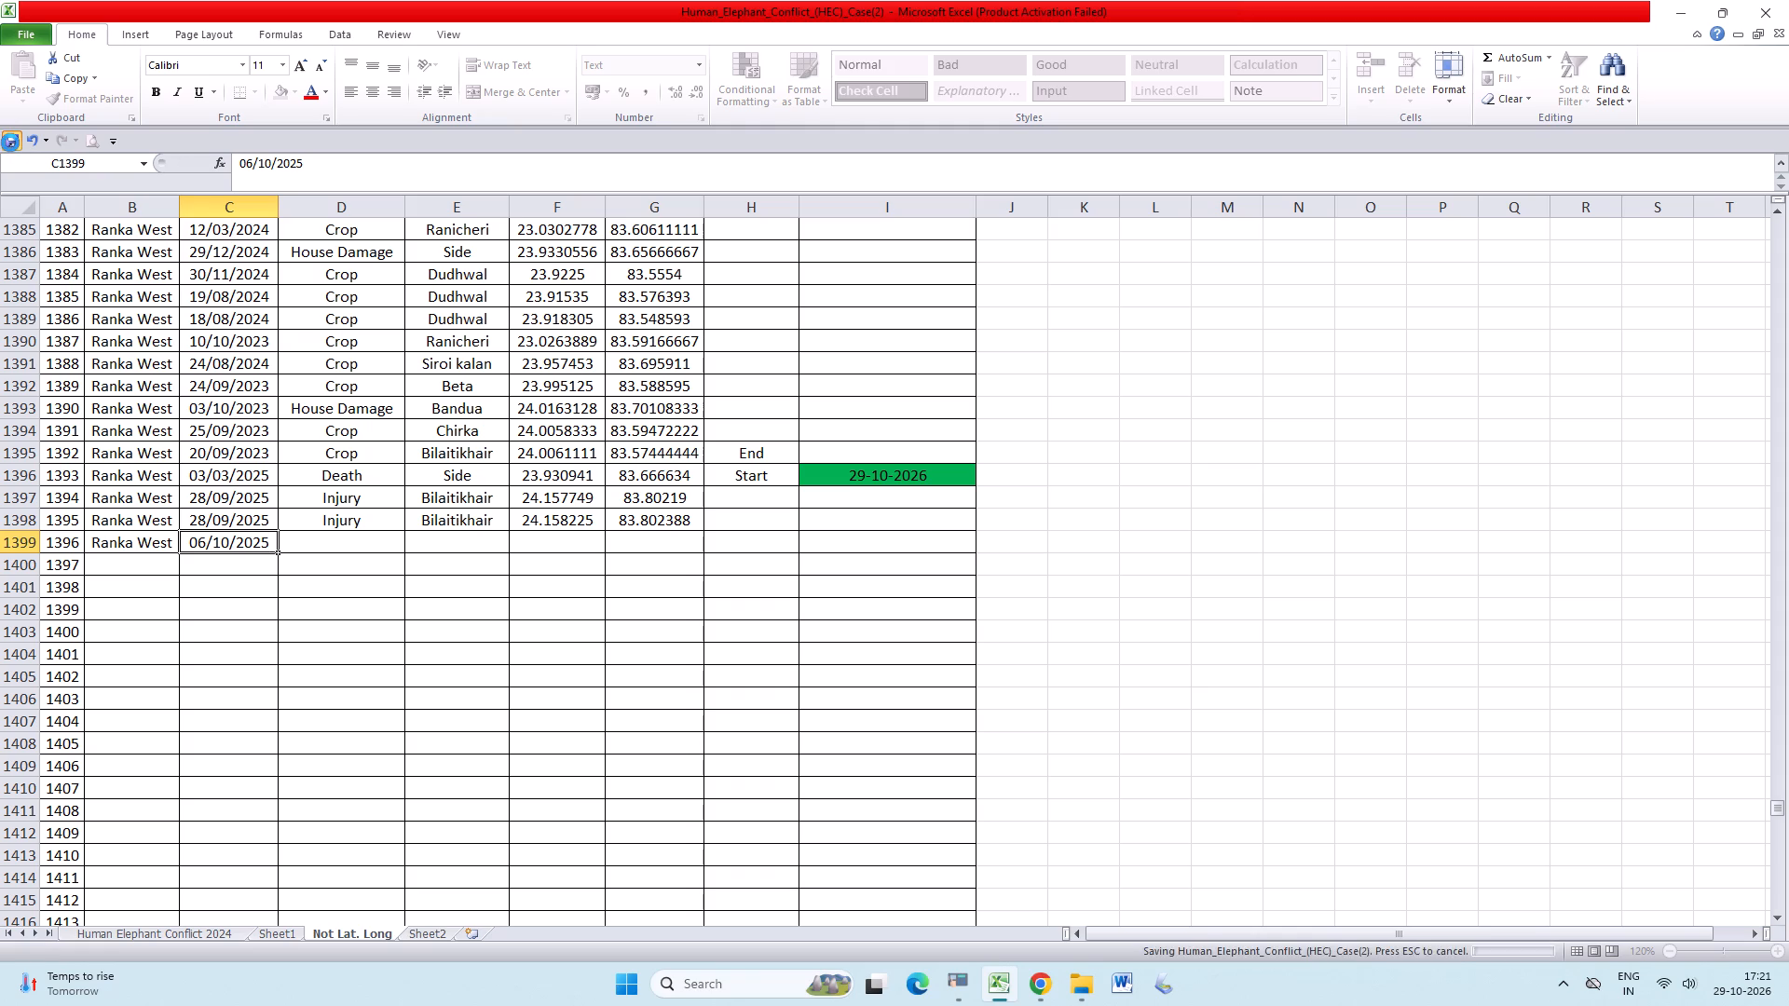
Copy the case type Injury from the row above into record 1396, enter the village Chiniya, and save the workbook.
left_click(320, 547)
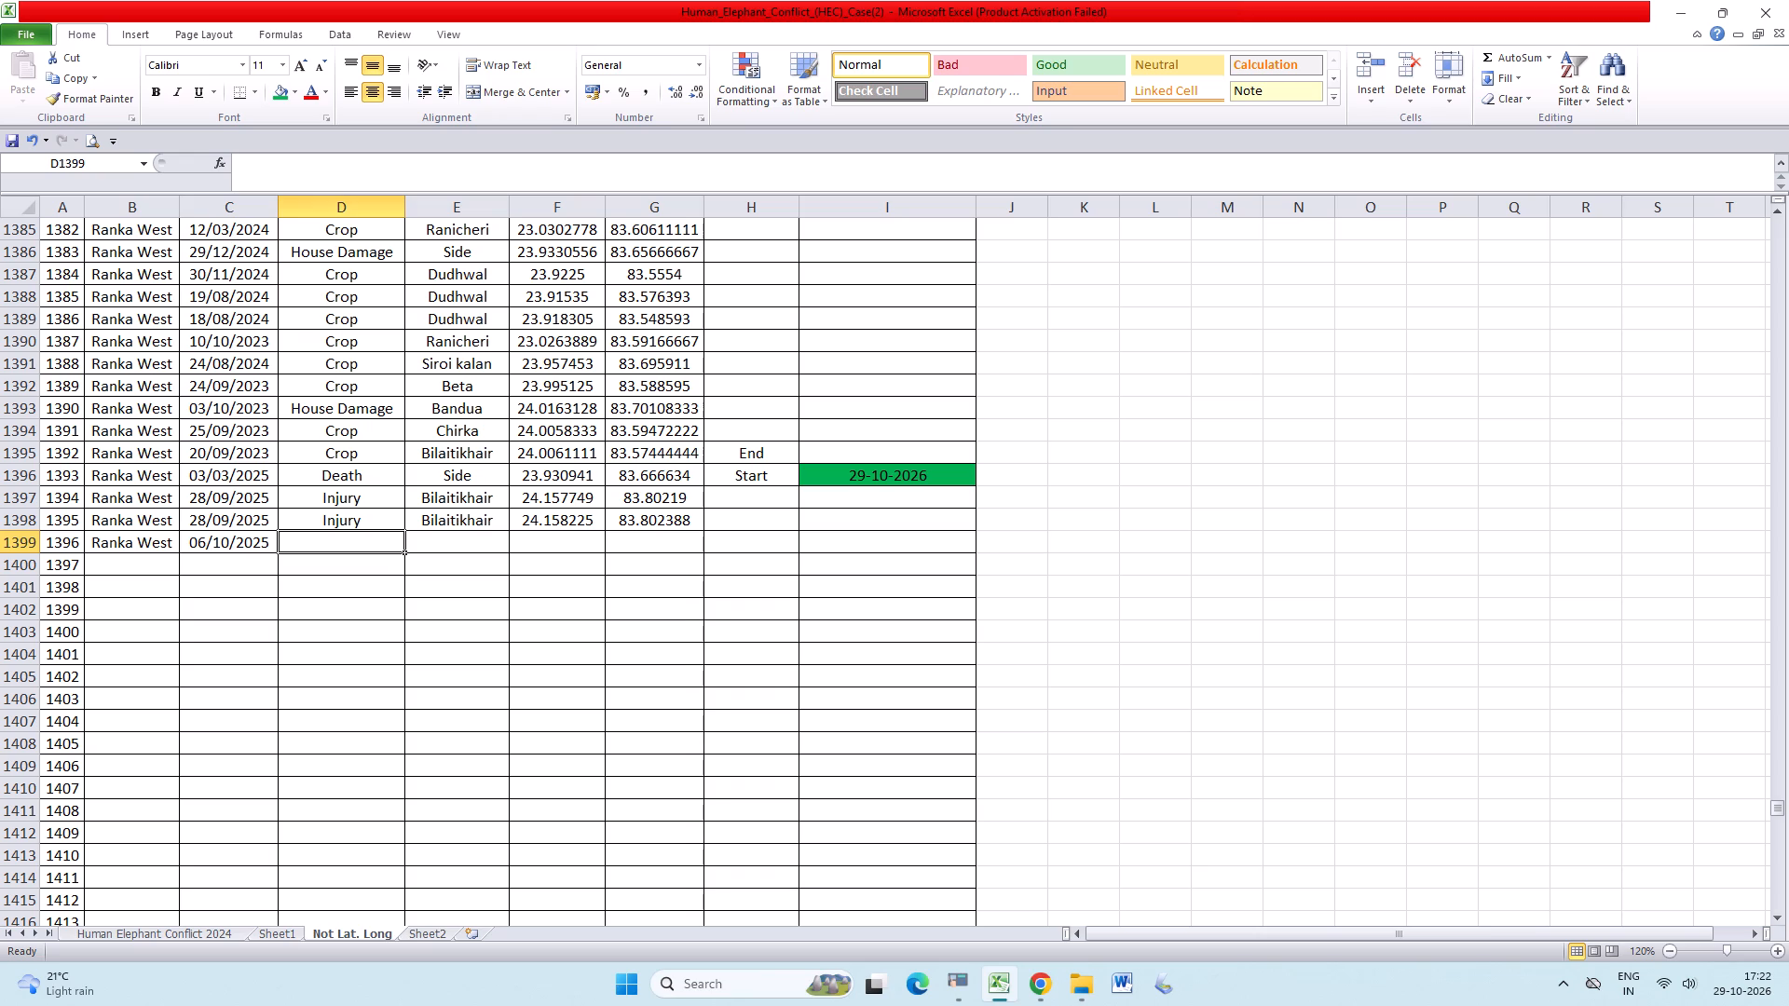
key("ctrl+d")
key("Tab")
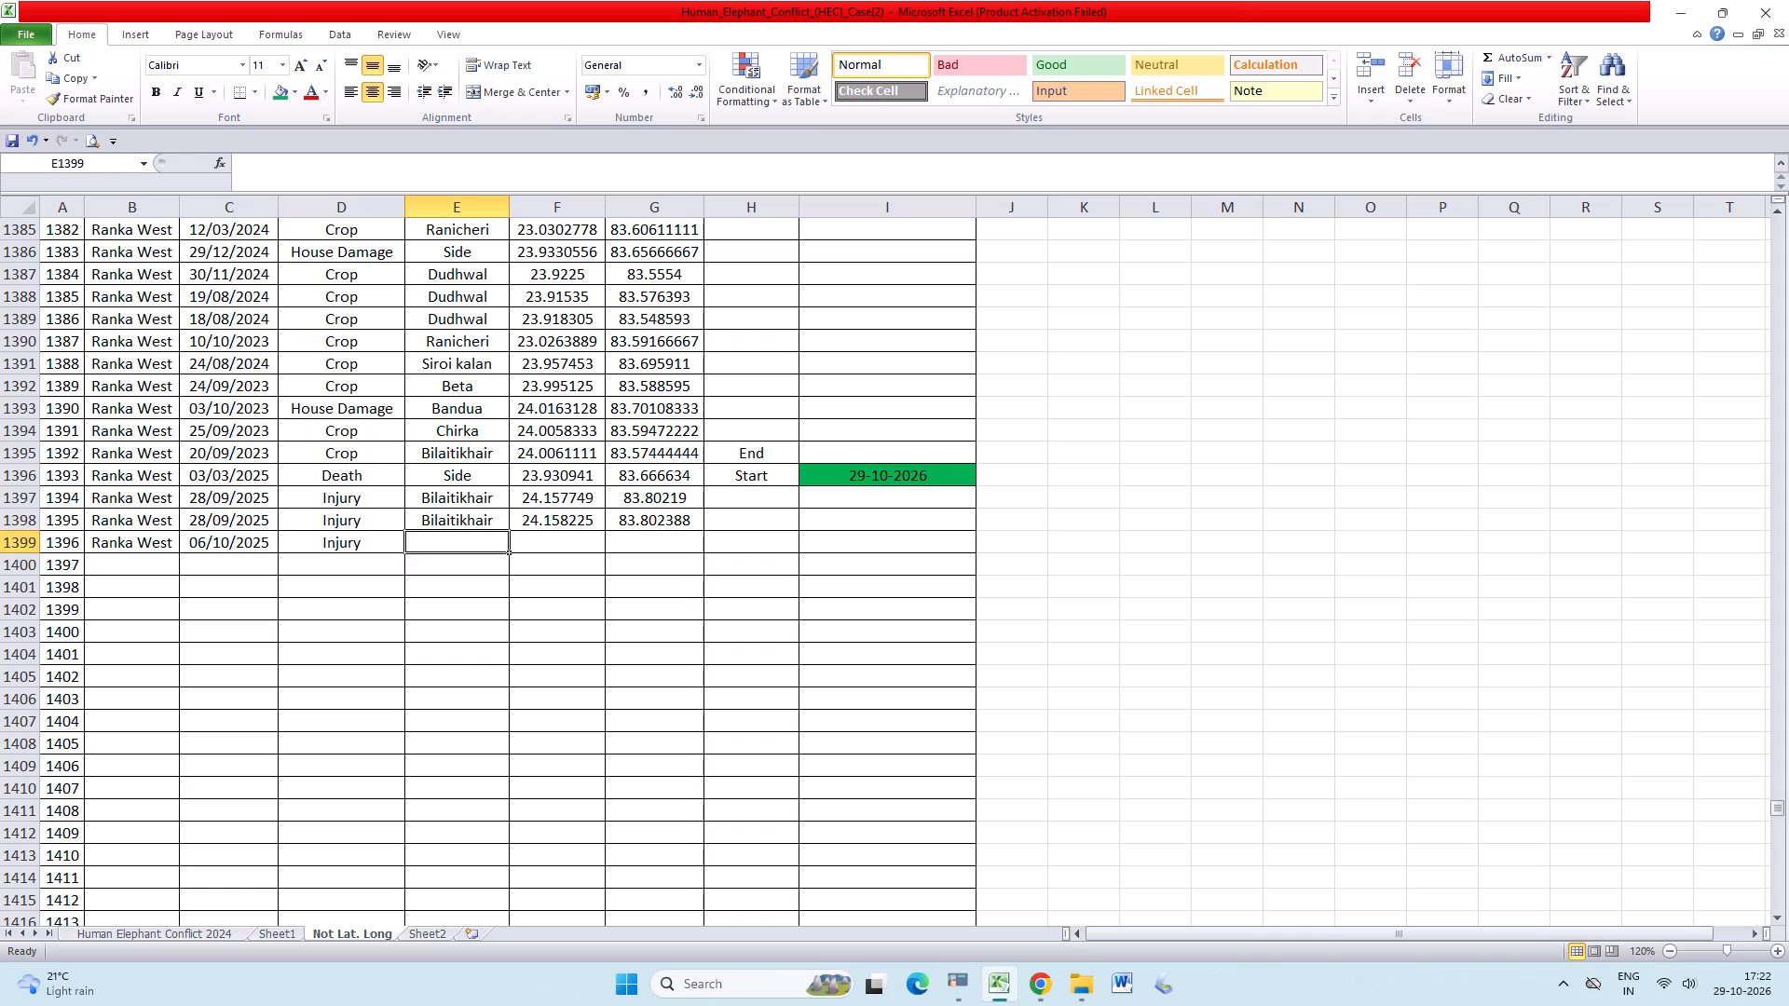
type("Chin")
key("Tab")
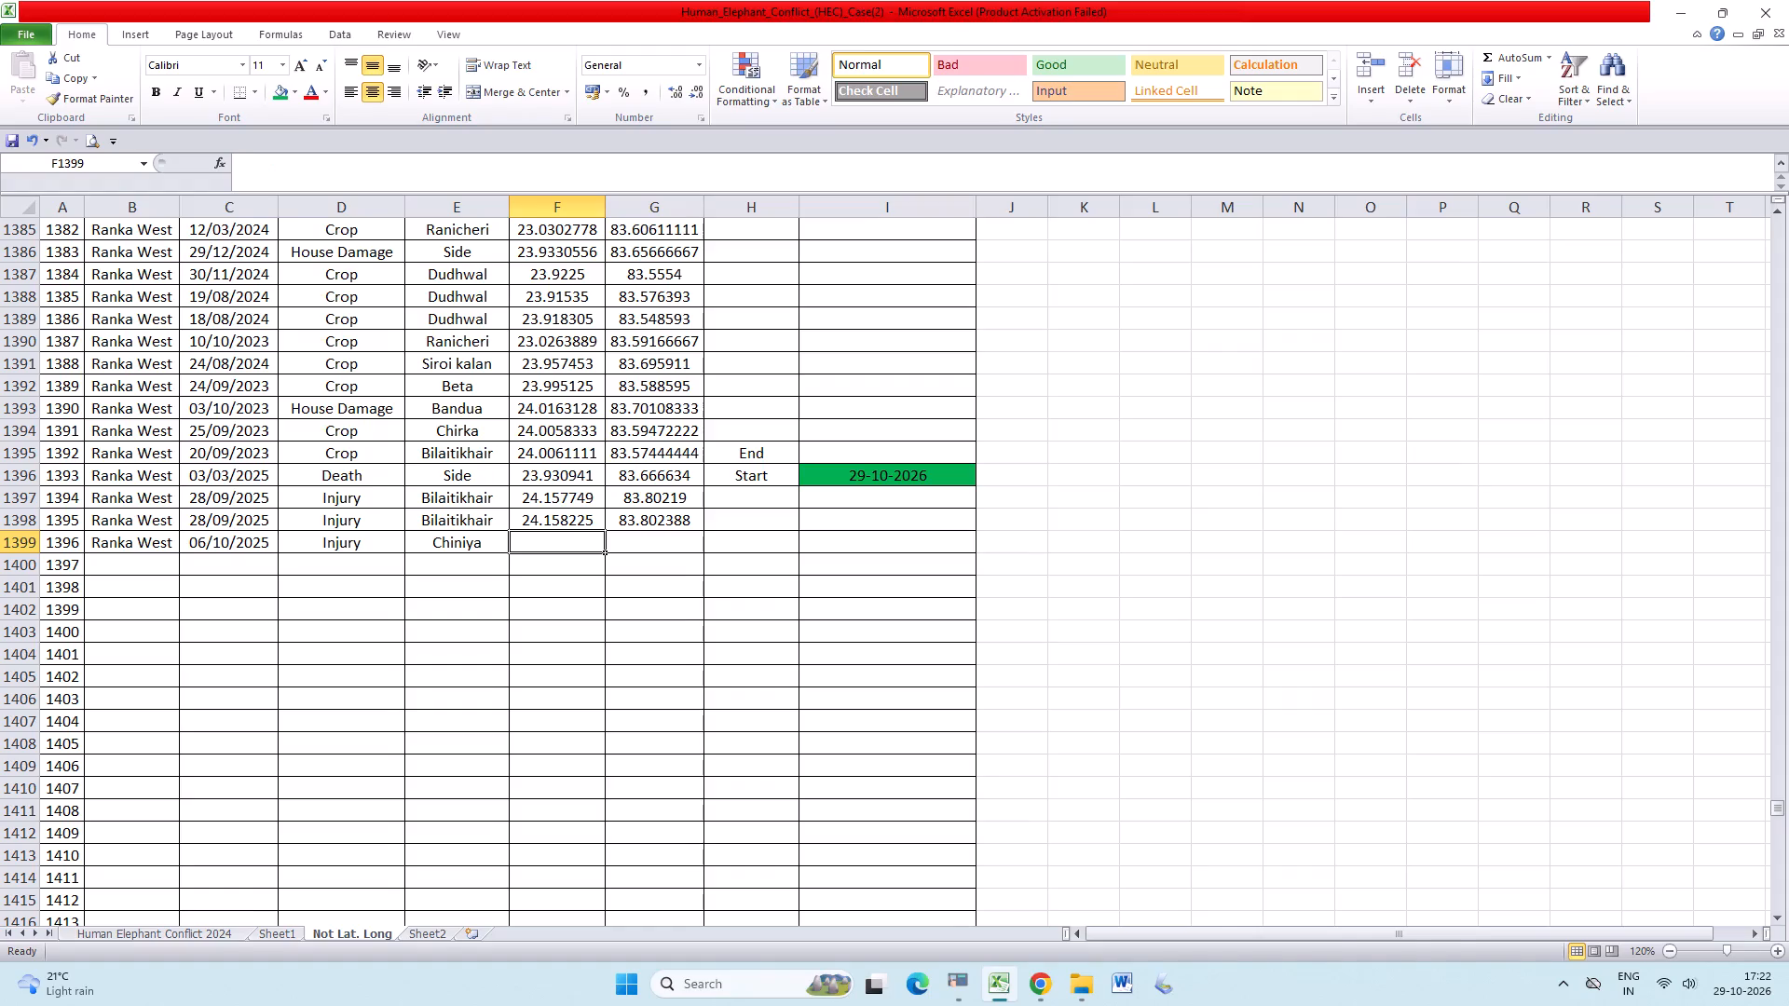
key("ctrl+s")
Switch to Chrome and search in a new tab for "degree minute second to degree decimal".
left_click(1043, 987)
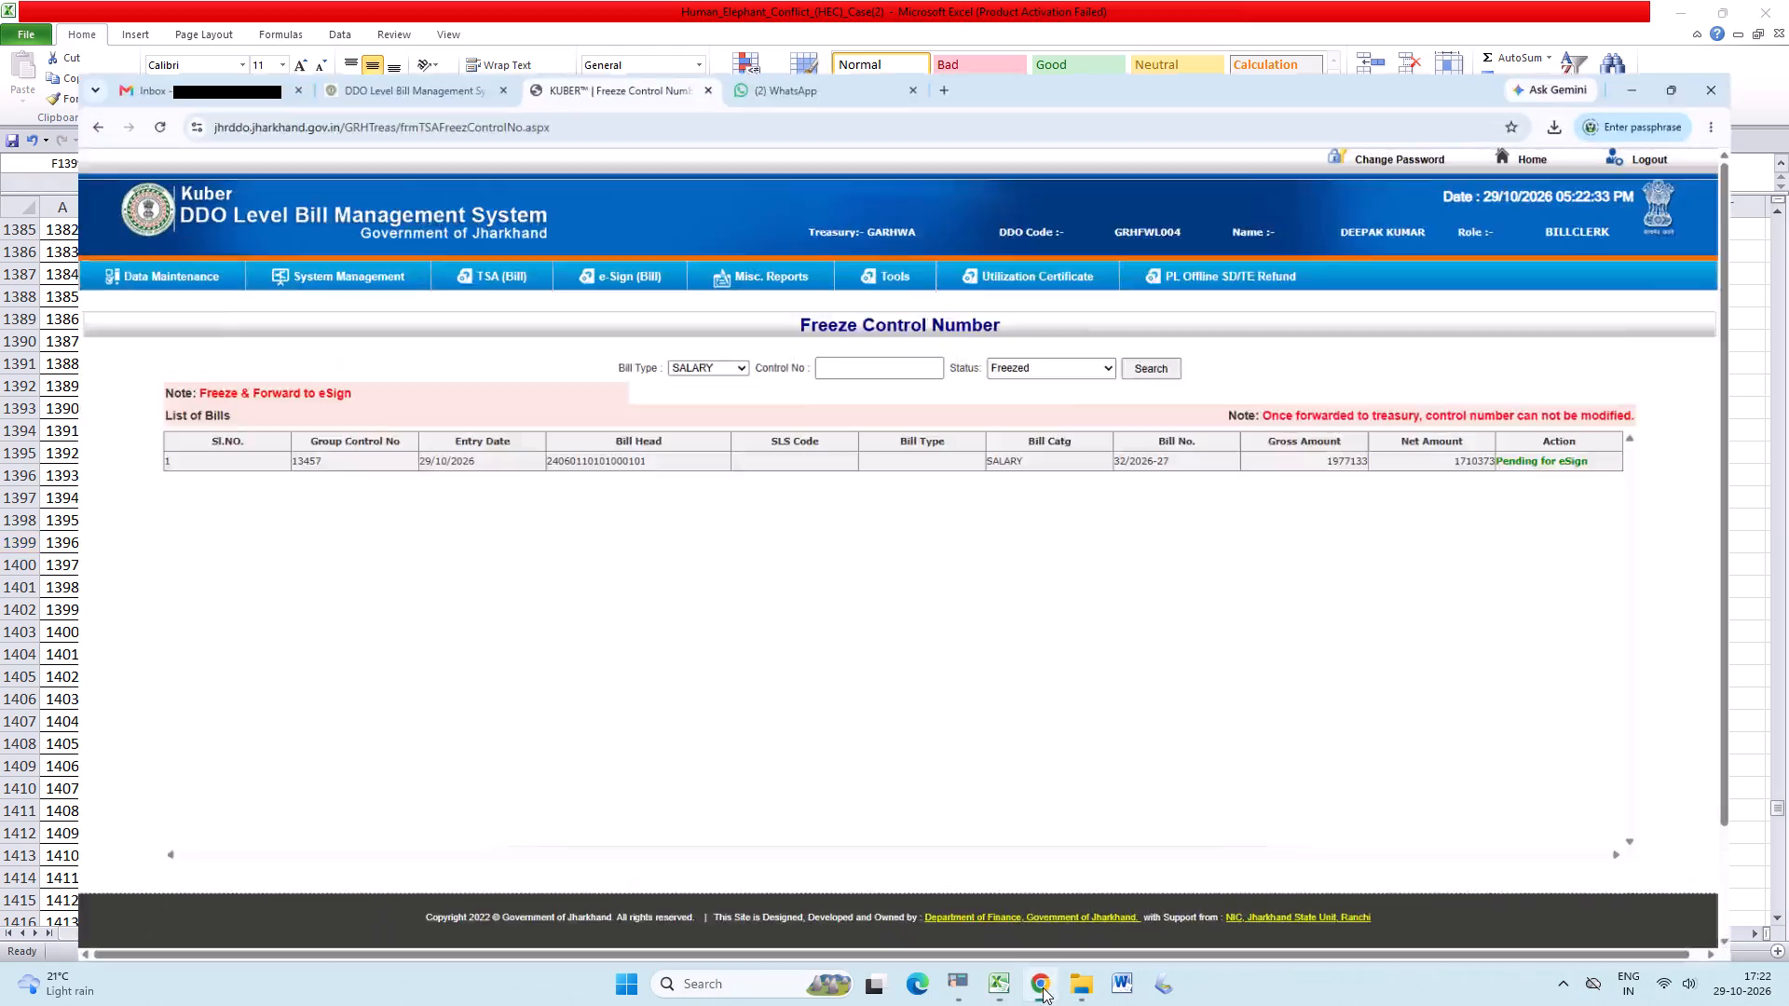
left_click(931, 17)
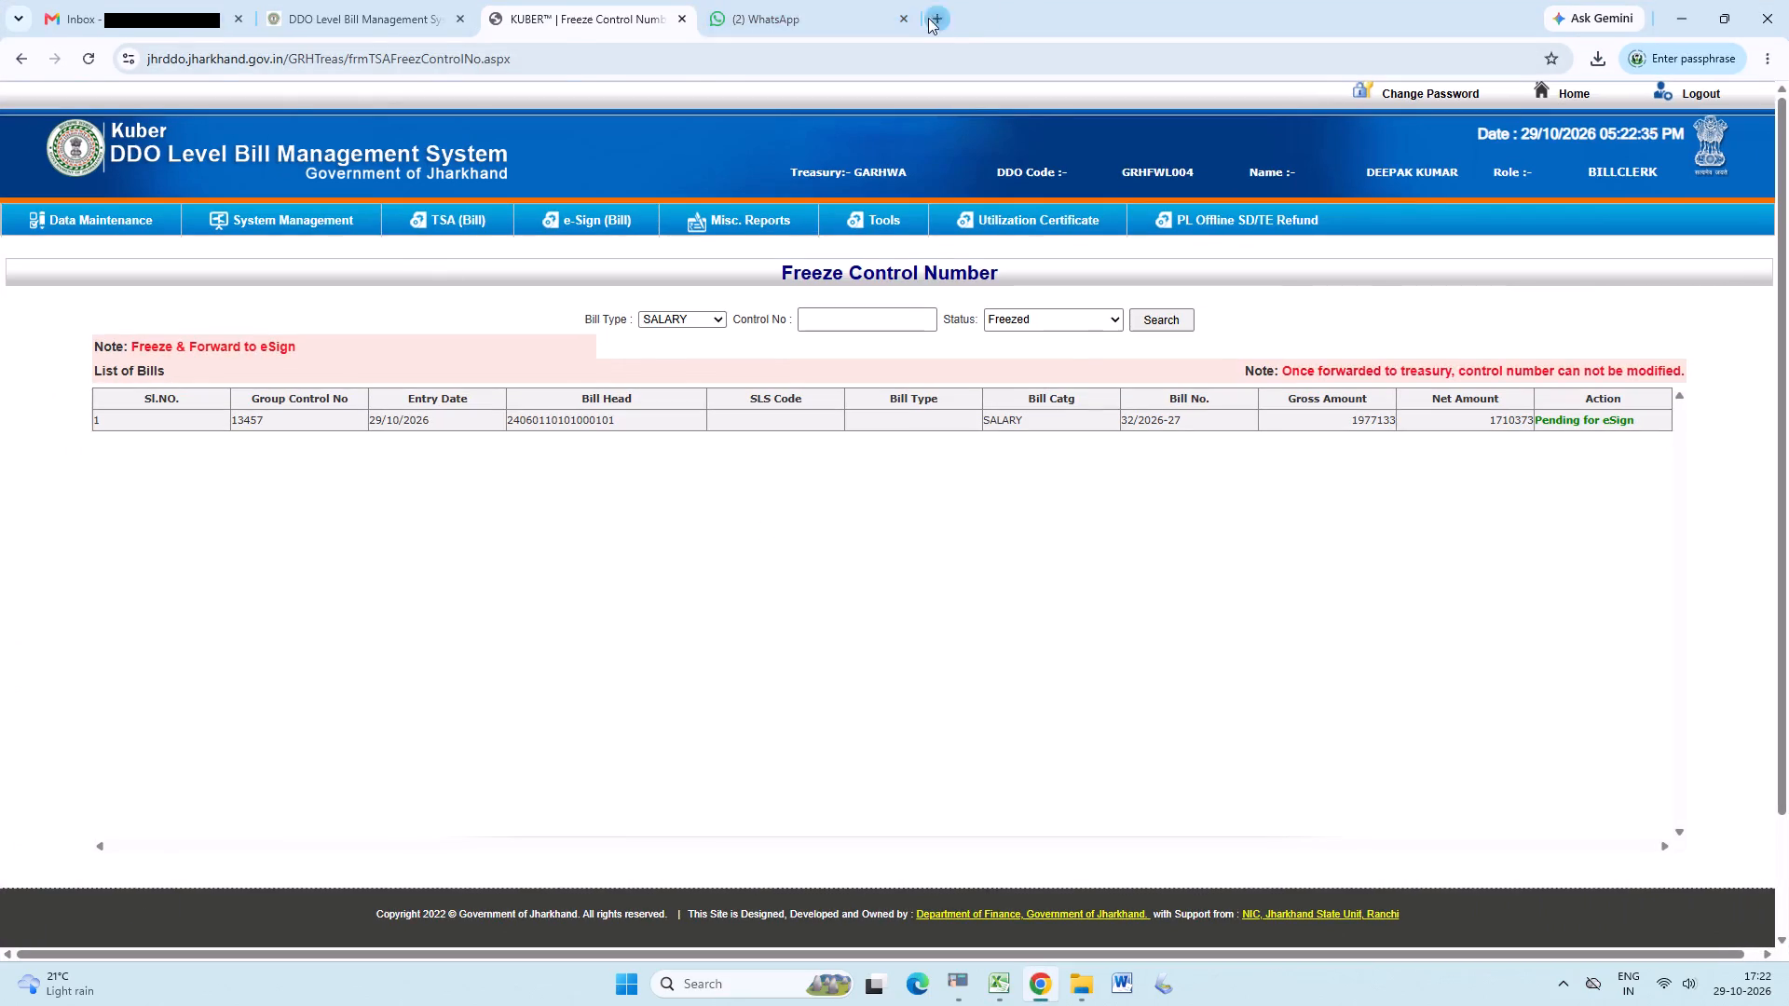
left_click(524, 52)
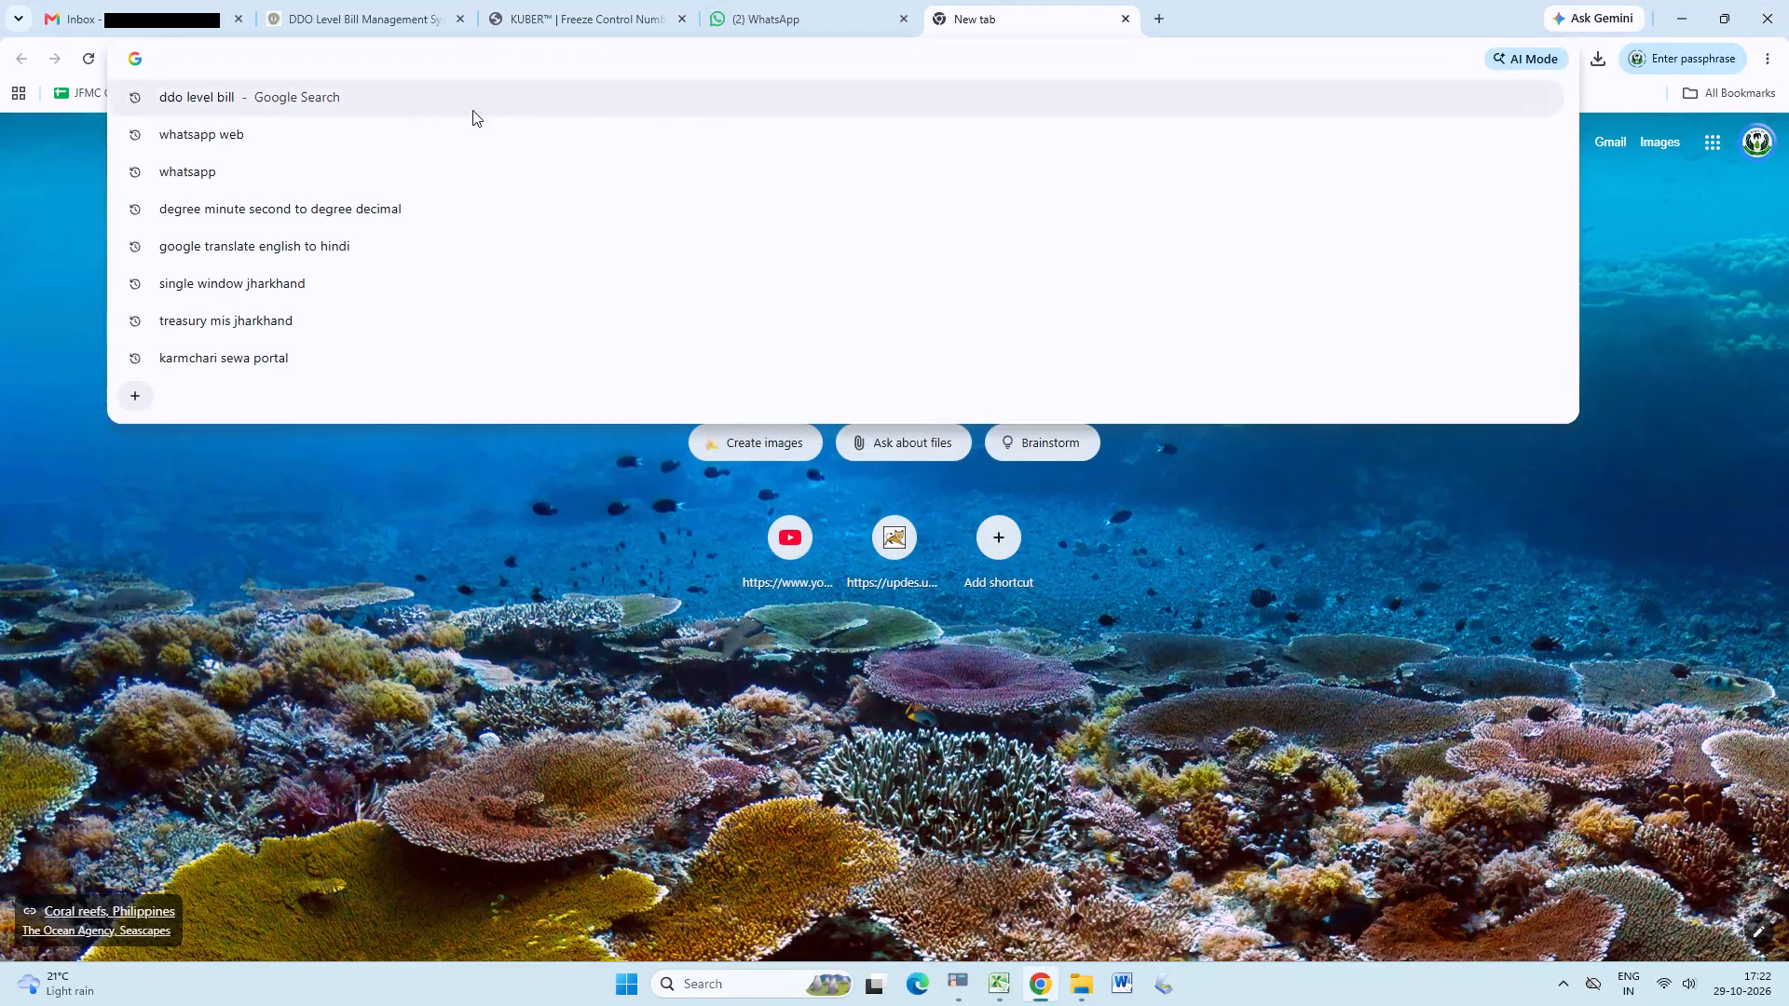
left_click(334, 210)
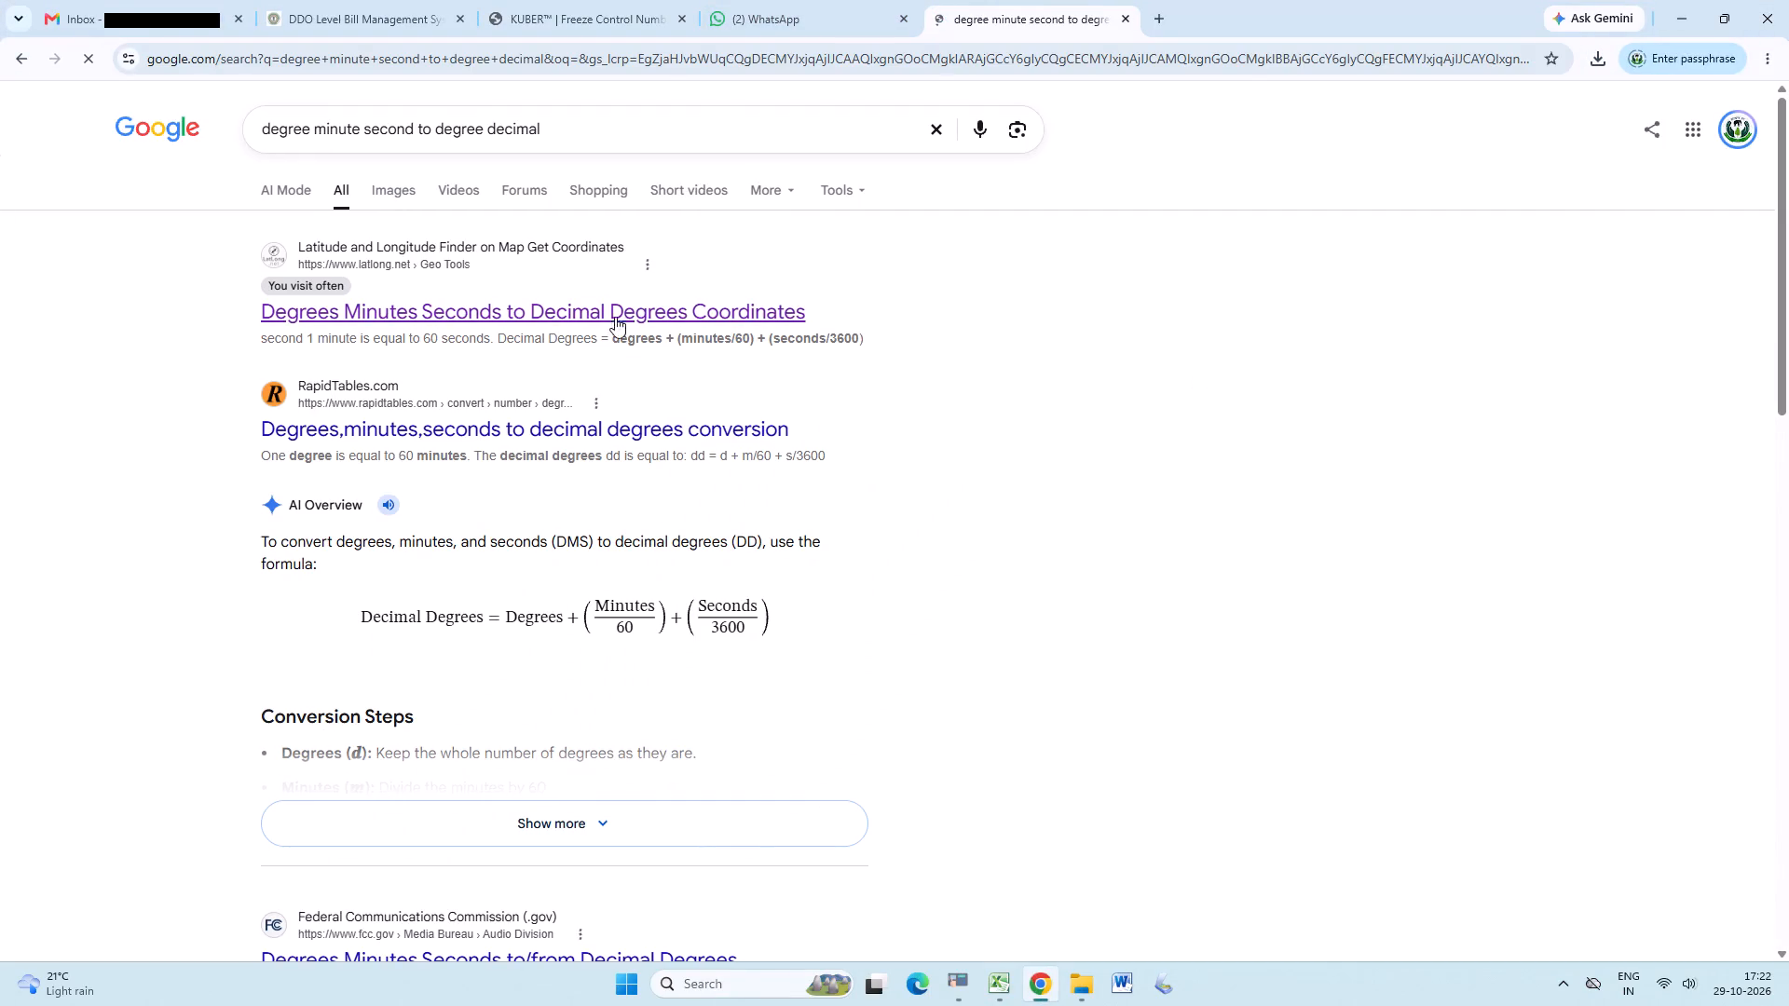
Open the LatLong.net degrees-minutes-seconds converter from the results and enter latitude 24° 9' 21.369".
left_click(615, 309)
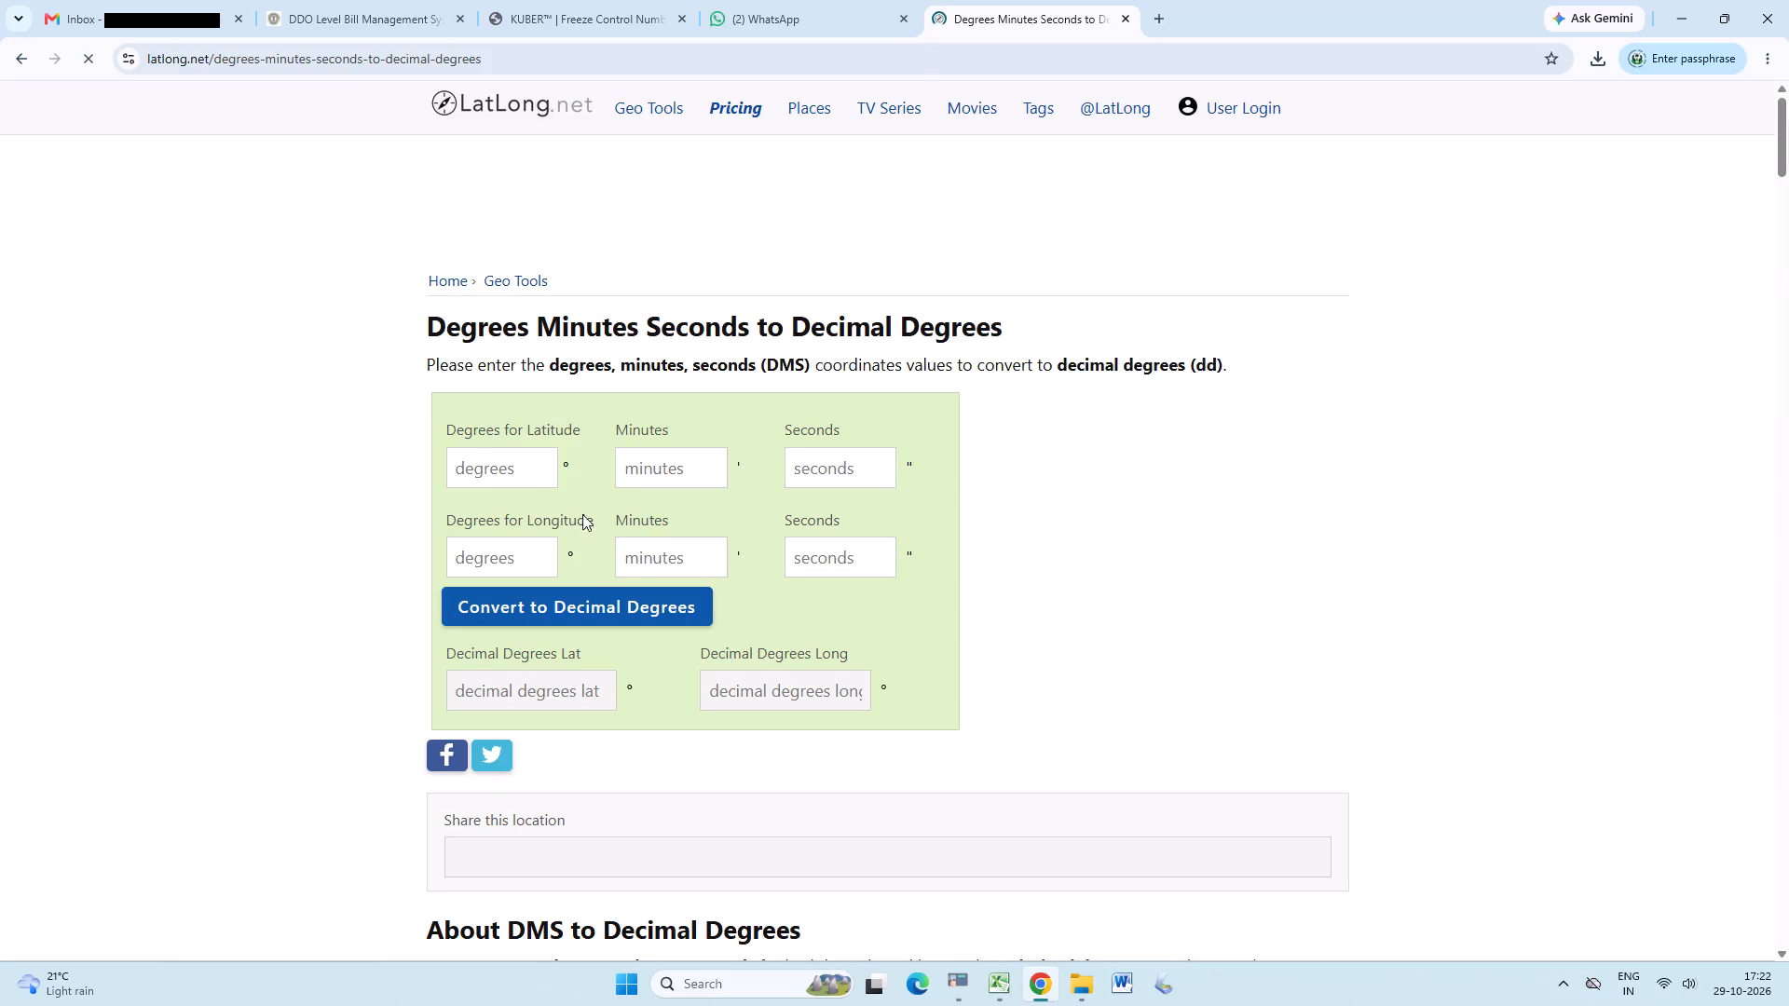
left_click(504, 477)
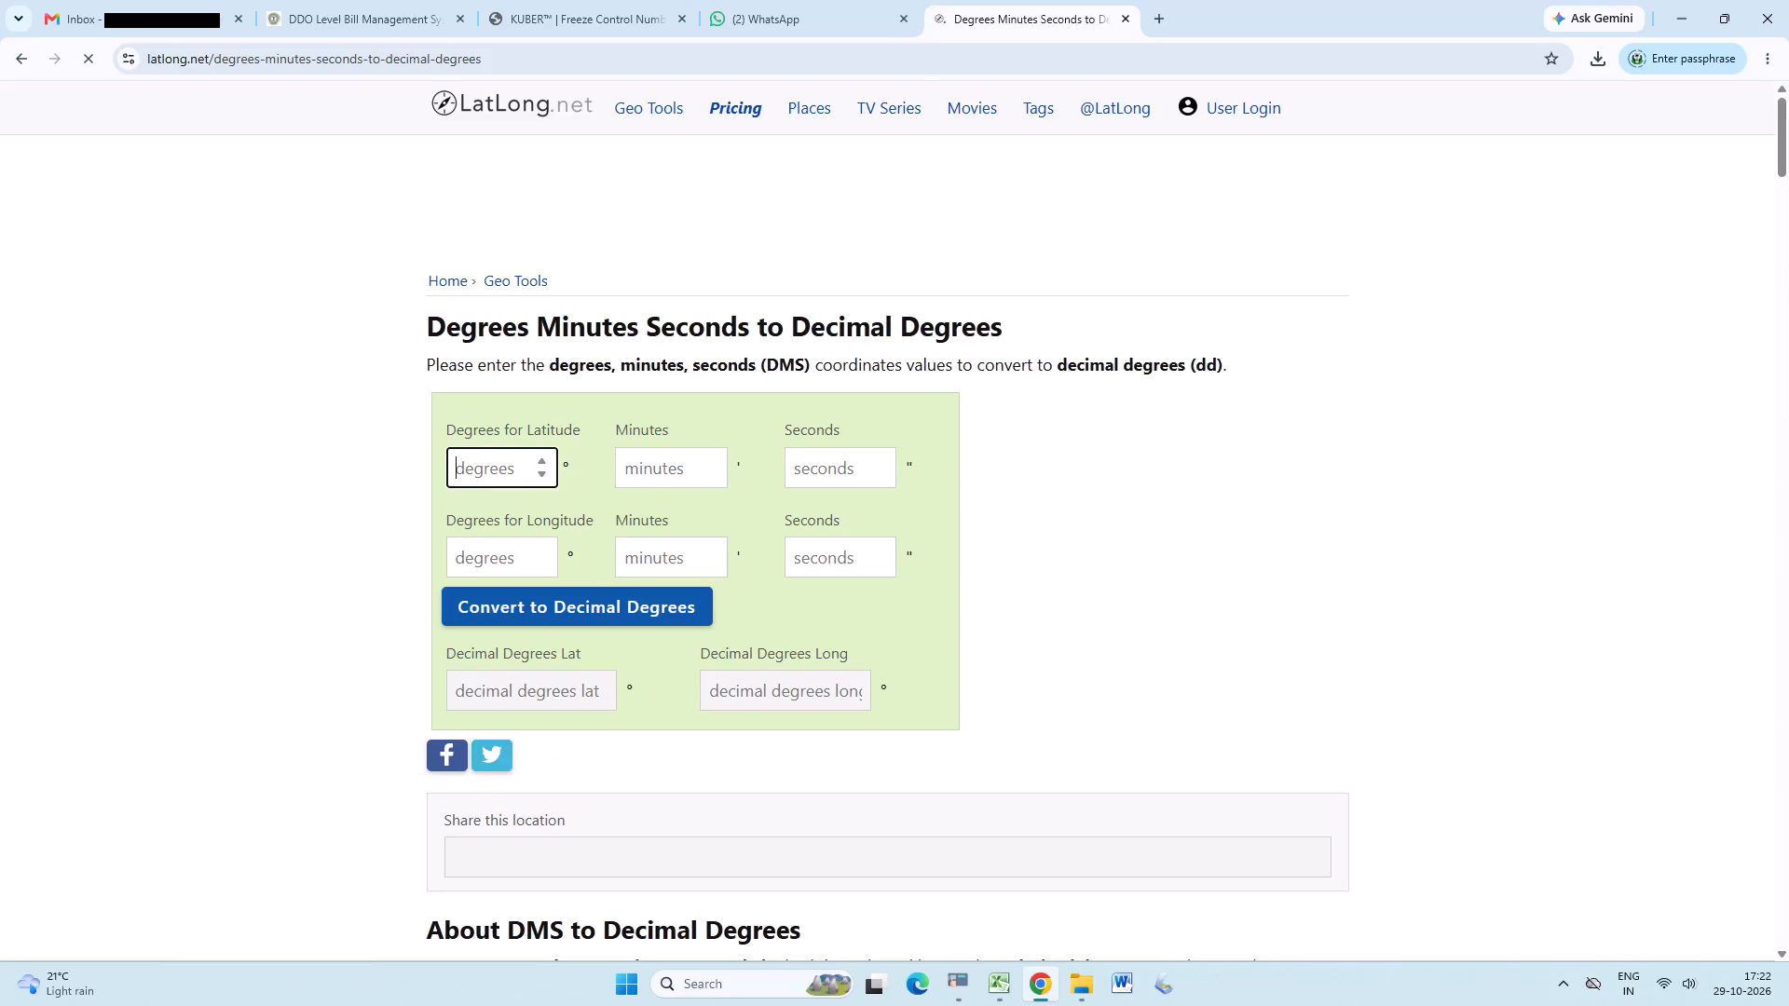
type("24")
key("Tab")
key("9")
key("Tab")
type("21.369")
key("Tab")
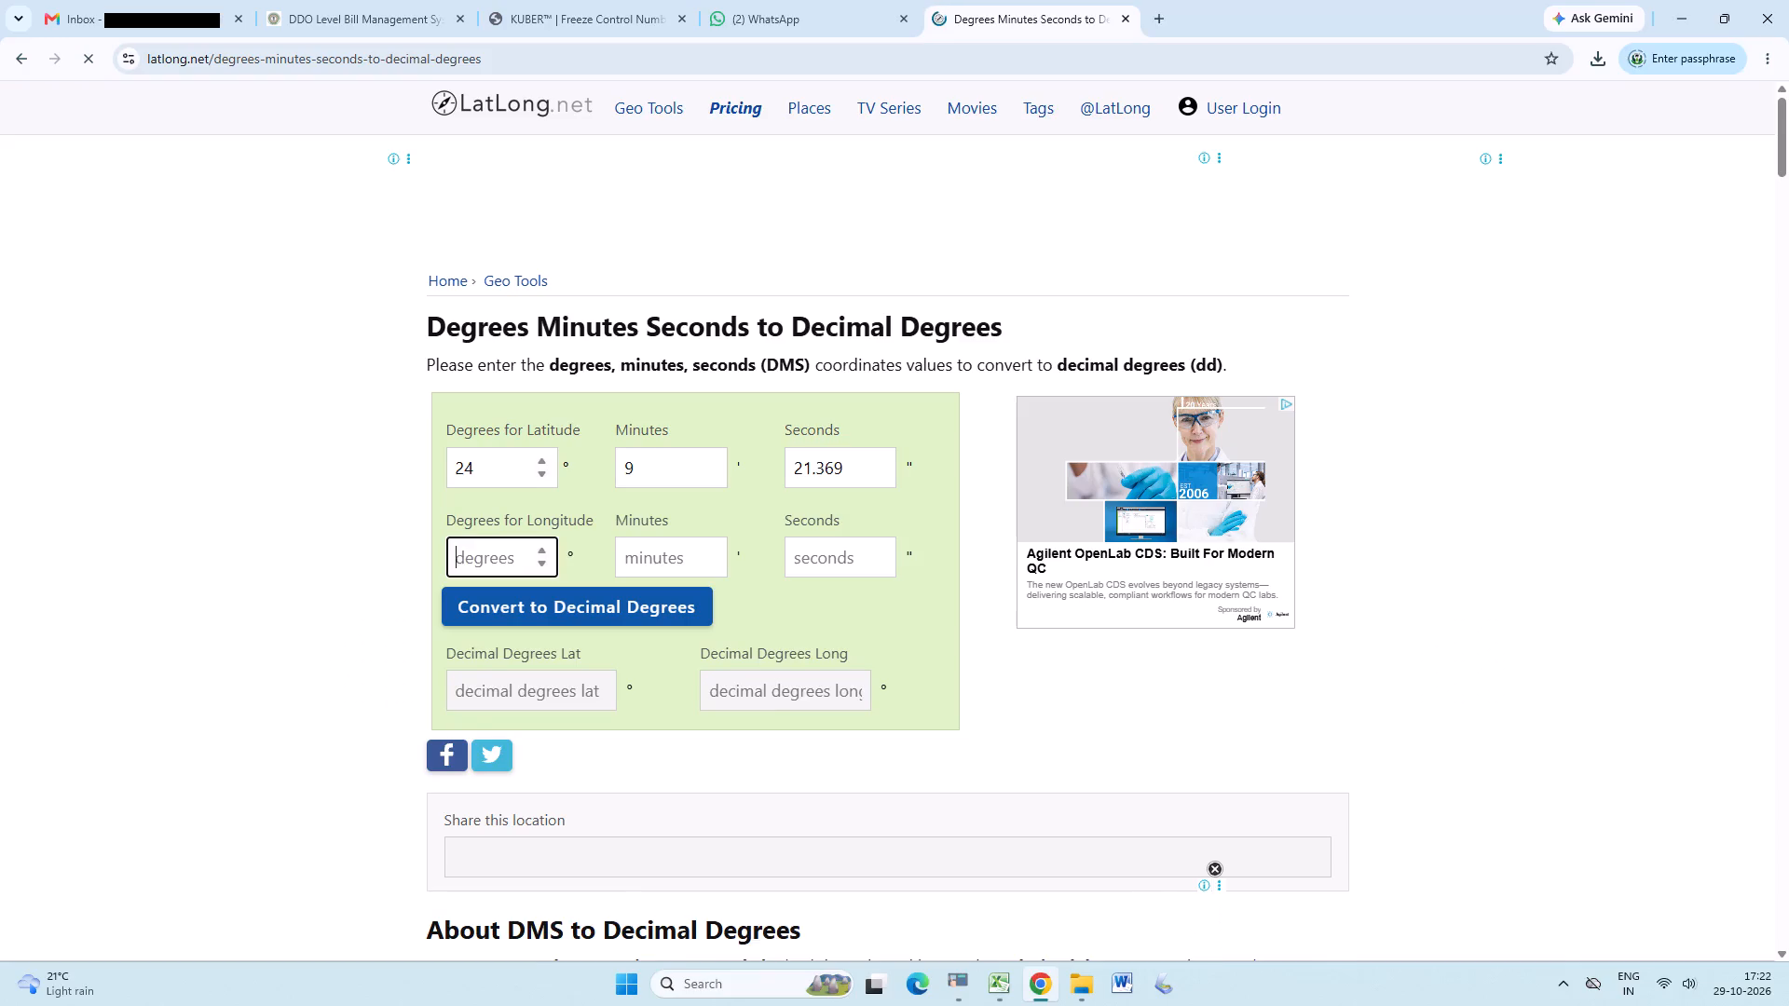
Enter longitude 83° 49' 14.225" and convert both coordinates to decimal degrees.
type("83")
key("Tab")
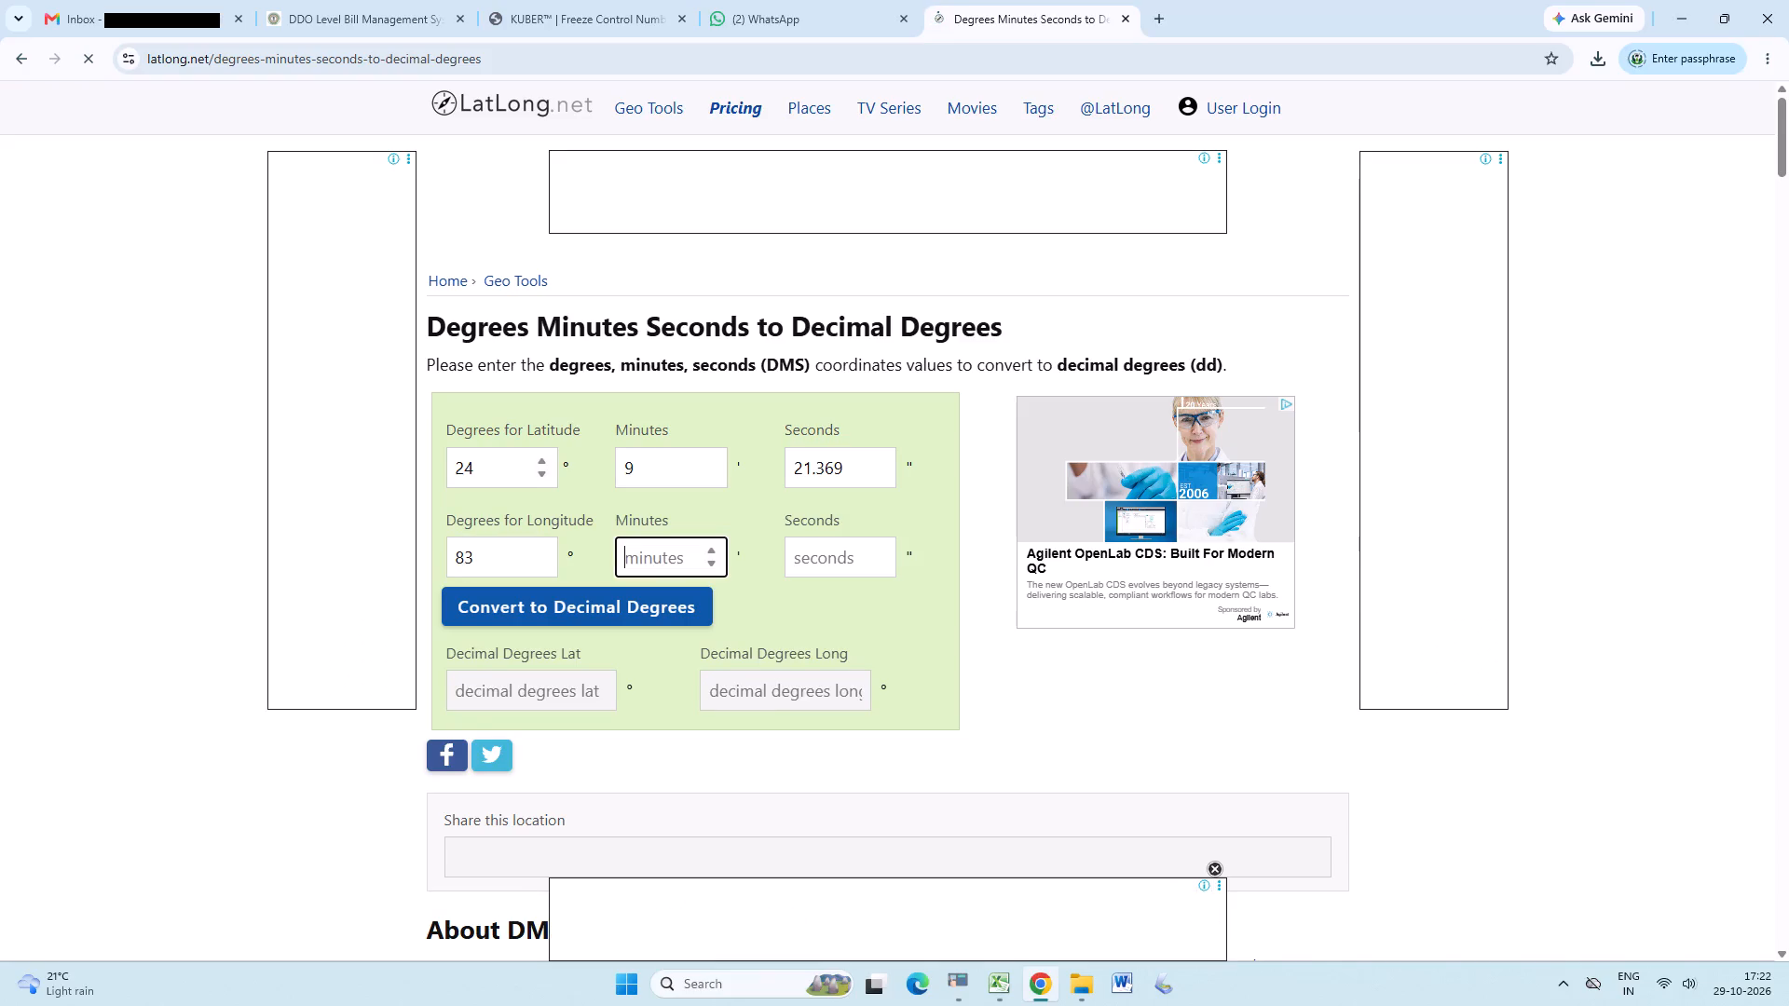
type("49")
key("Tab")
type("14.2")
type("25")
key("Return")
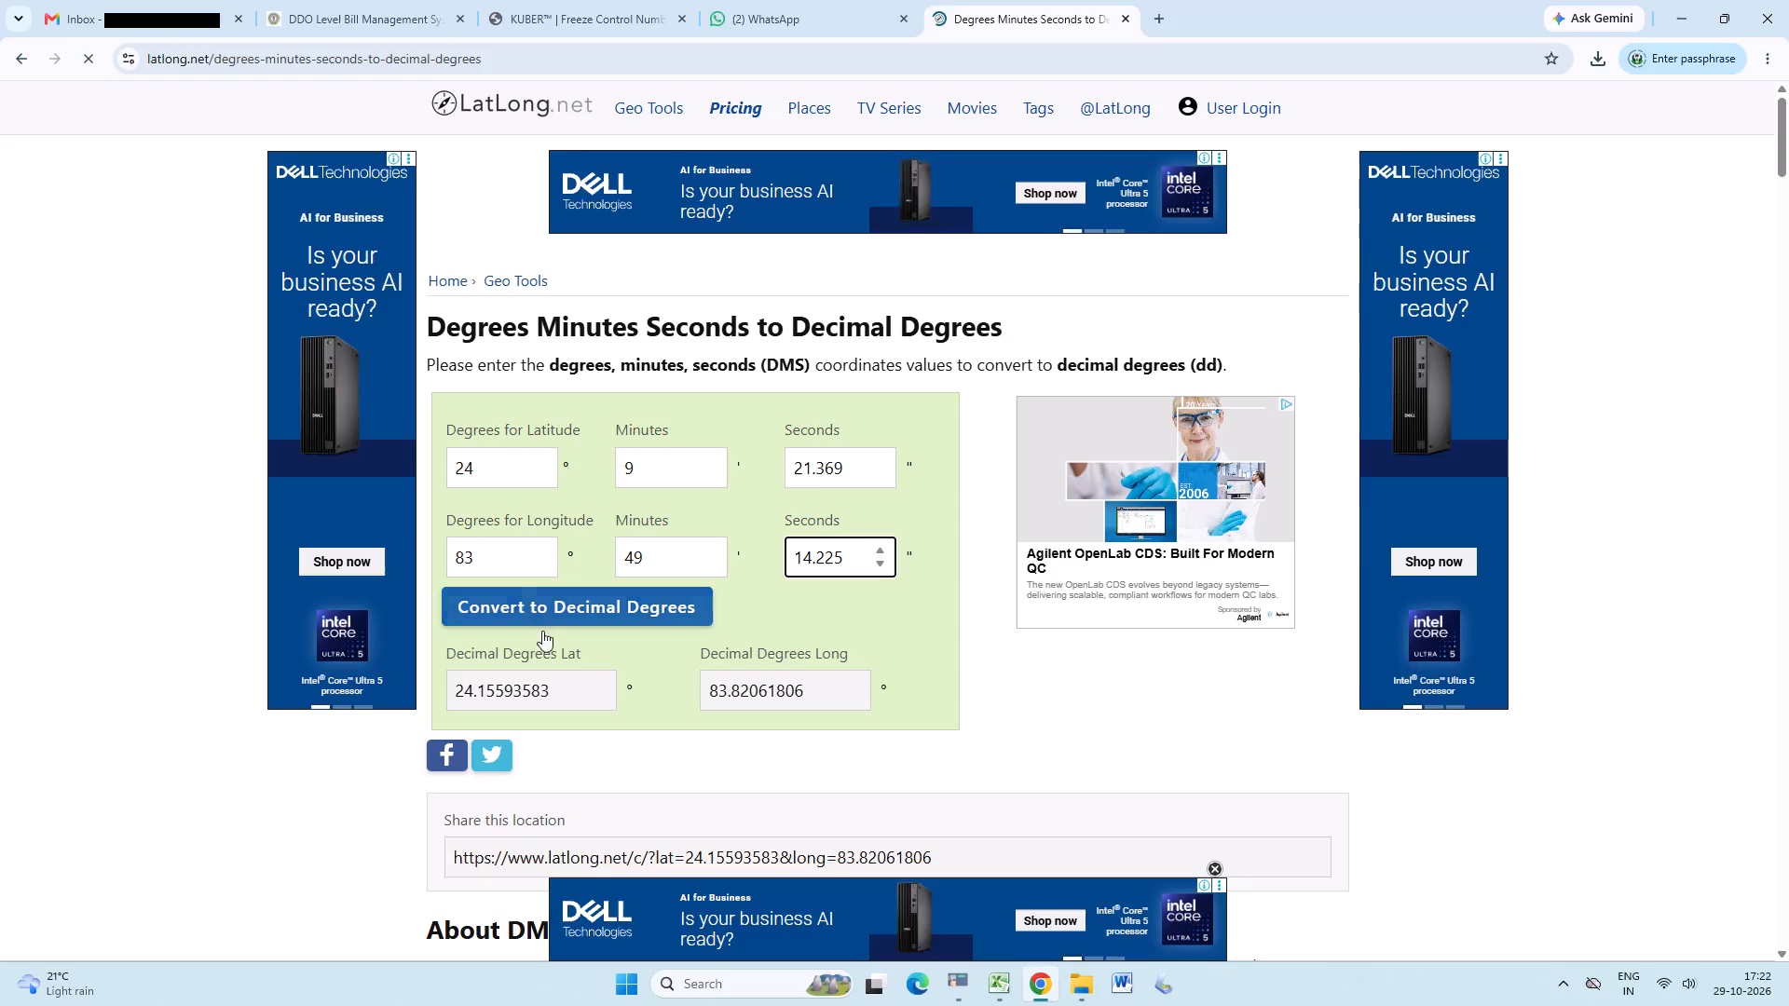
Copy the converted latitude 24.15593583 and paste it into record 1396's latitude cell F1399 in the Excel workbook.
left_click_drag(556, 698, 369, 690)
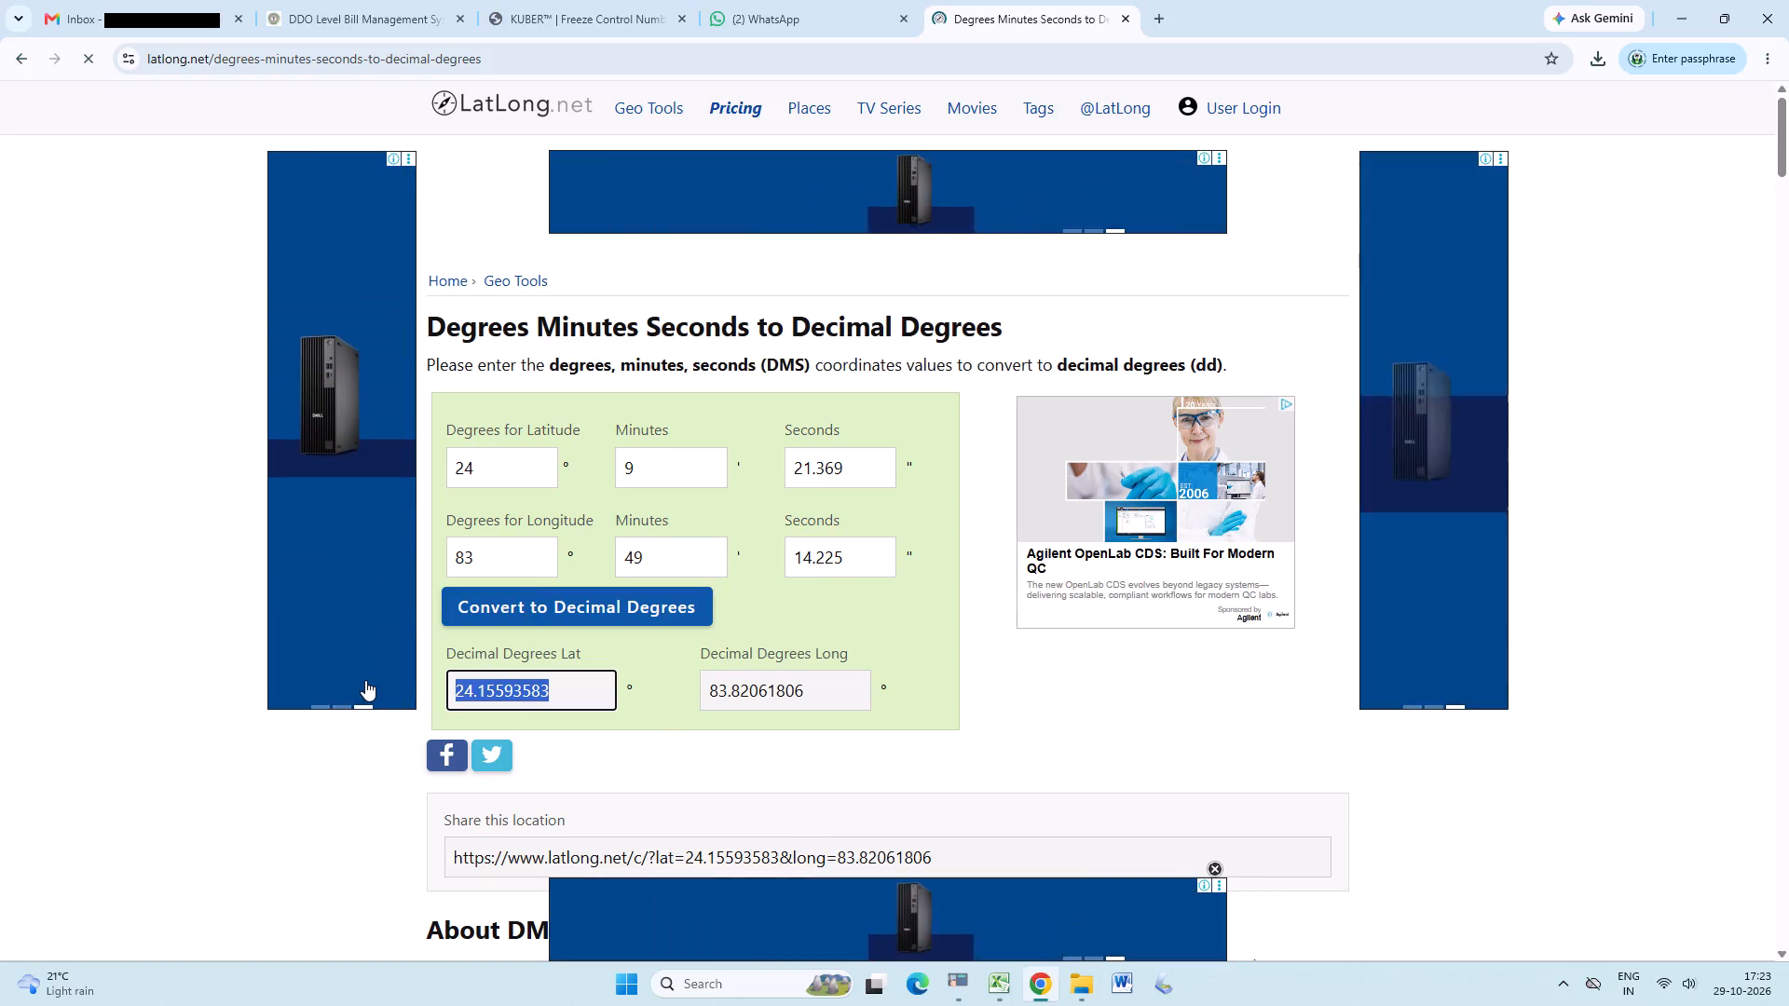
key("ctrl+c")
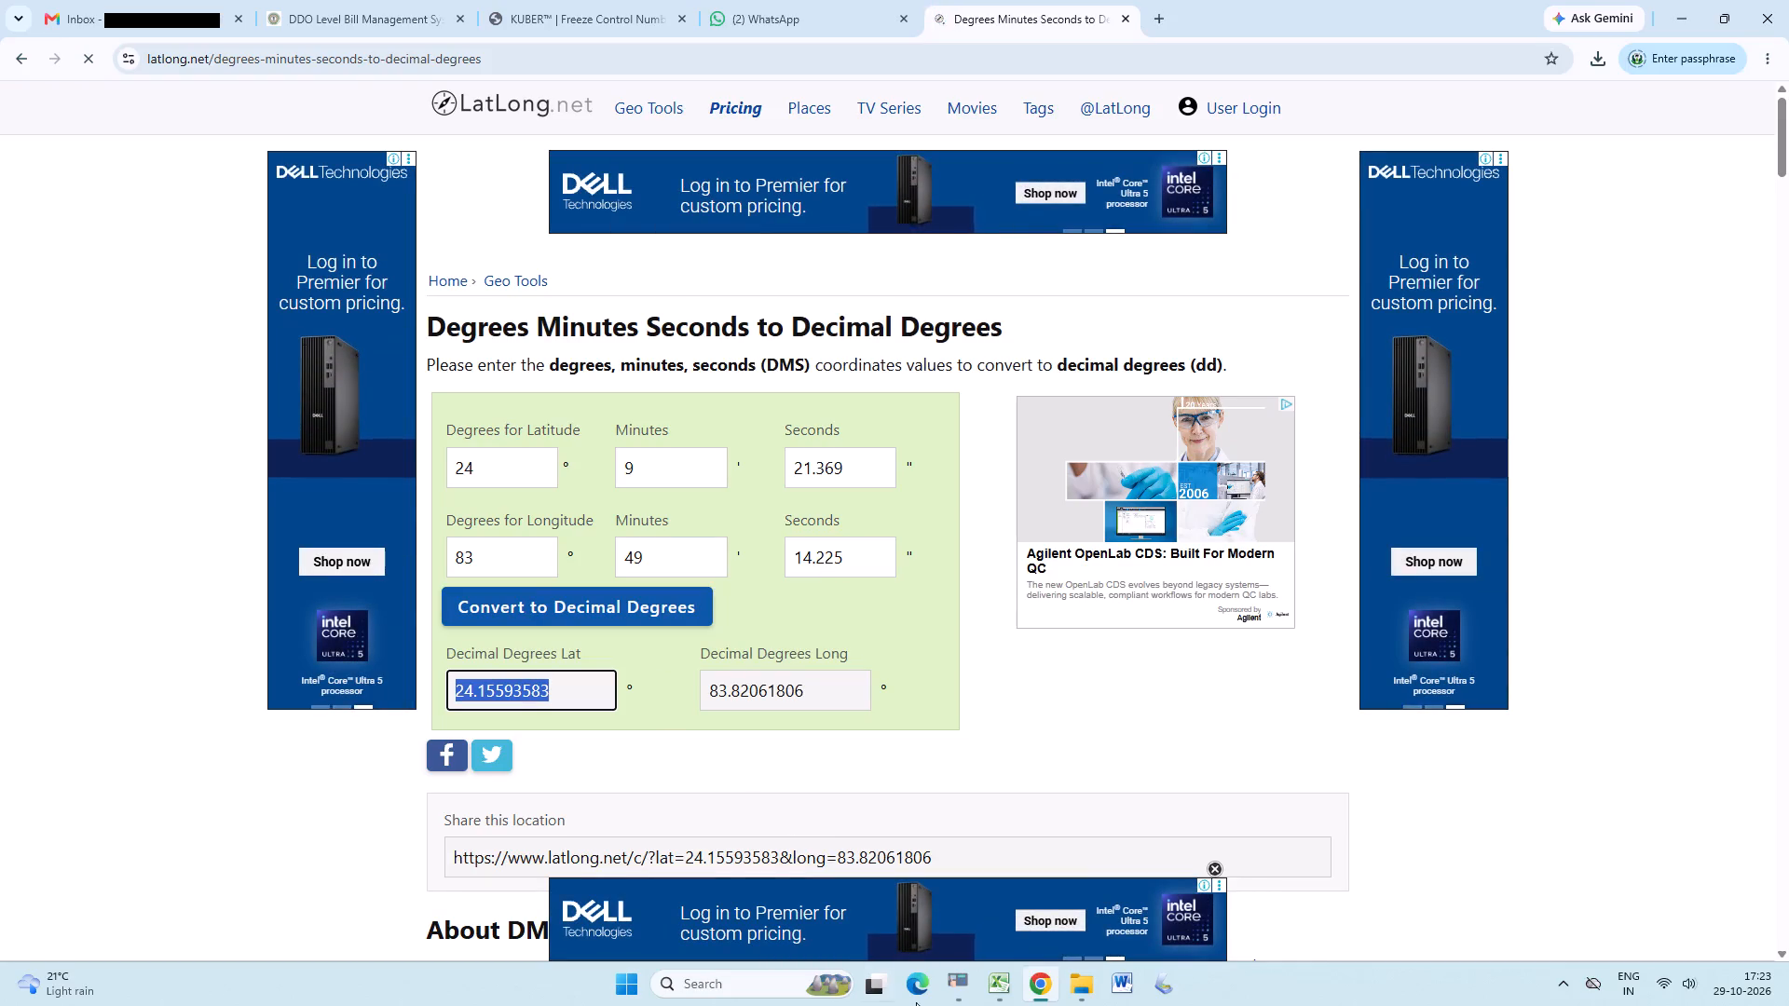
left_click(1039, 984)
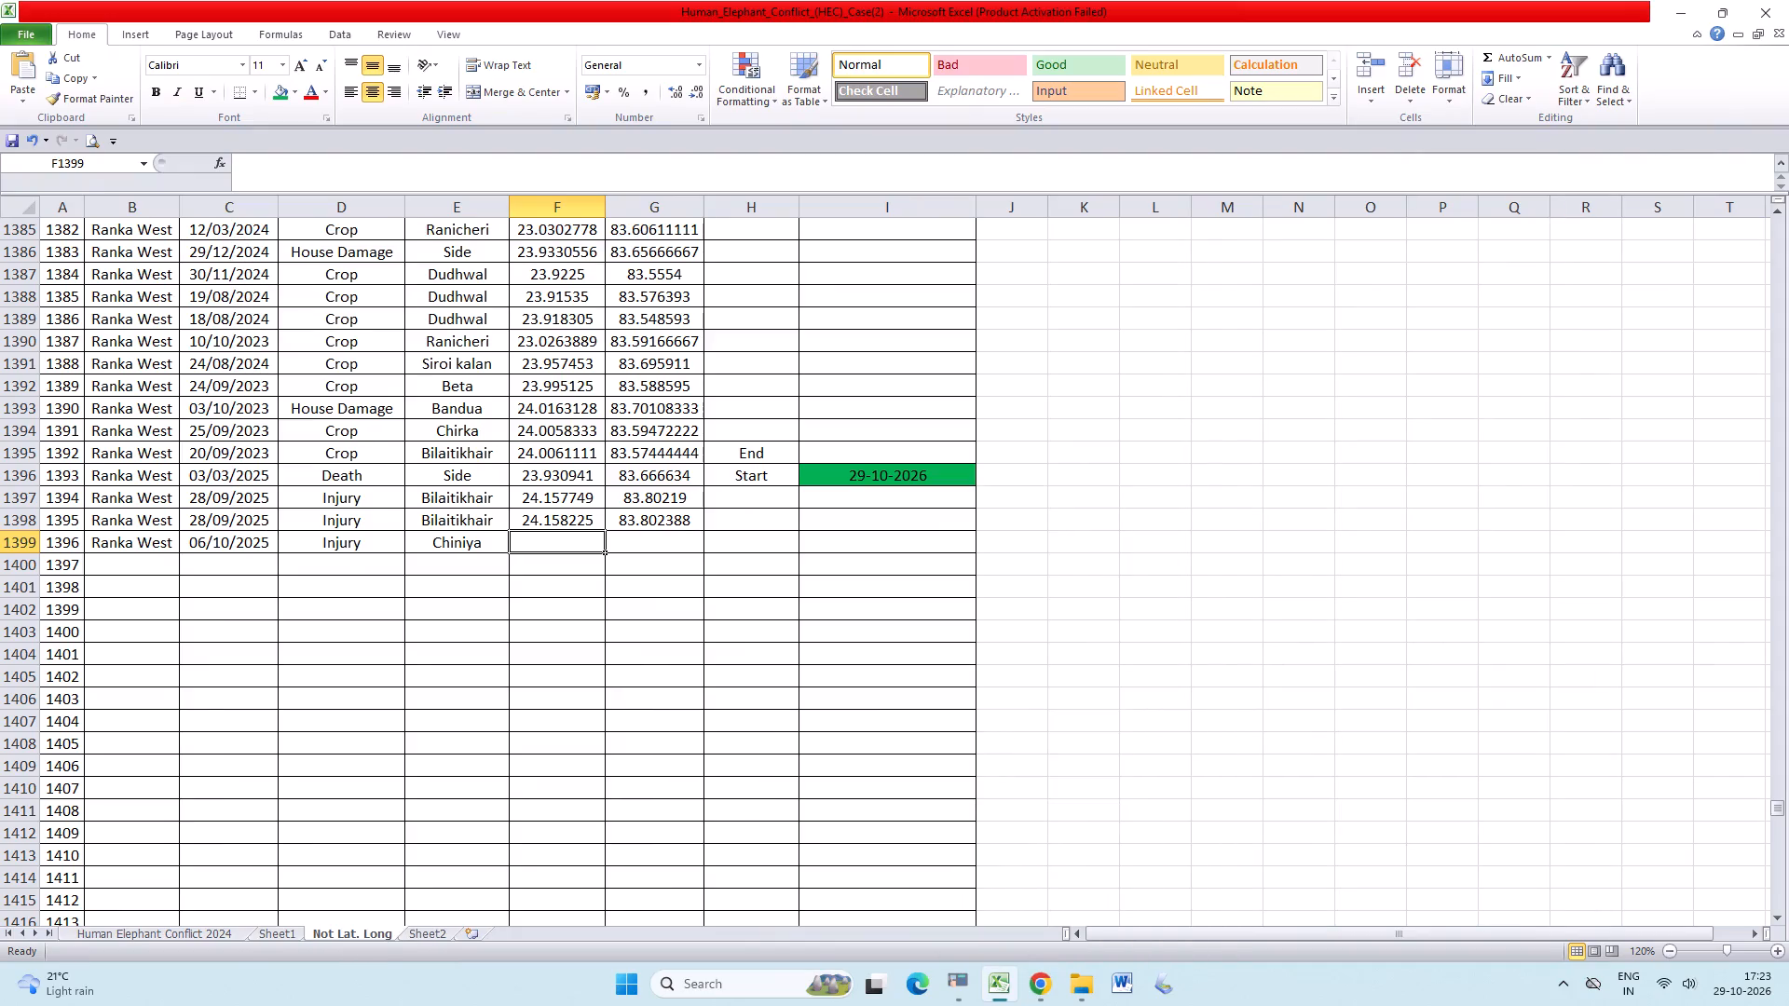
key("ctrl+v")
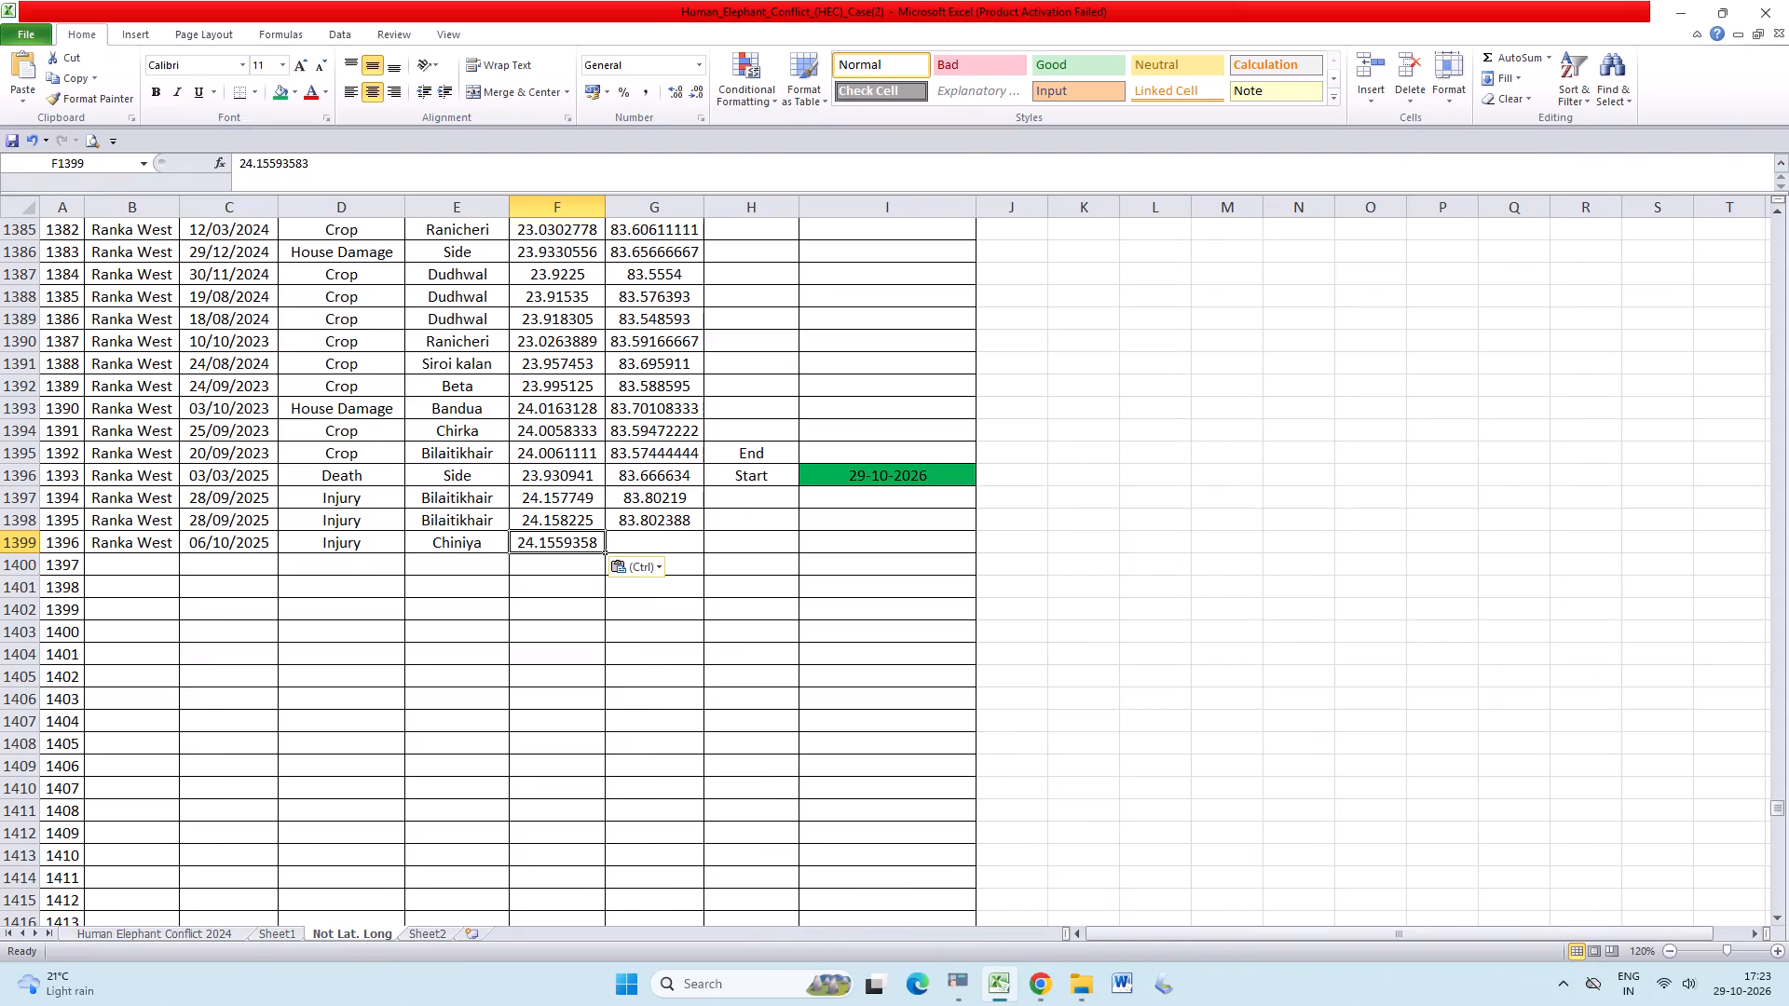
Copy the converted longitude 83.82061806 from Chrome into record 1396's longitude cell G1399 in Excel, and save the workbook.
left_click(1000, 987)
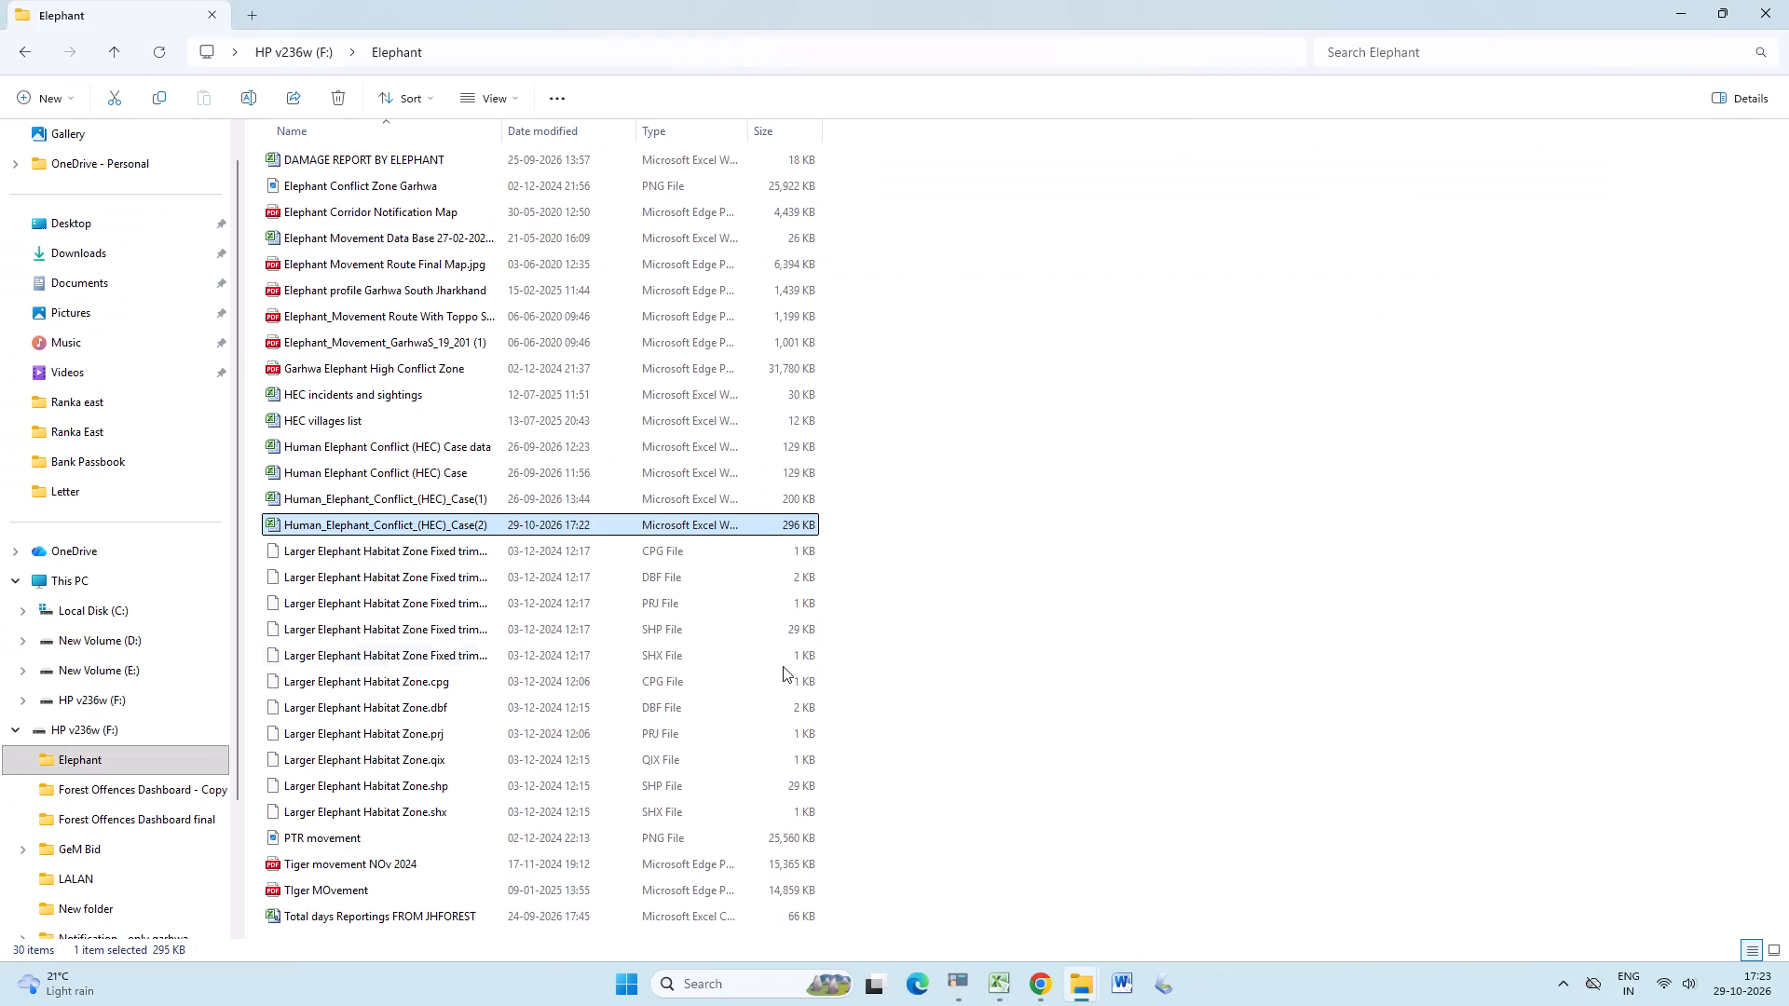
left_click(1008, 982)
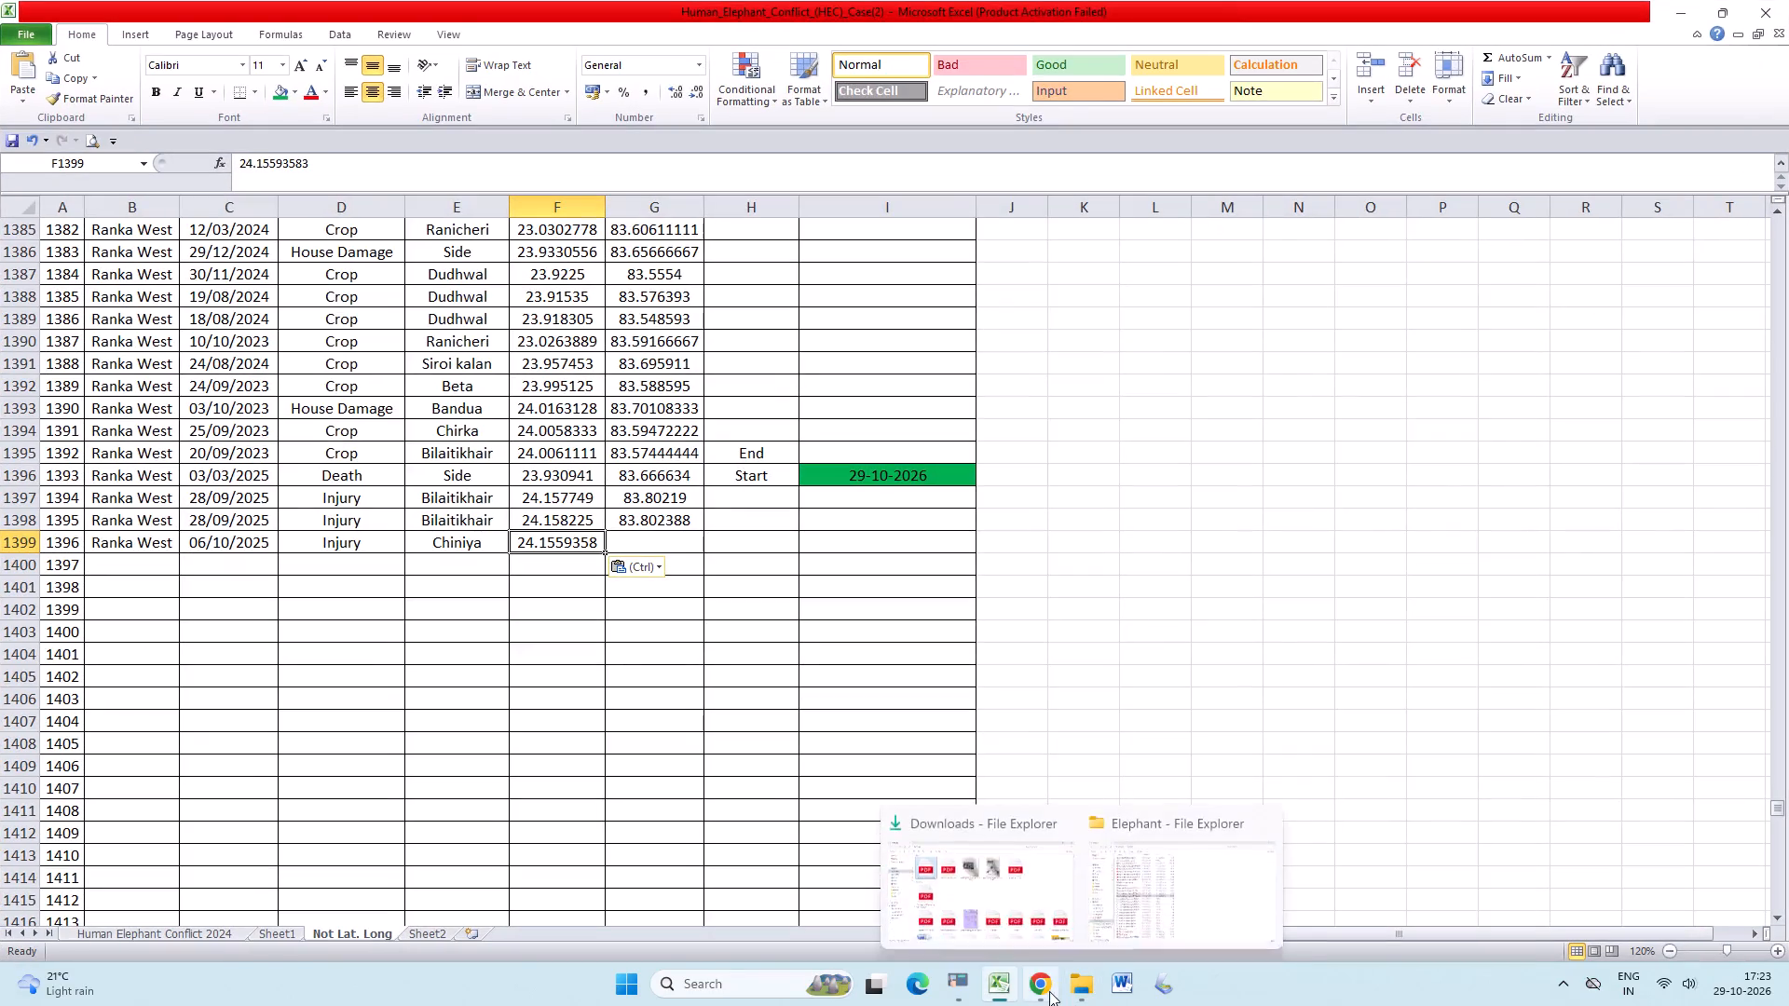
left_click(1048, 990)
left_click_drag(808, 694, 660, 685)
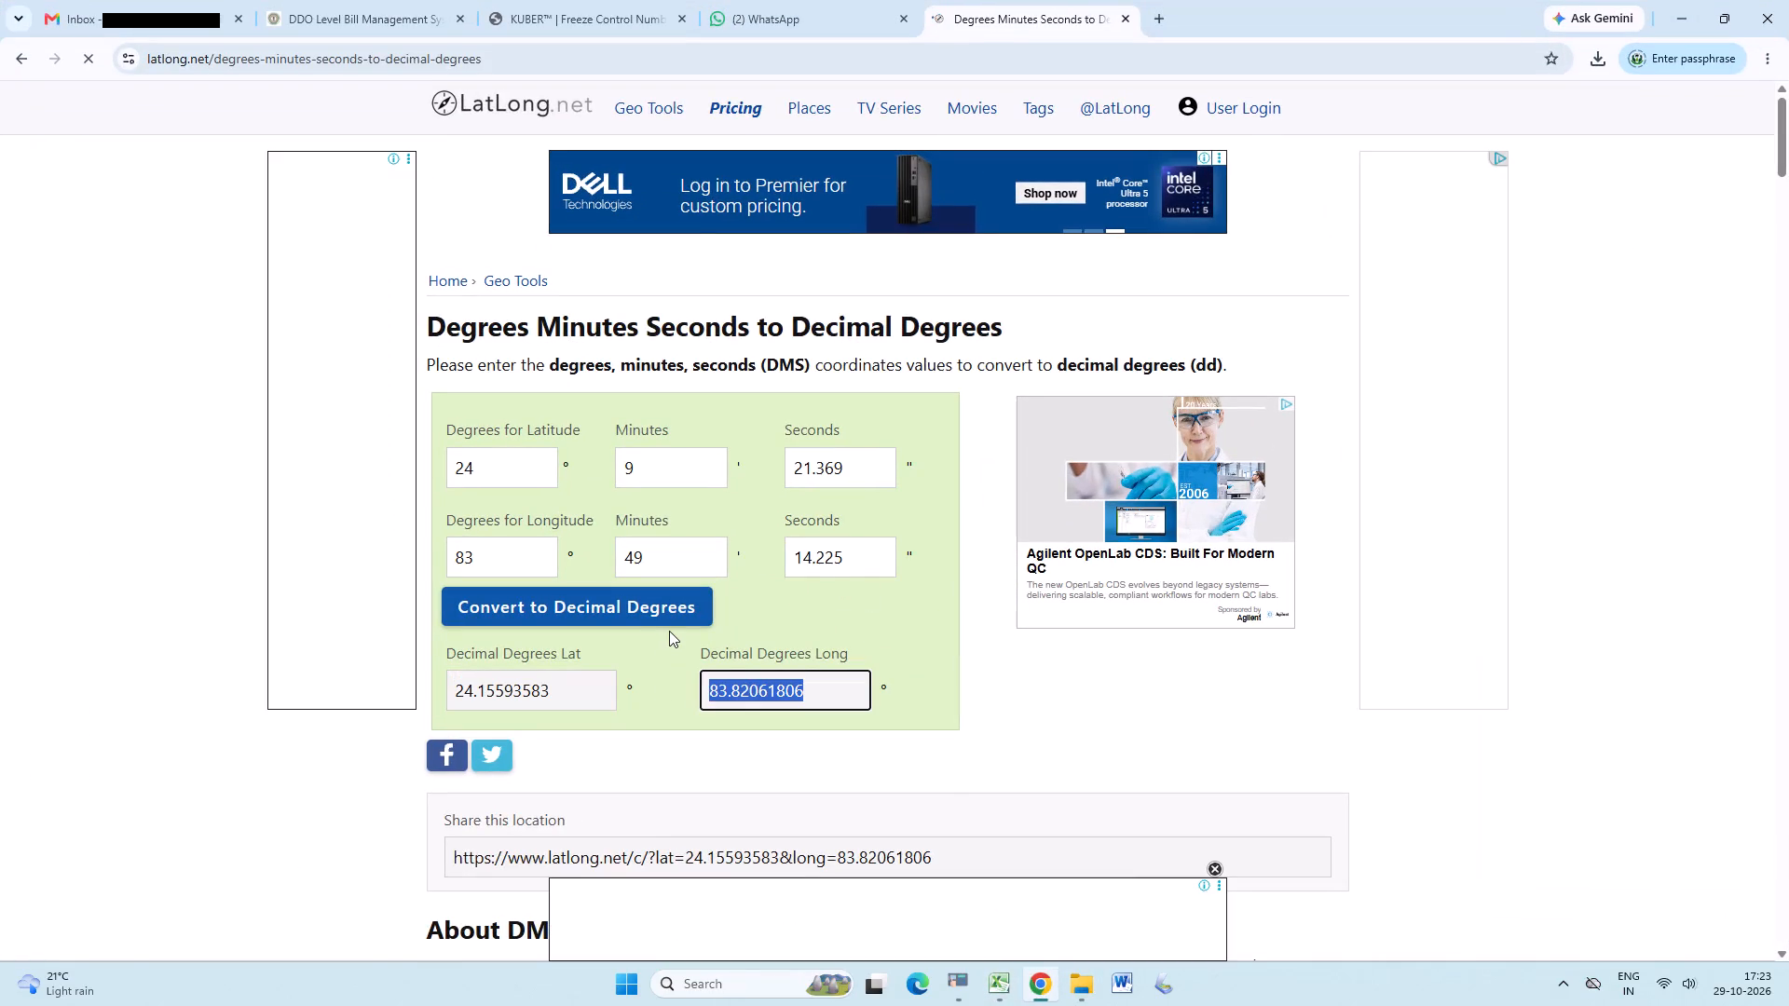
key("ctrl+c")
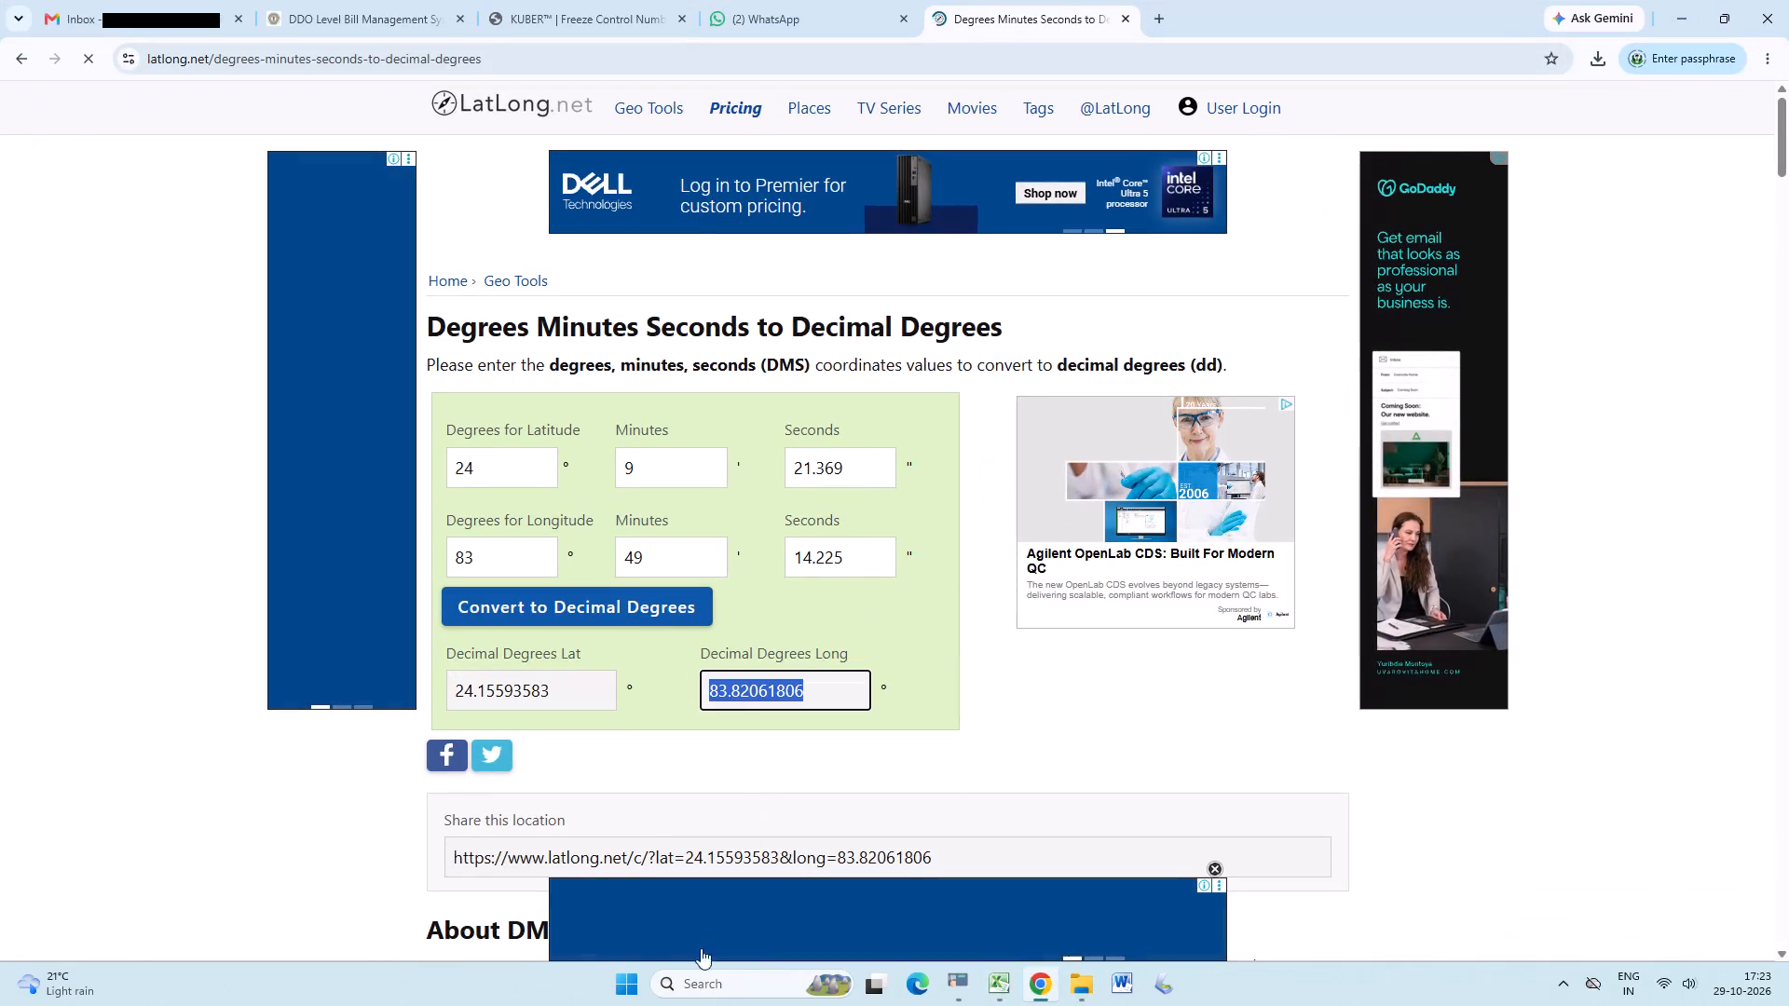
left_click(1036, 979)
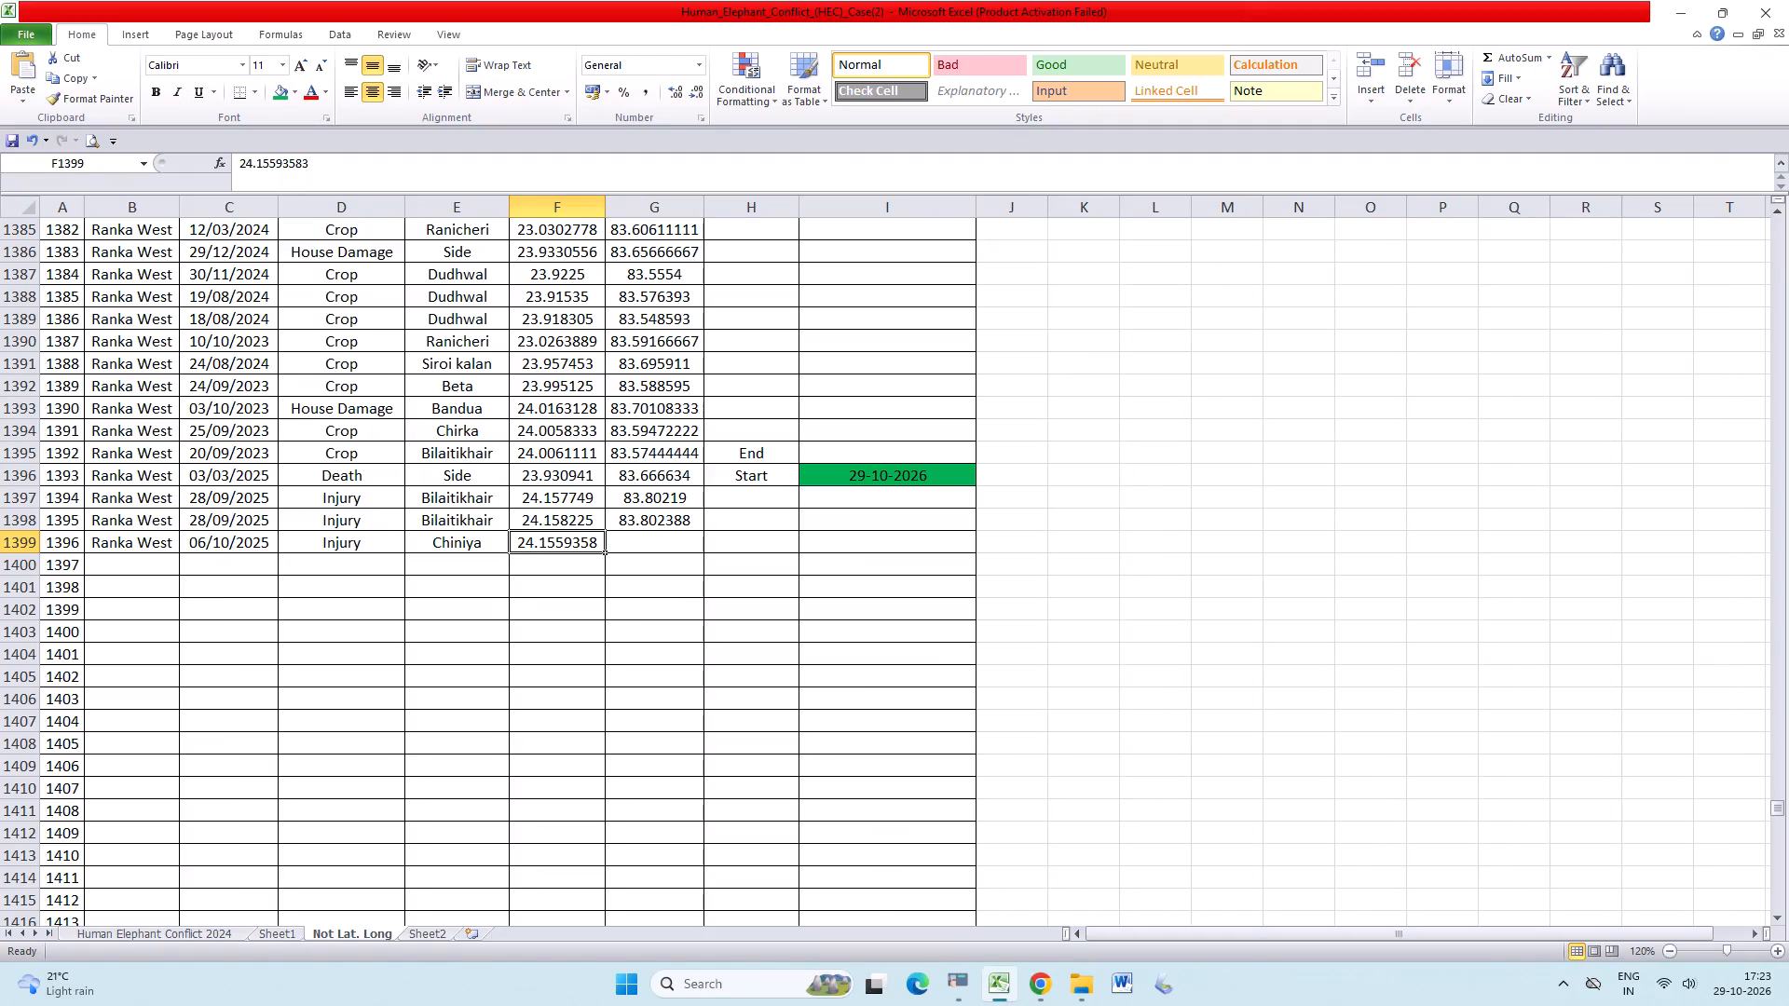
left_click(642, 555)
left_click(642, 544)
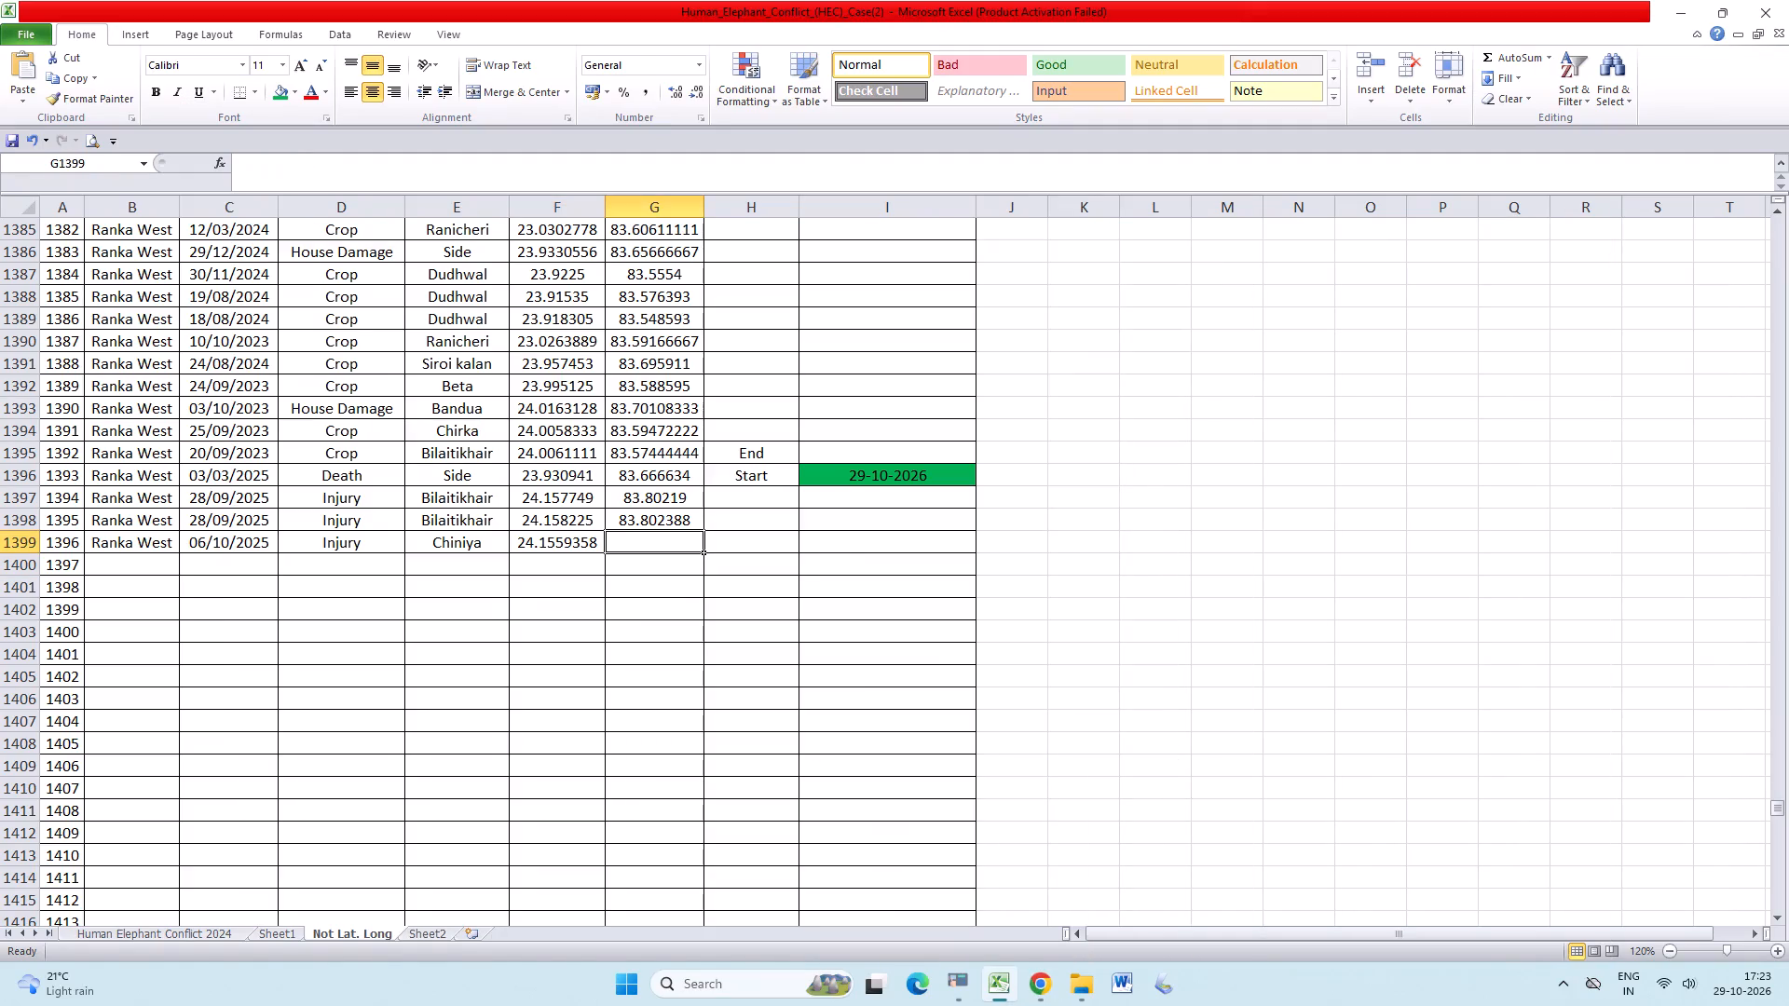
key("ctrl+v")
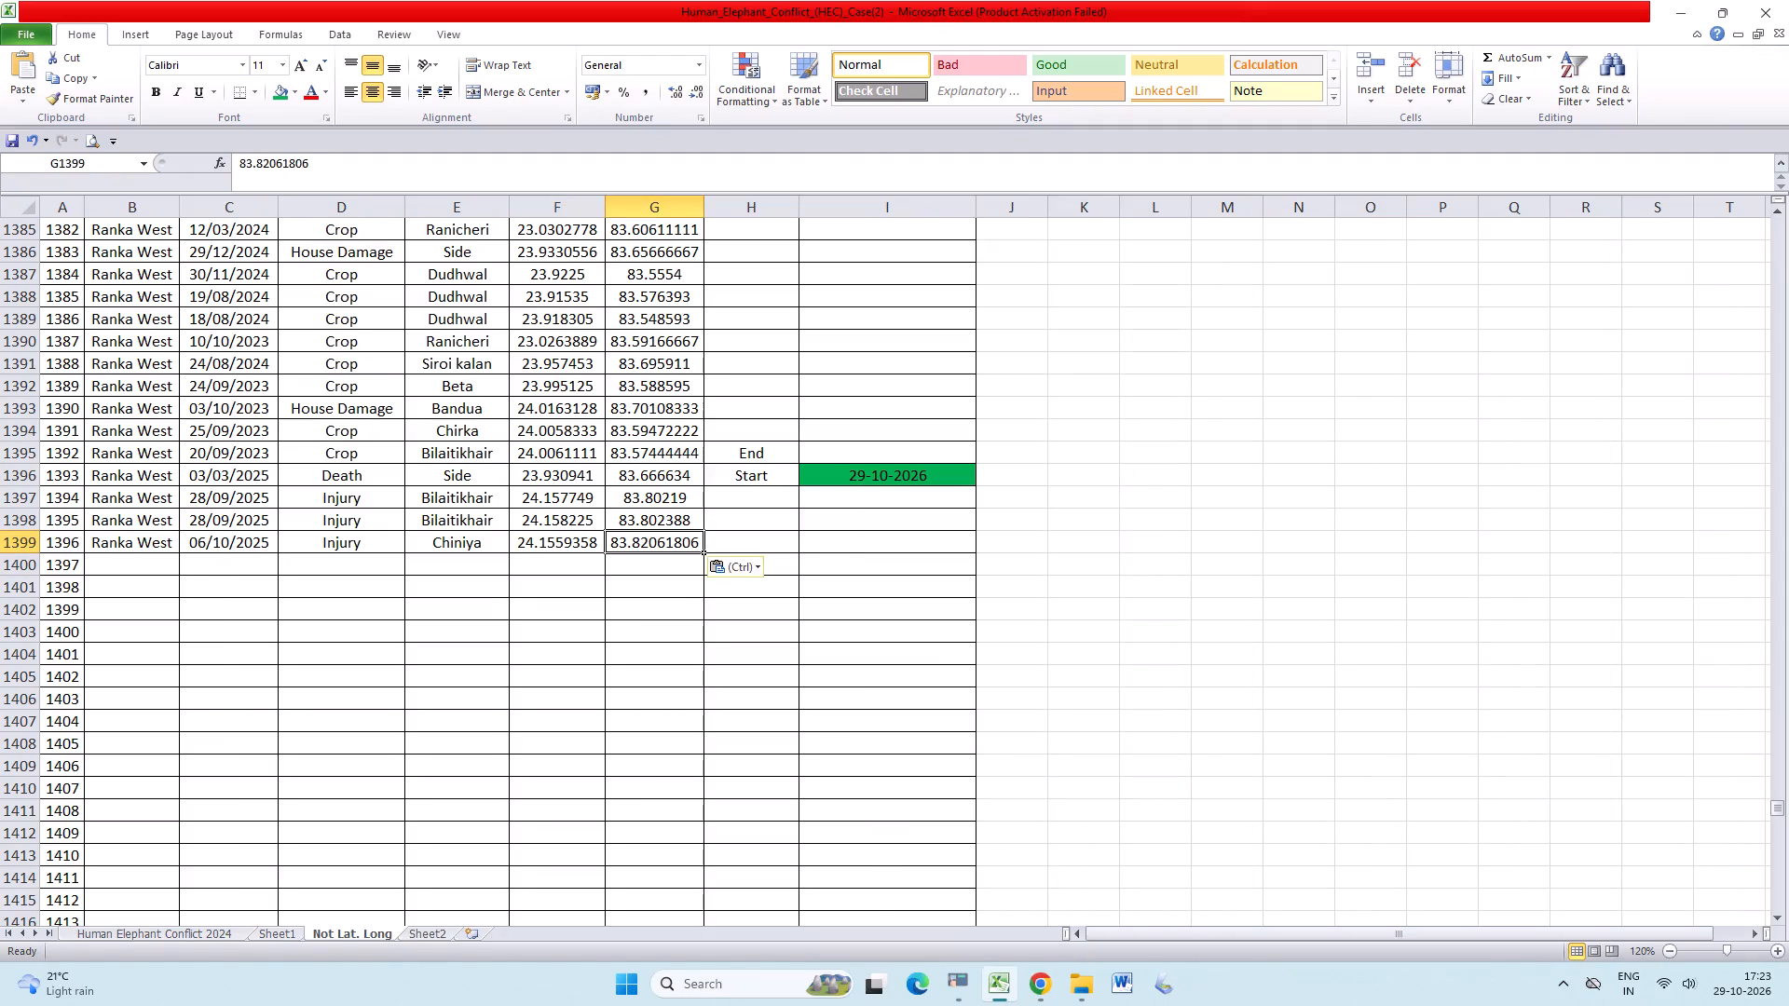
key("ctrl+s")
key("ctrl+s")
key("ctrl+s")
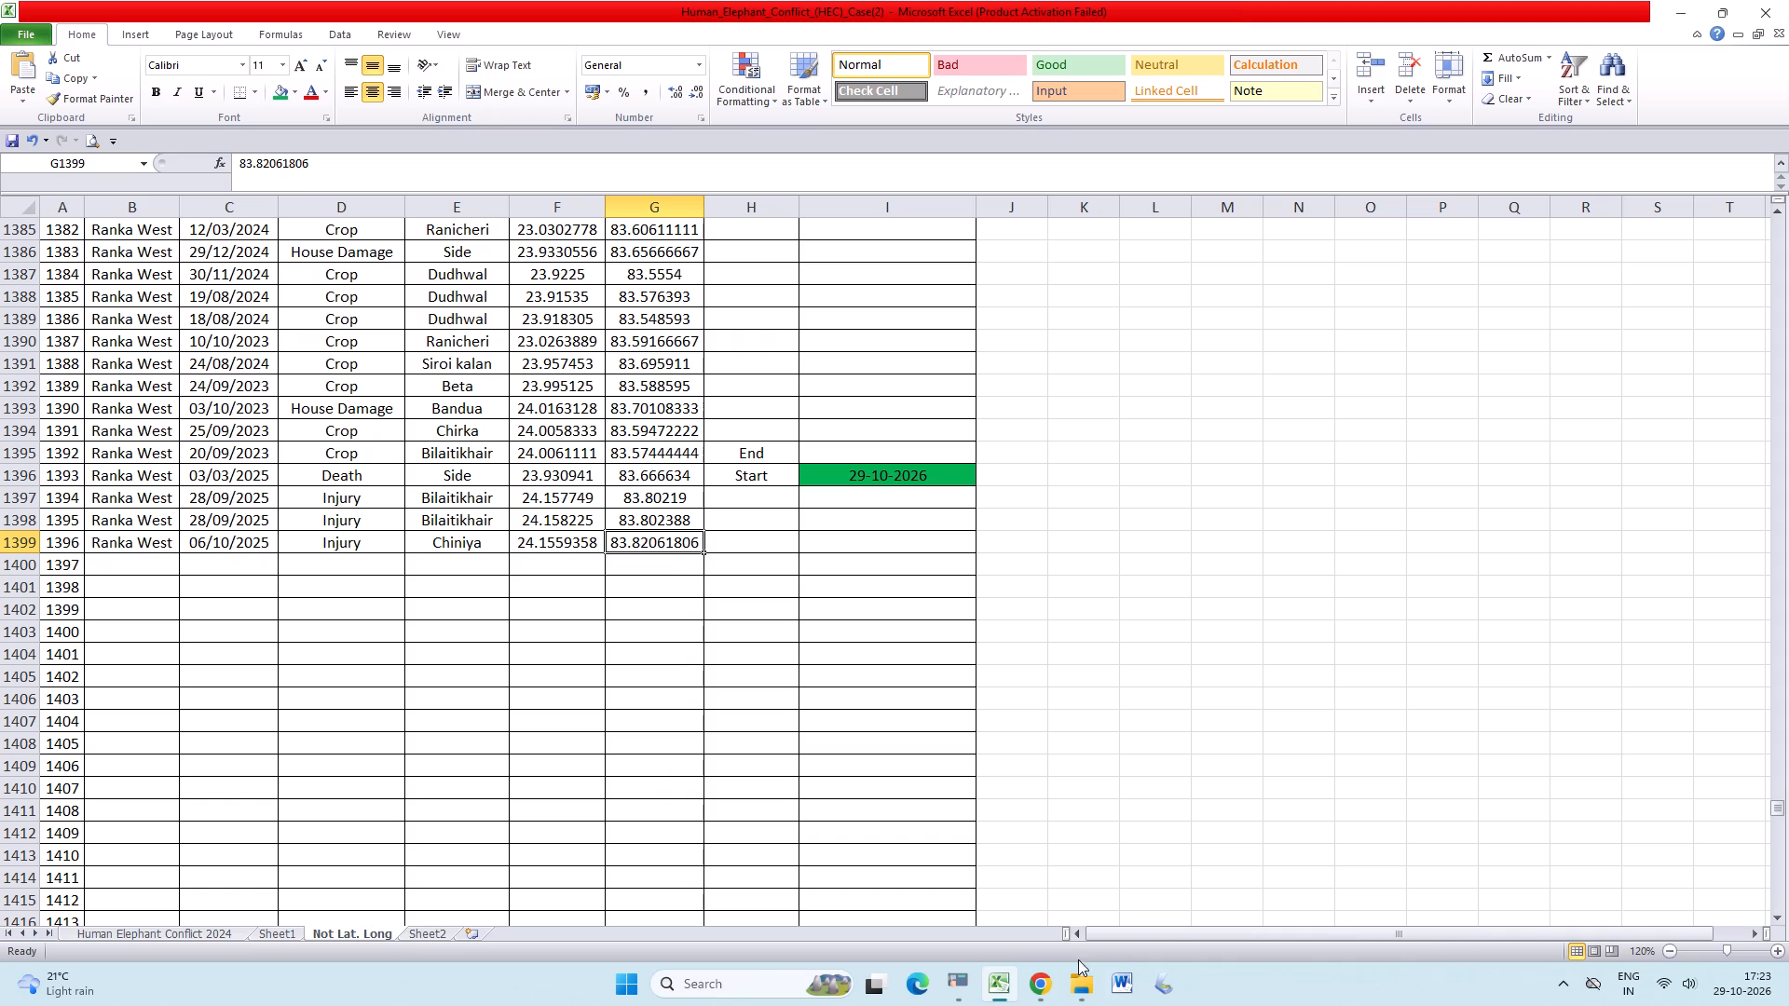
Start record 1397 in row 1400 with Ranka West copied from above and the date 28/03/2025.
left_click(971, 981)
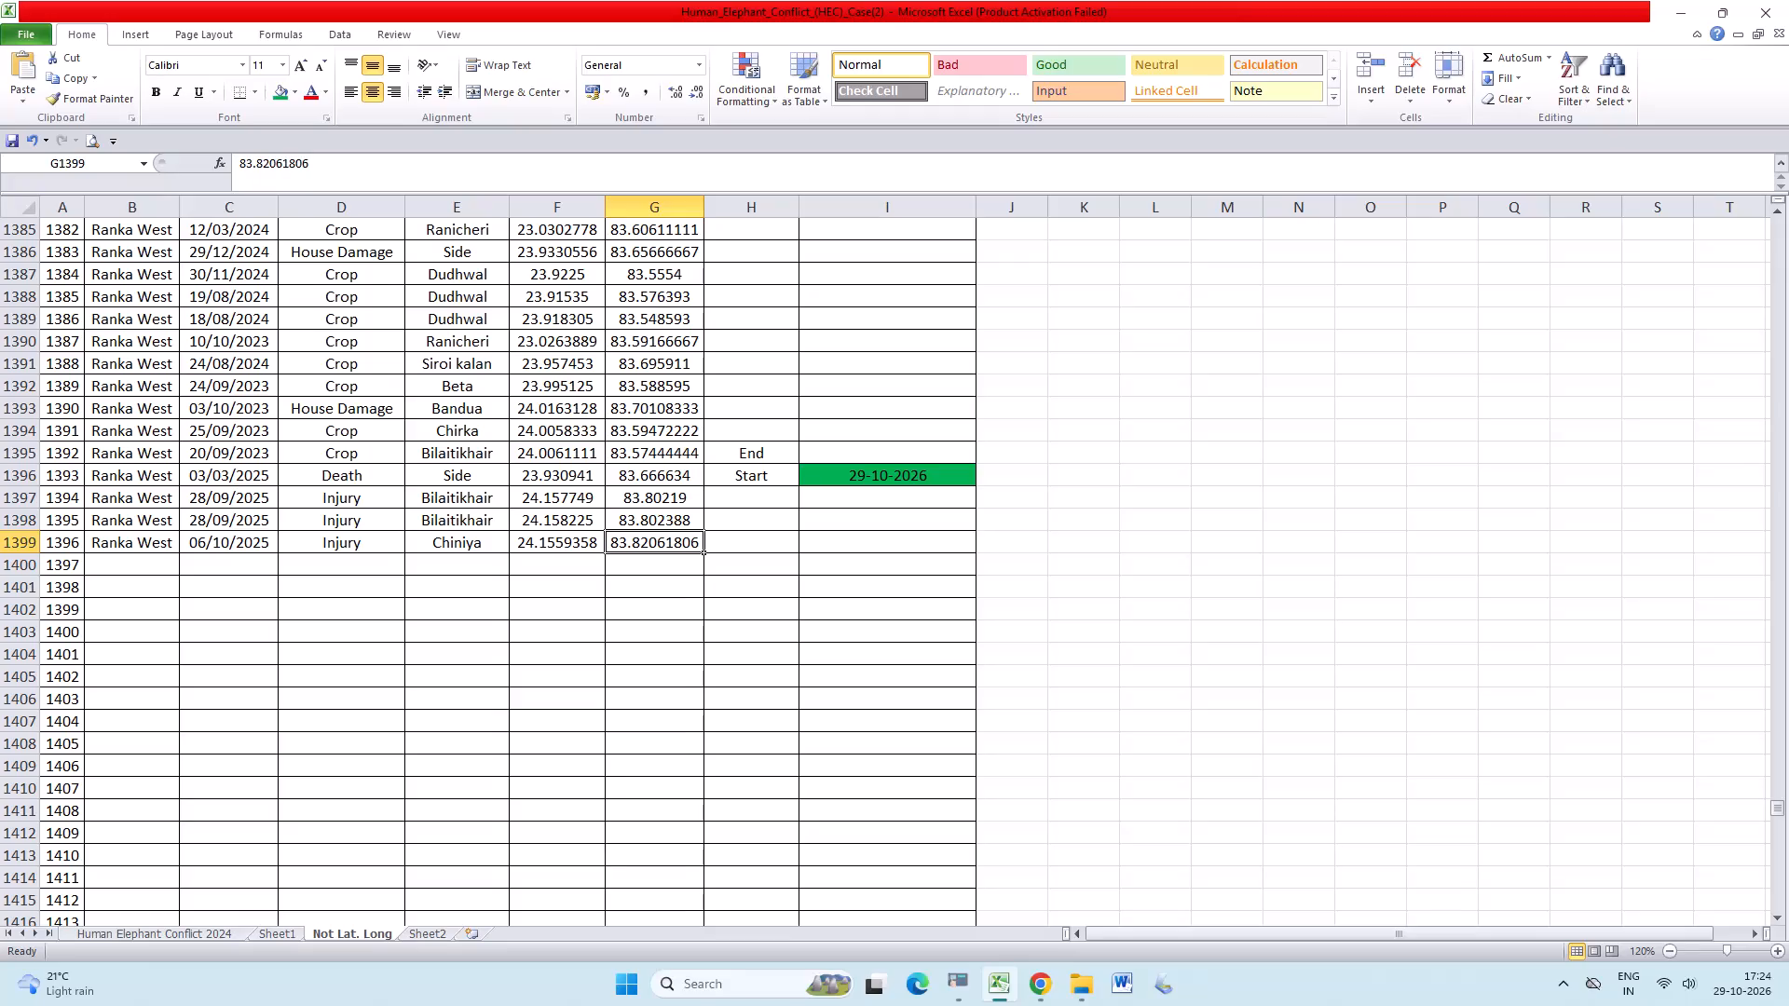
left_click(150, 562)
key("ctrl+d")
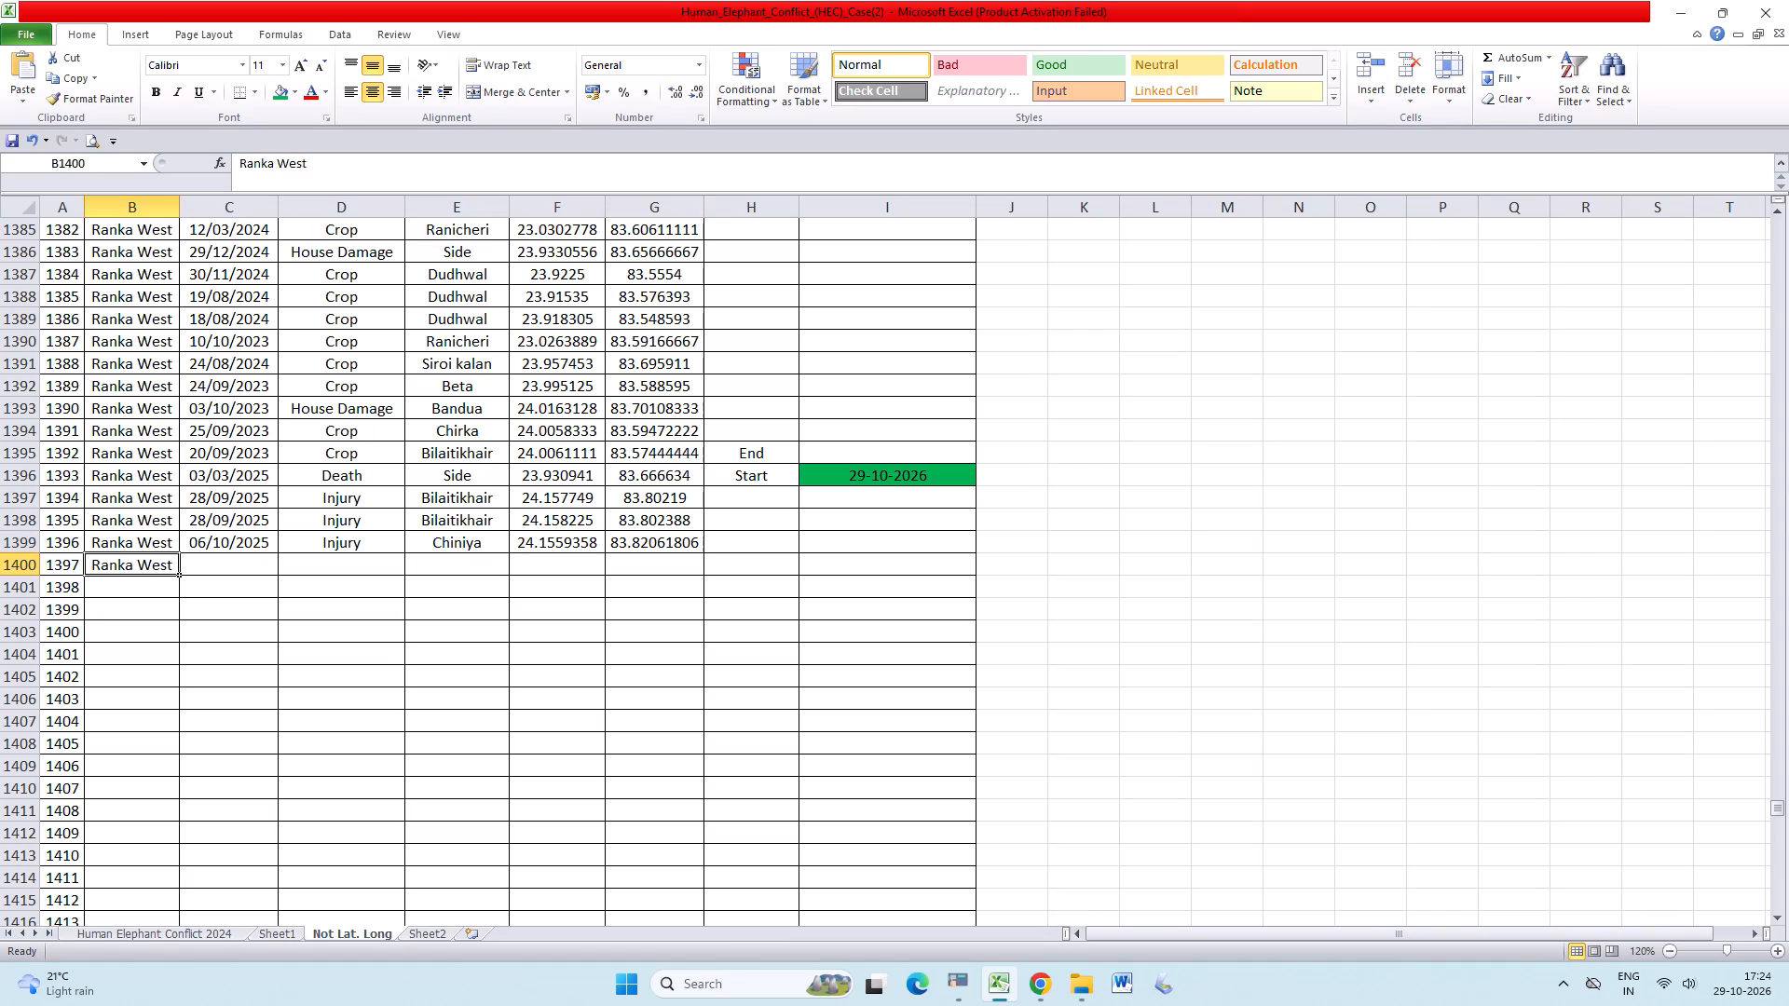
key("Tab")
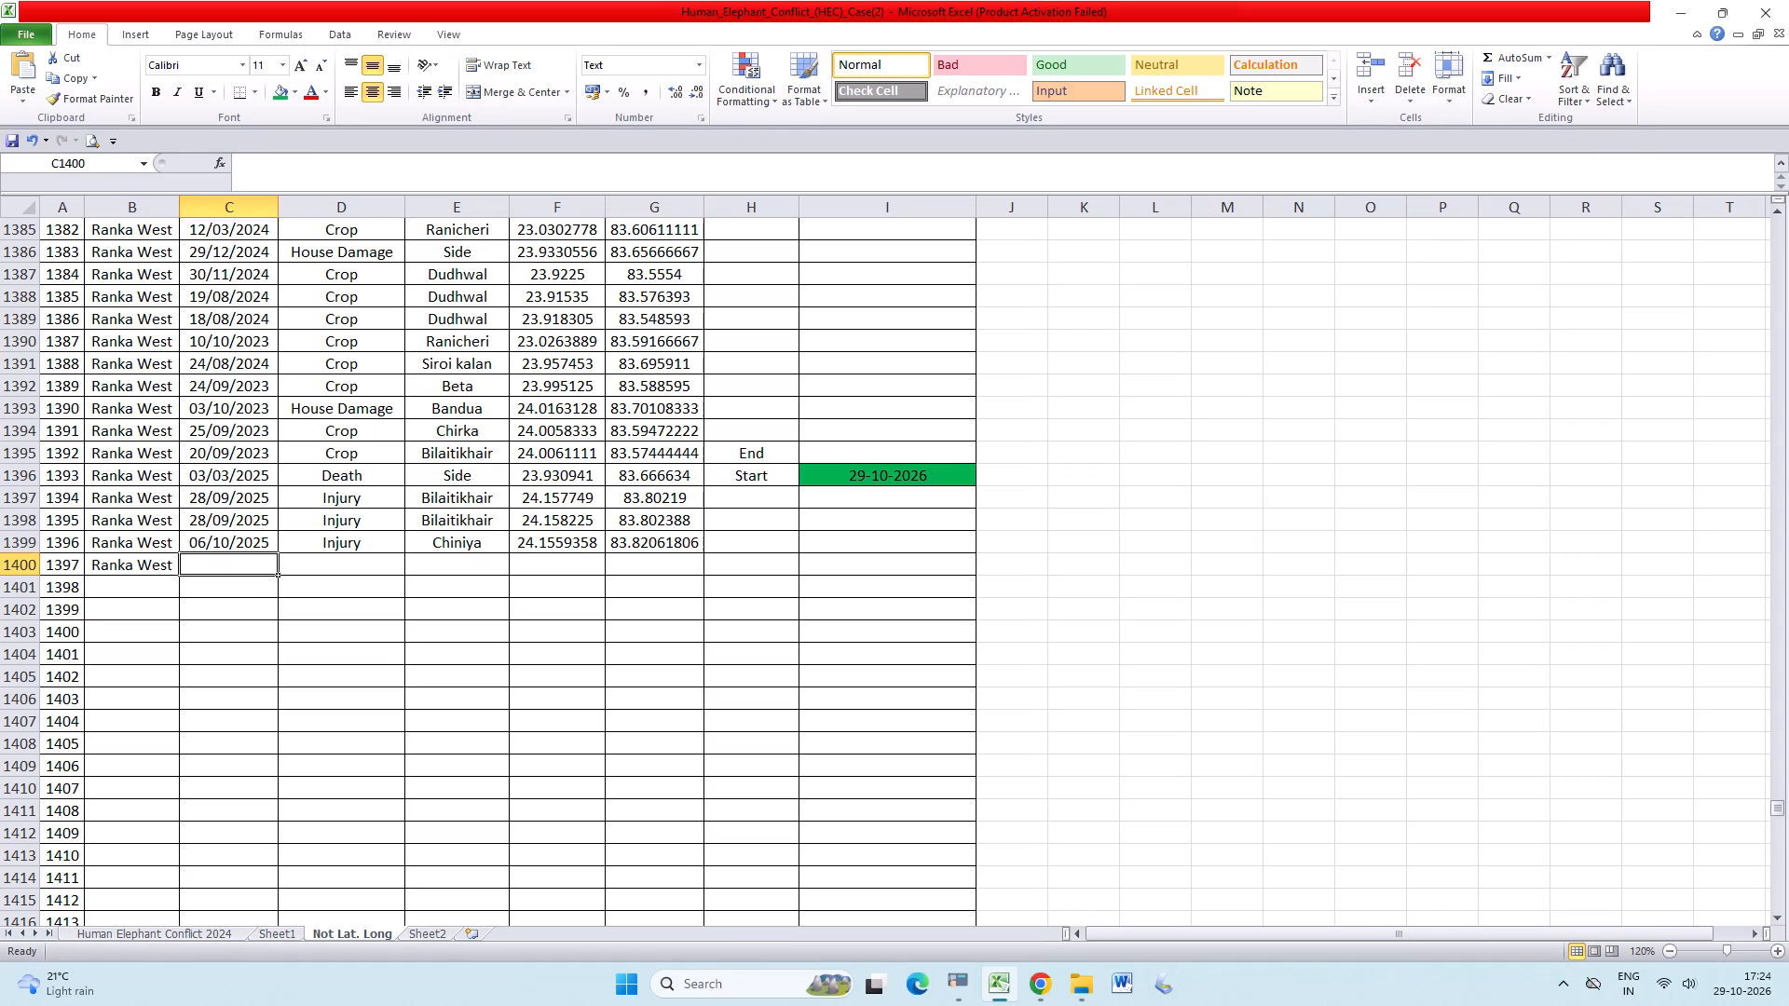
type("28/063")
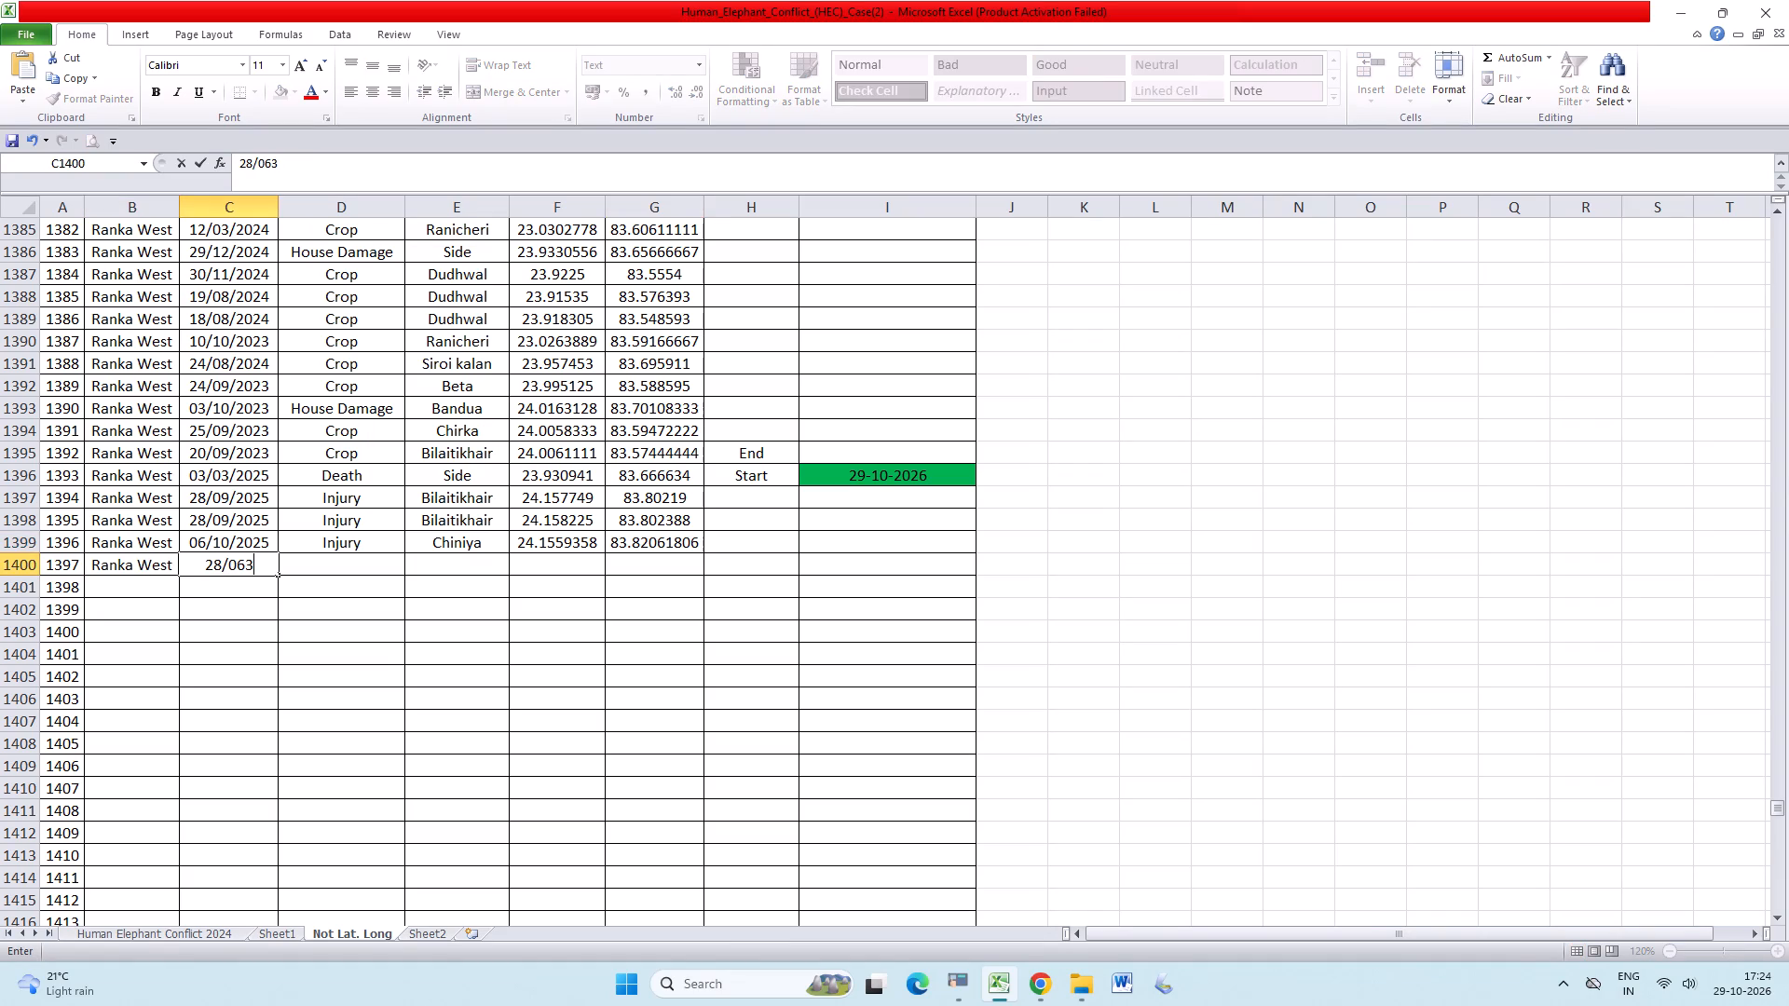
key("BackSpace")
key("BackSpace")
type("3/202")
key("5")
key("Tab")
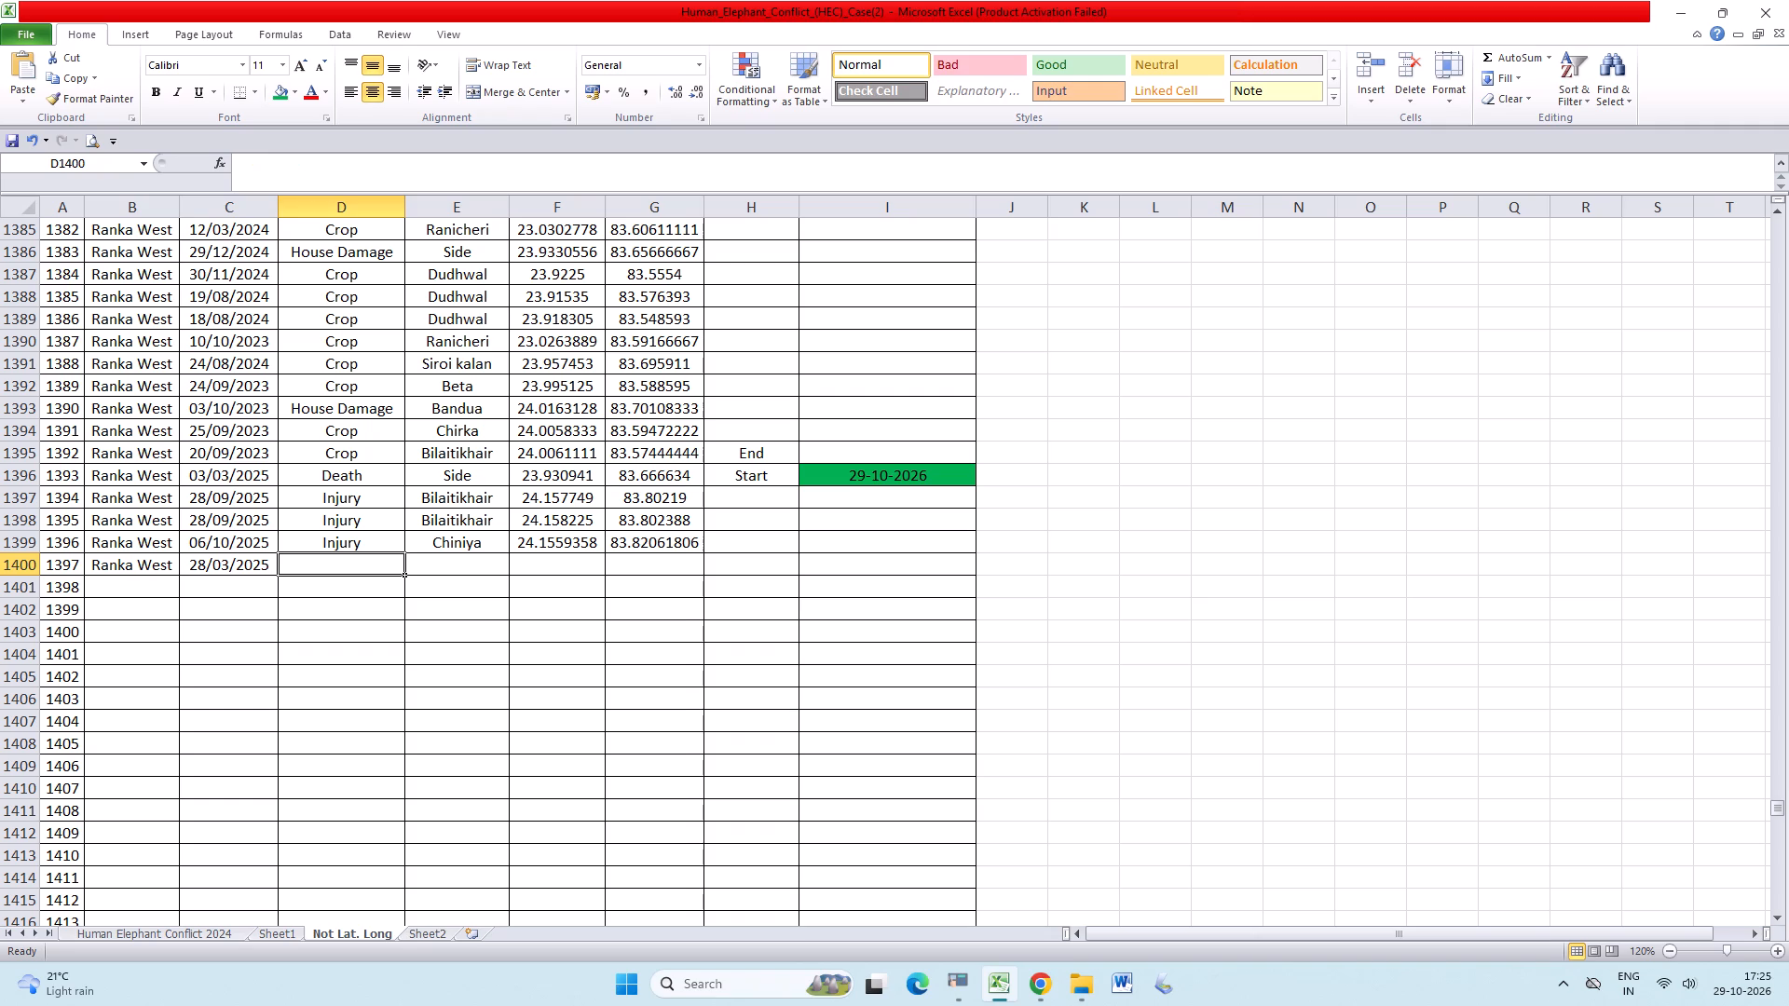
Enter the case type Death and the village Chirka for record 1397.
type("de")
key("Tab")
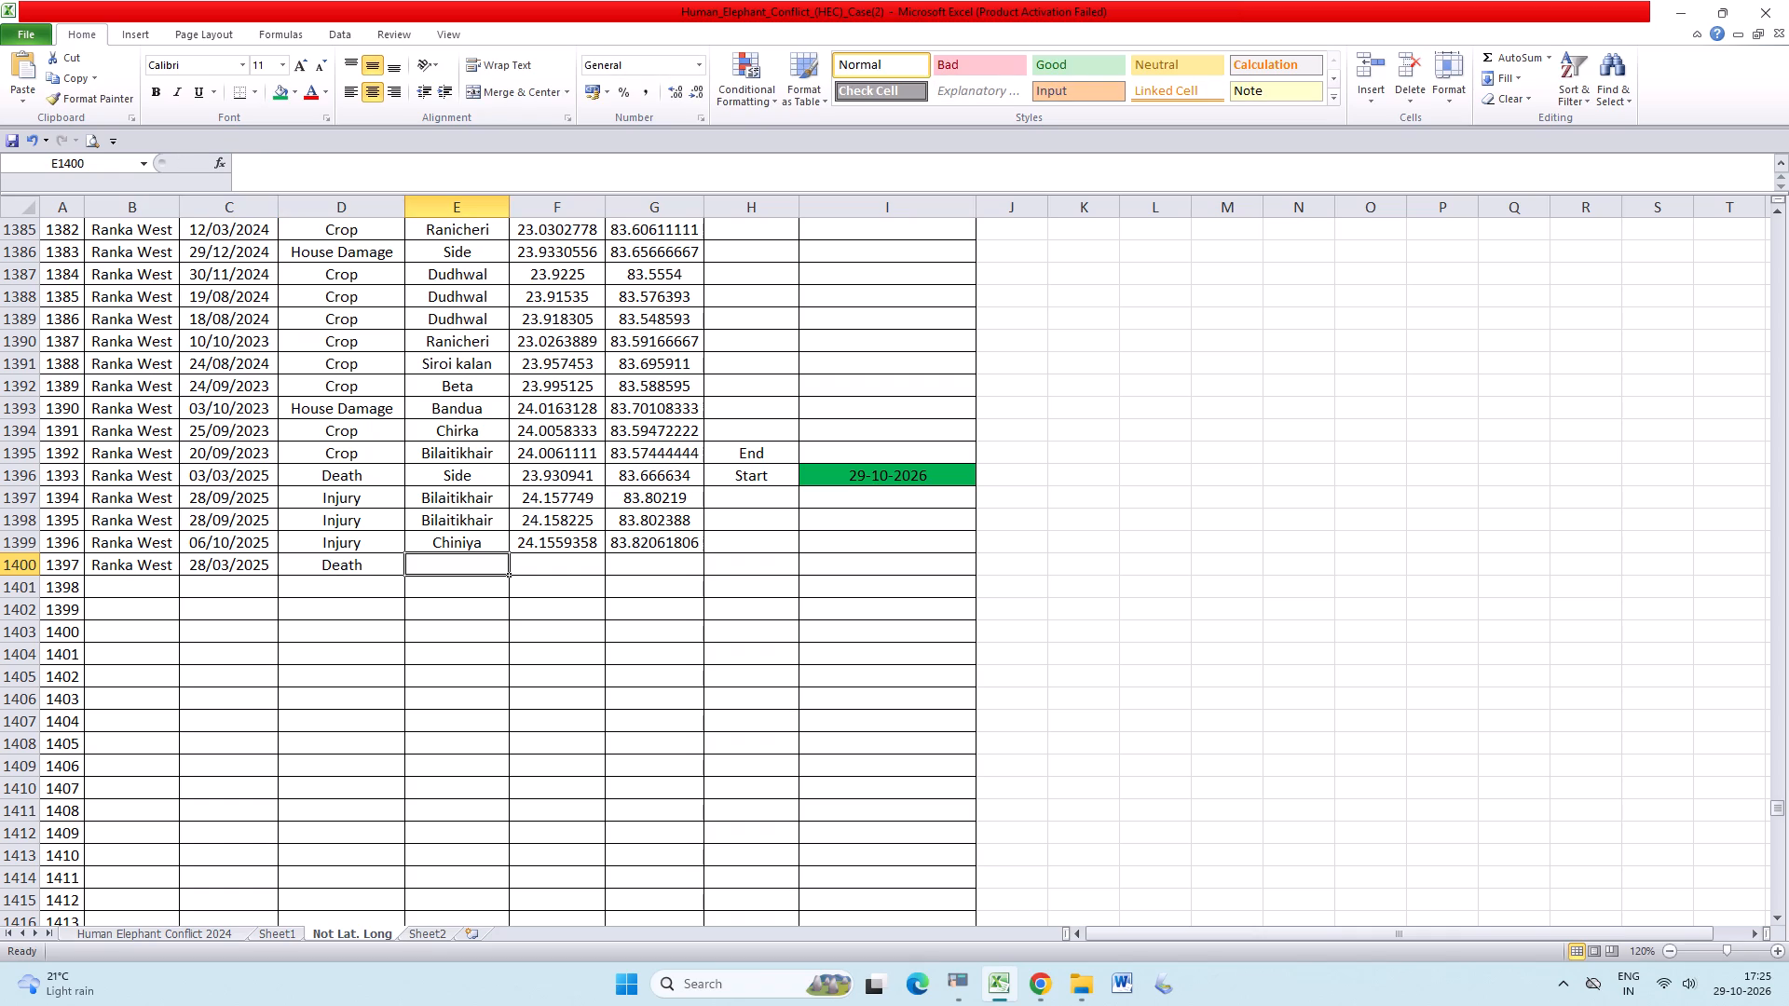
type("Chirk")
key("Tab")
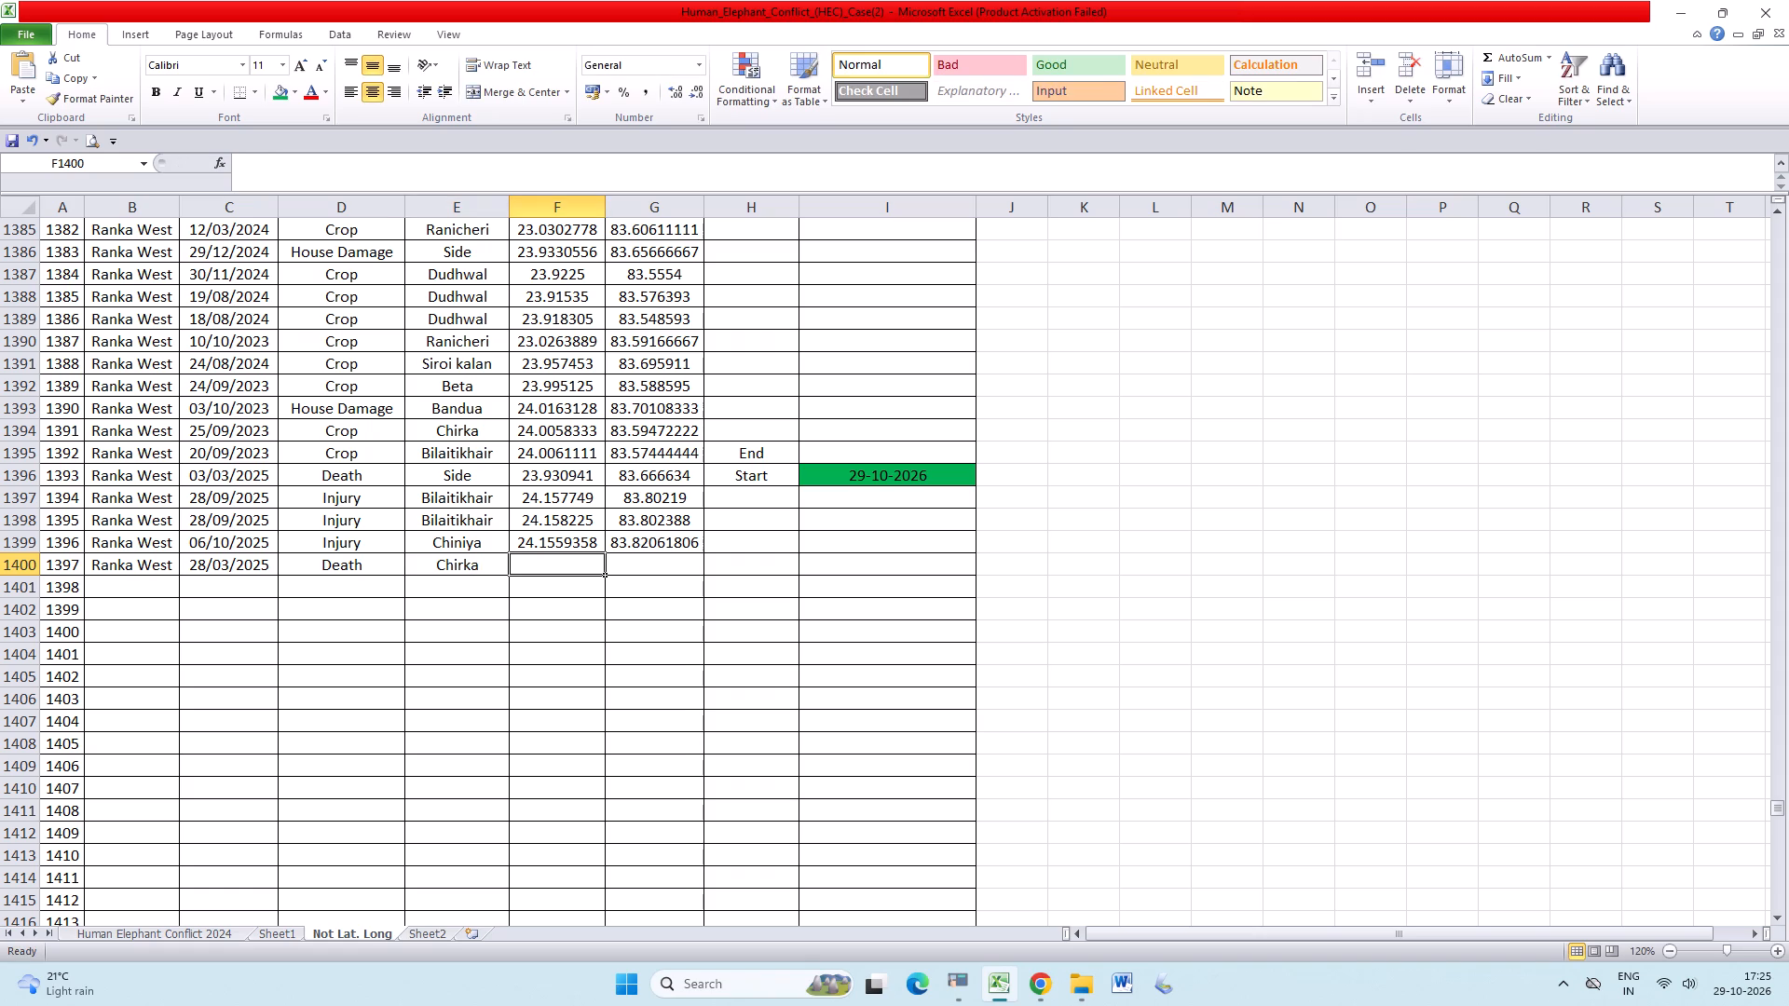
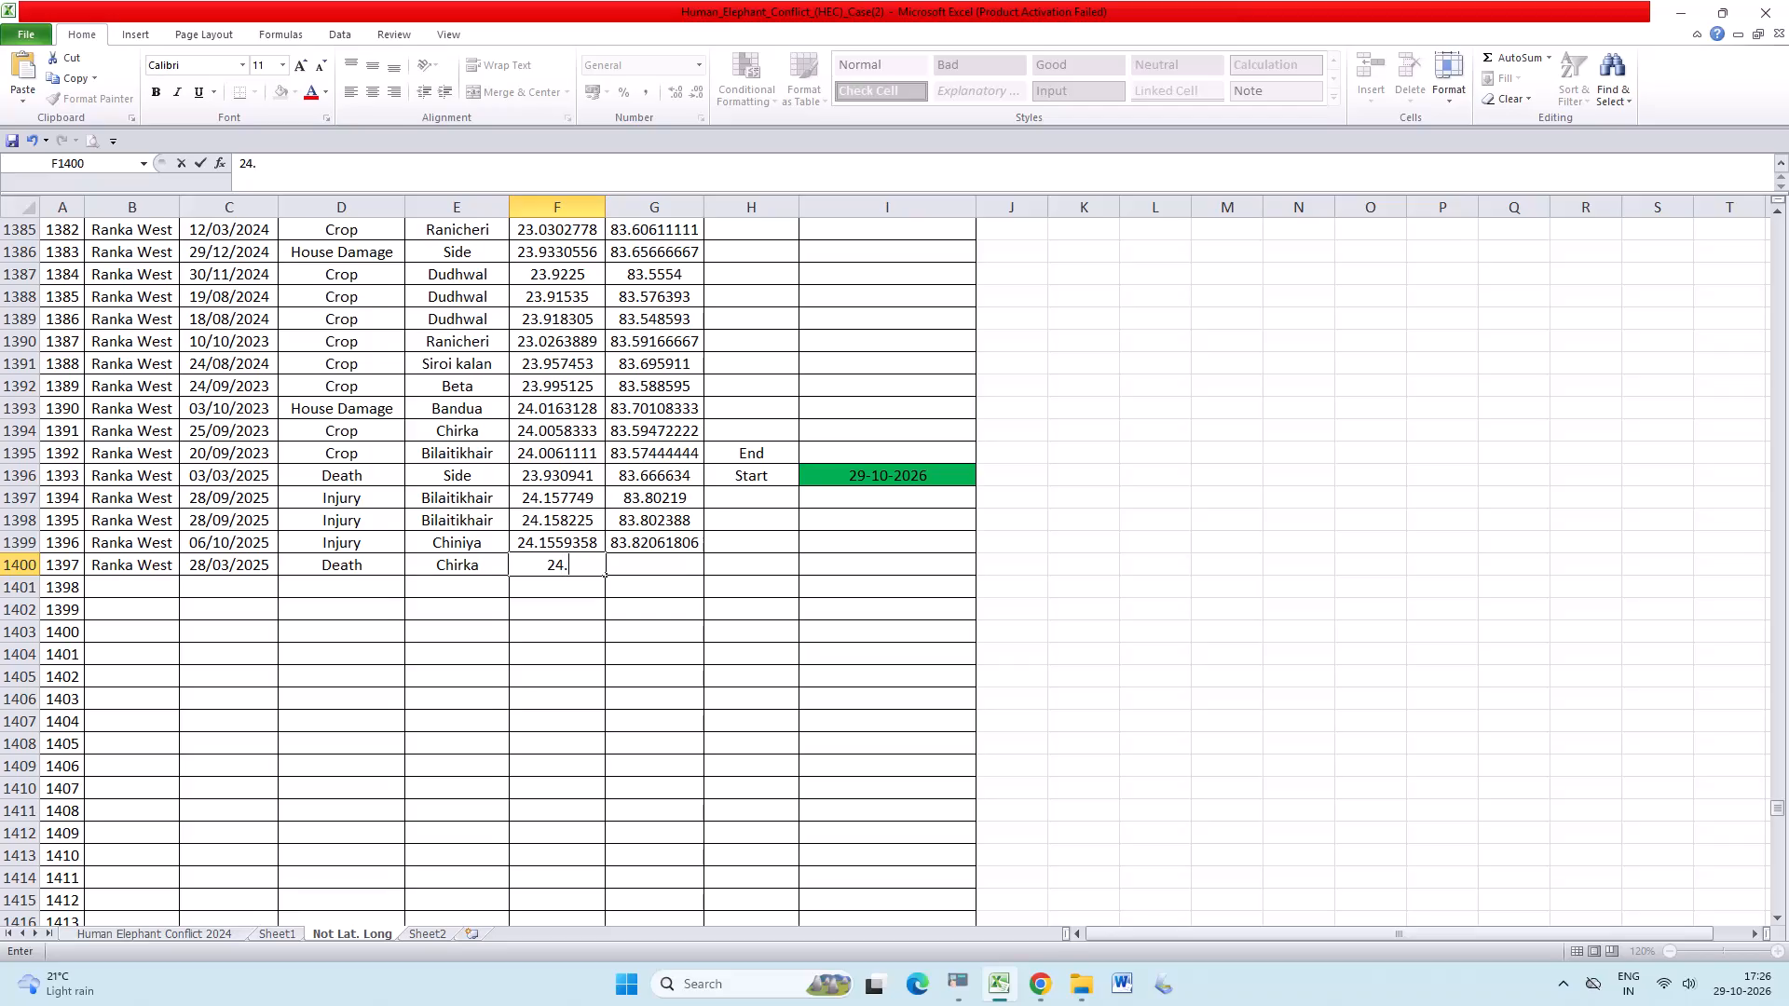
Enter the latitude 24.01753 and the longitude 83.646430 for record 1397 in row 1400.
type("01753")
key("Tab")
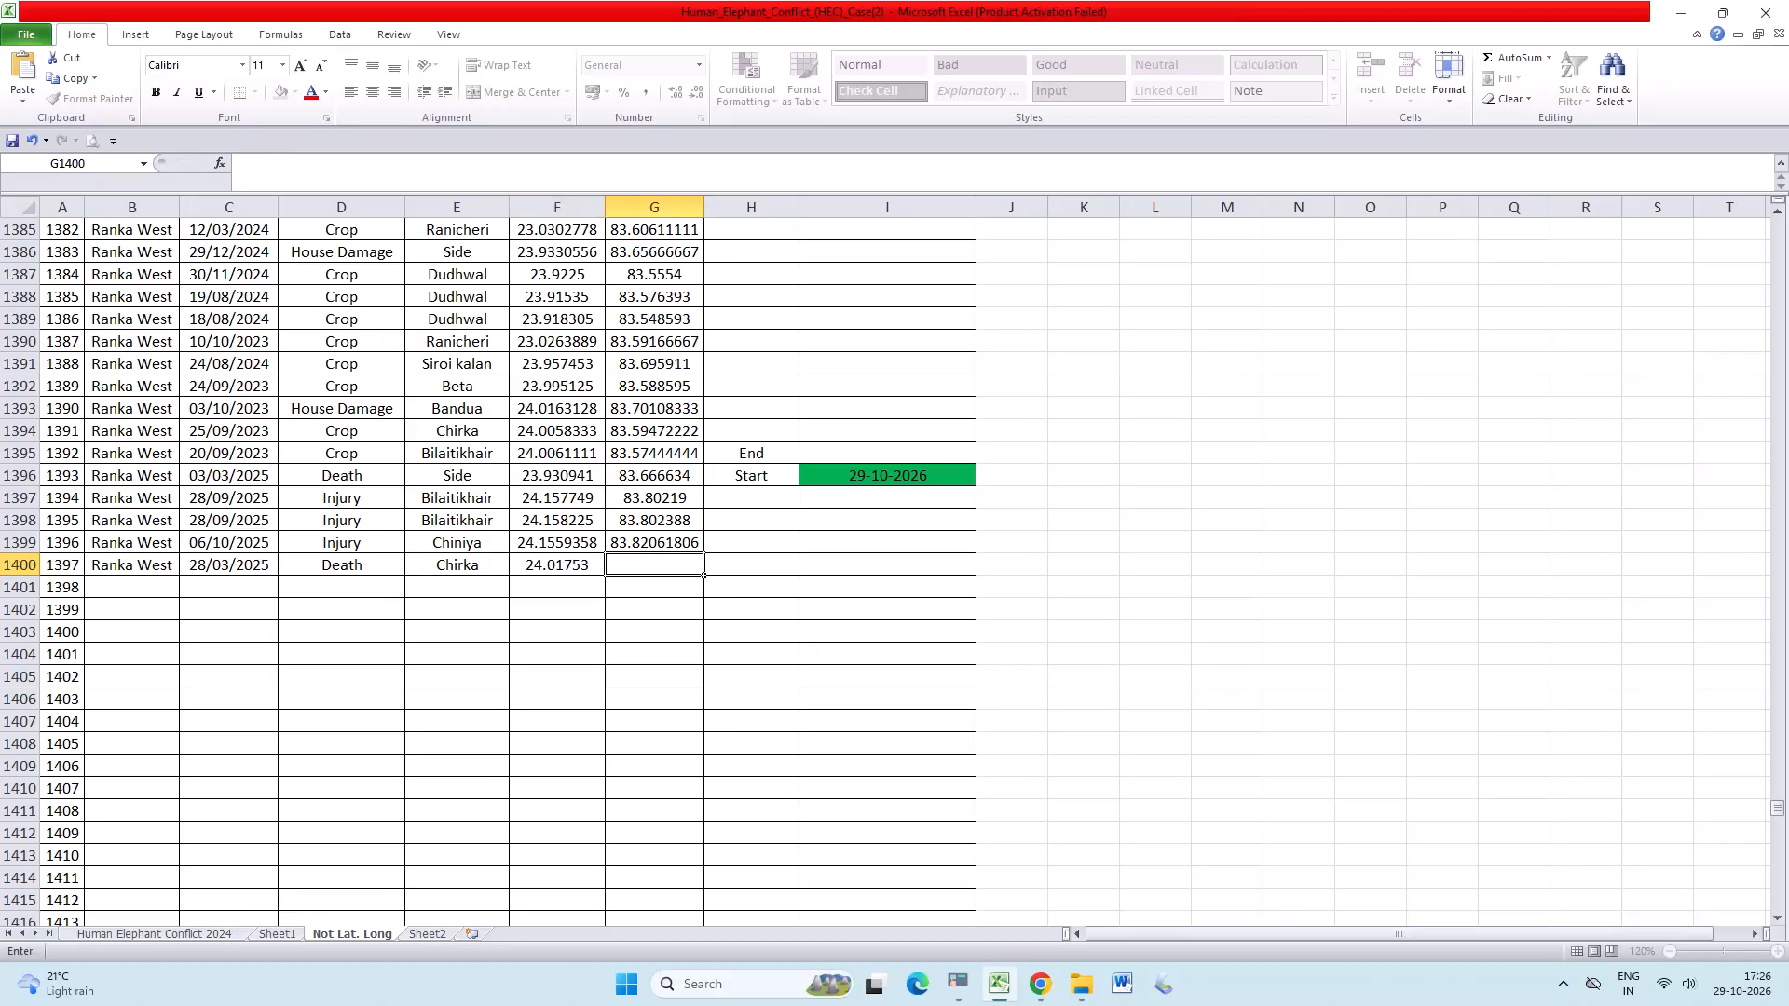
type("83.646430")
key("Return")
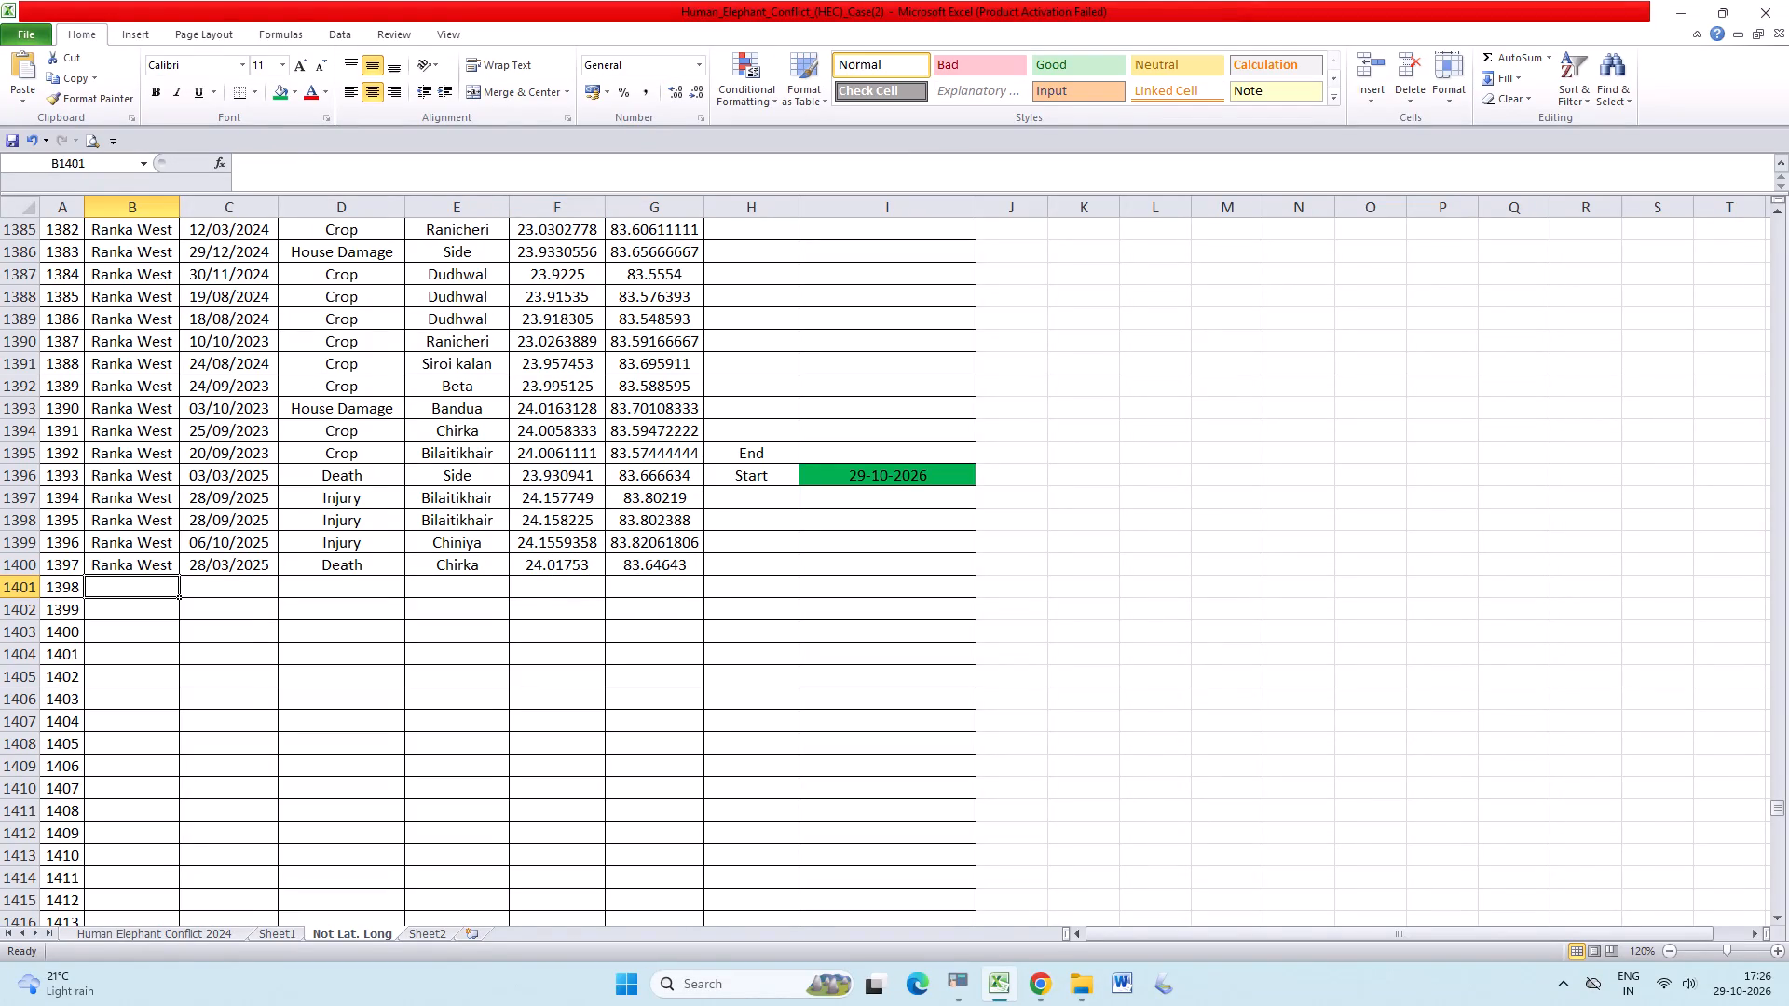
Start record 1398 in row 1401 with Ranka West copied from the row above.
key("ctrl+d")
key("Tab")
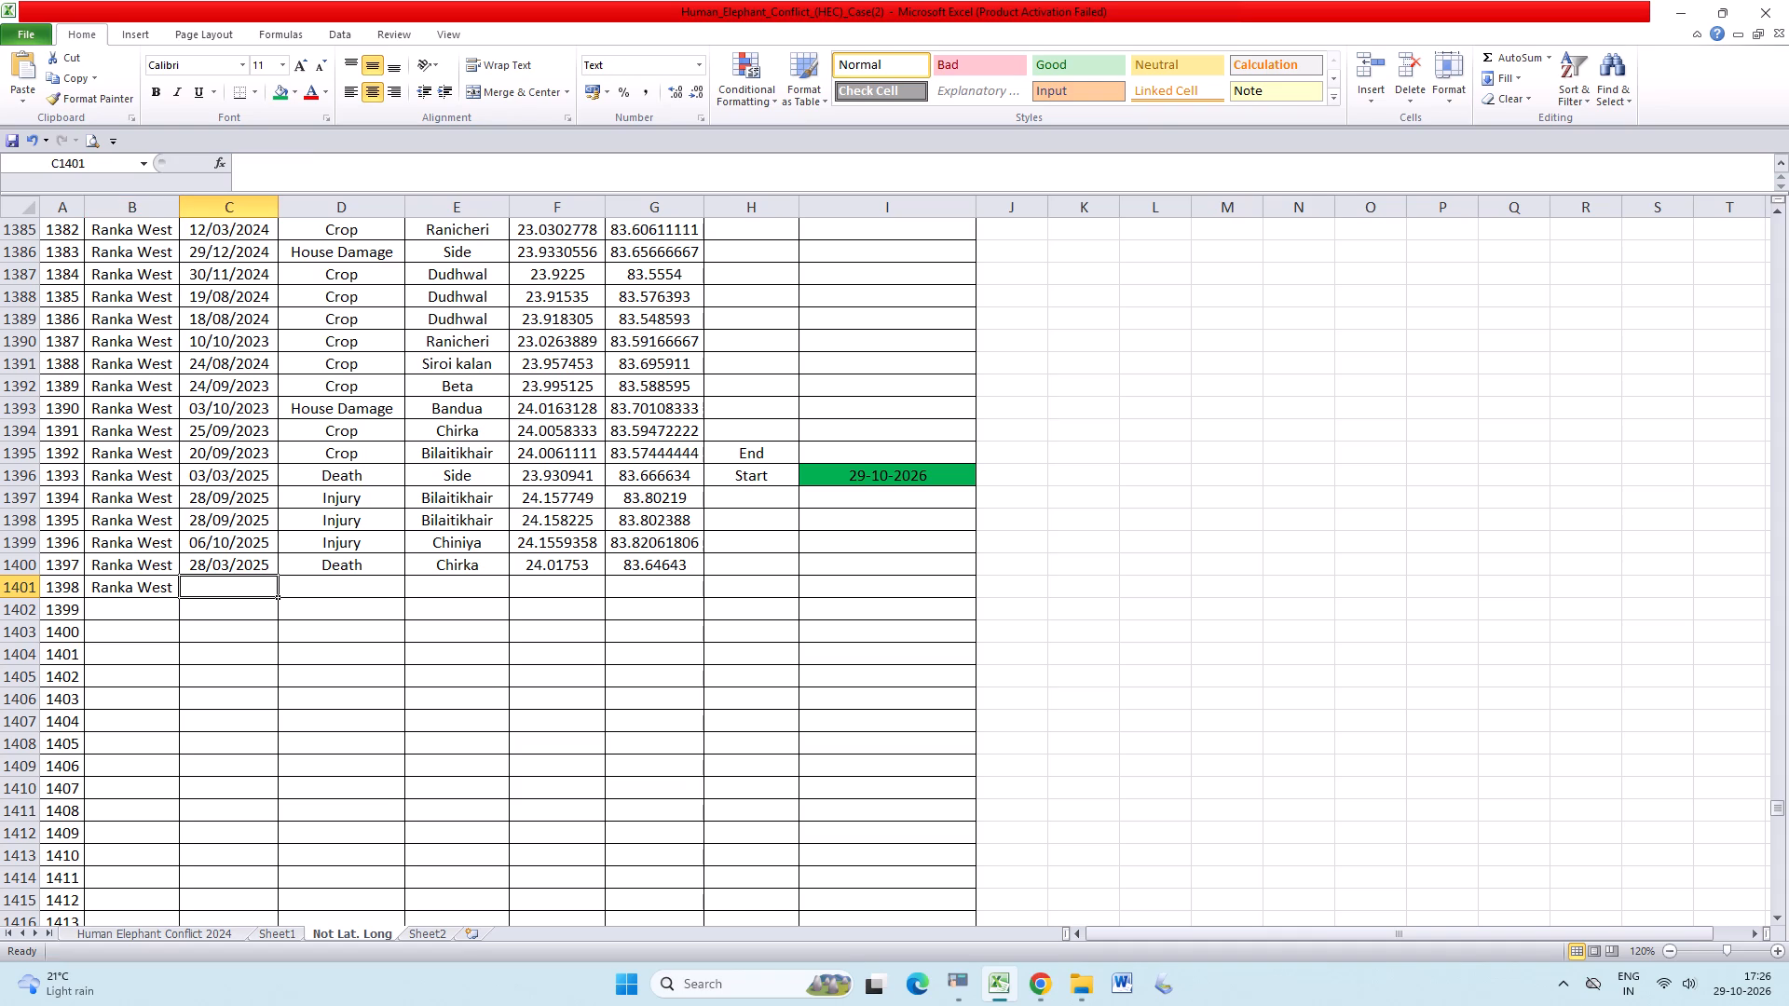
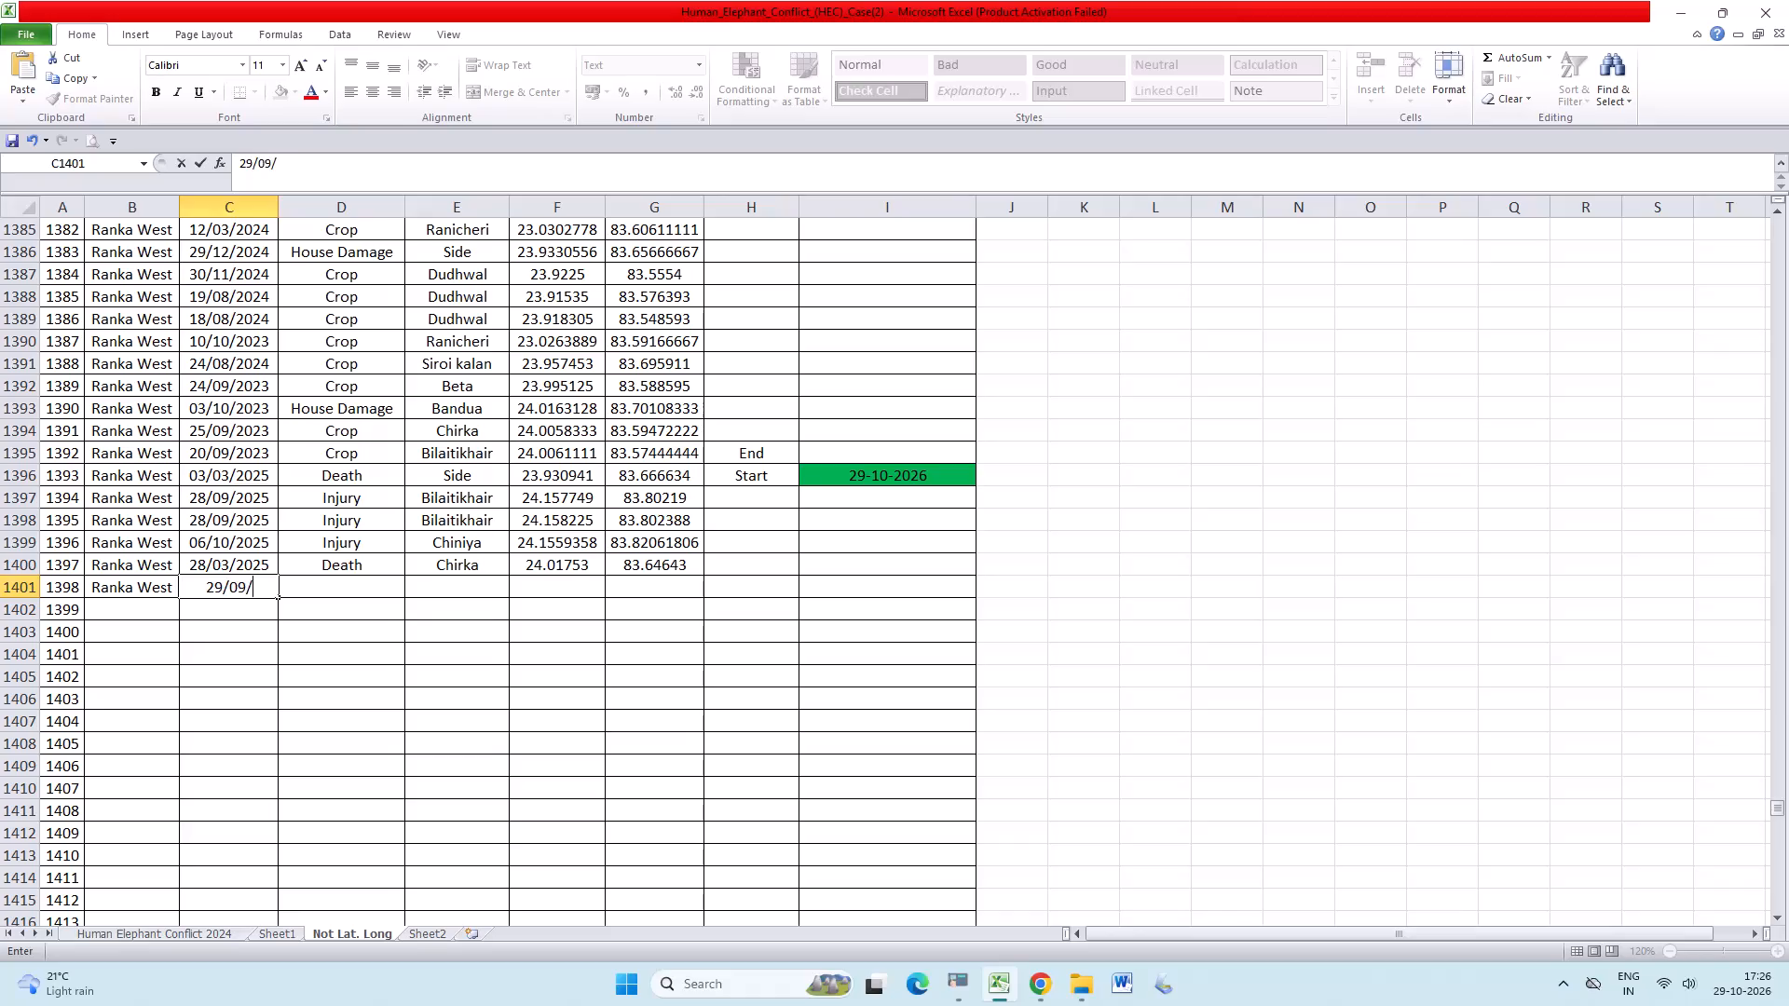
Fill in record 1398 in row 1401 with the date 29/09/2024, case type Injury and village Sinjo.
key("4")
key("Tab")
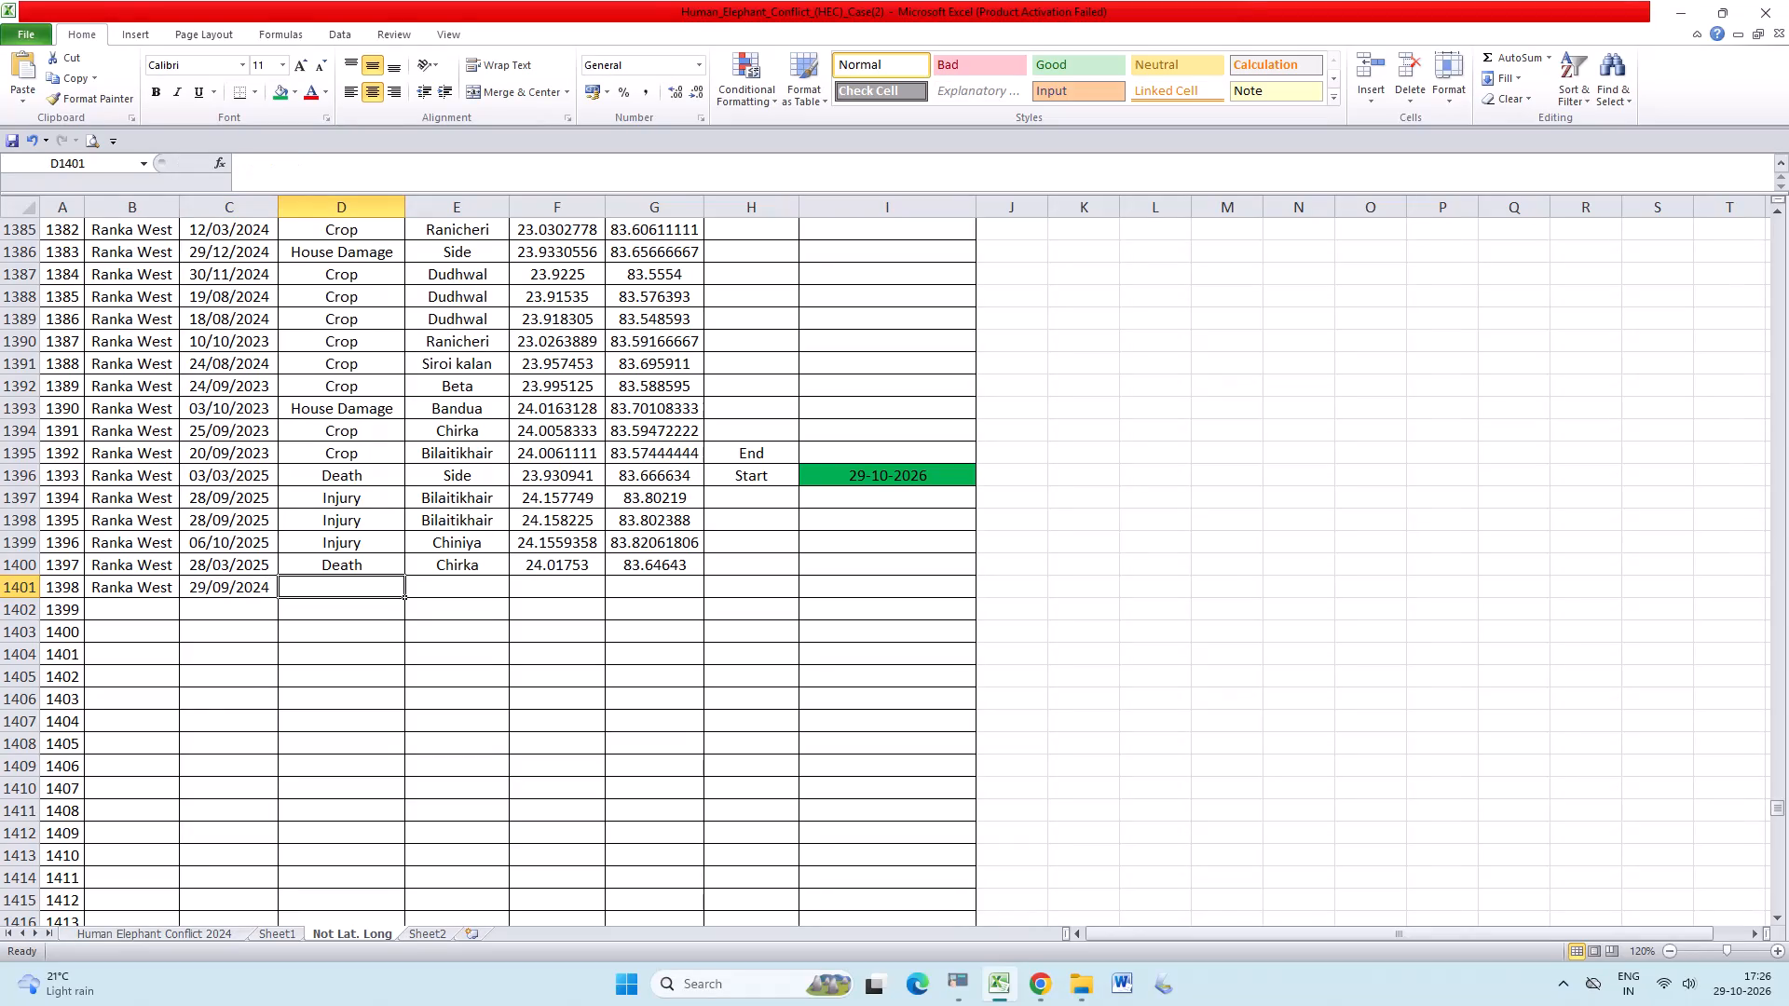
key("i")
key("Tab")
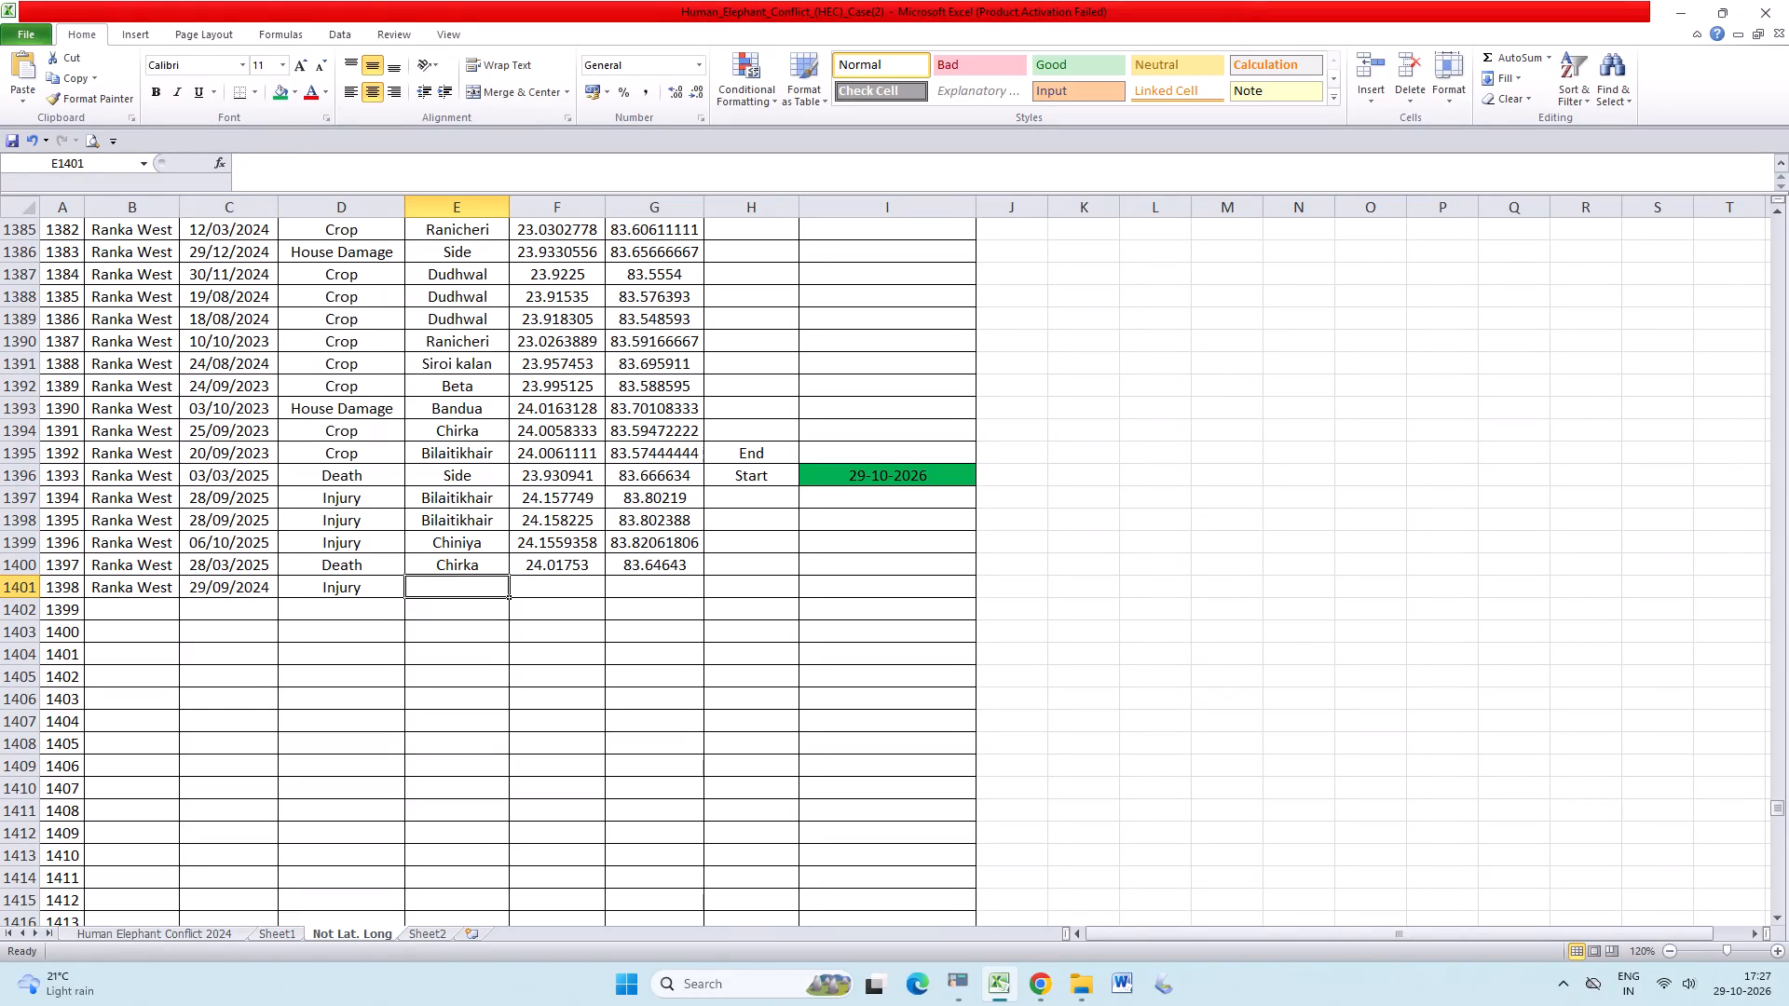
type("Sin")
key("Tab")
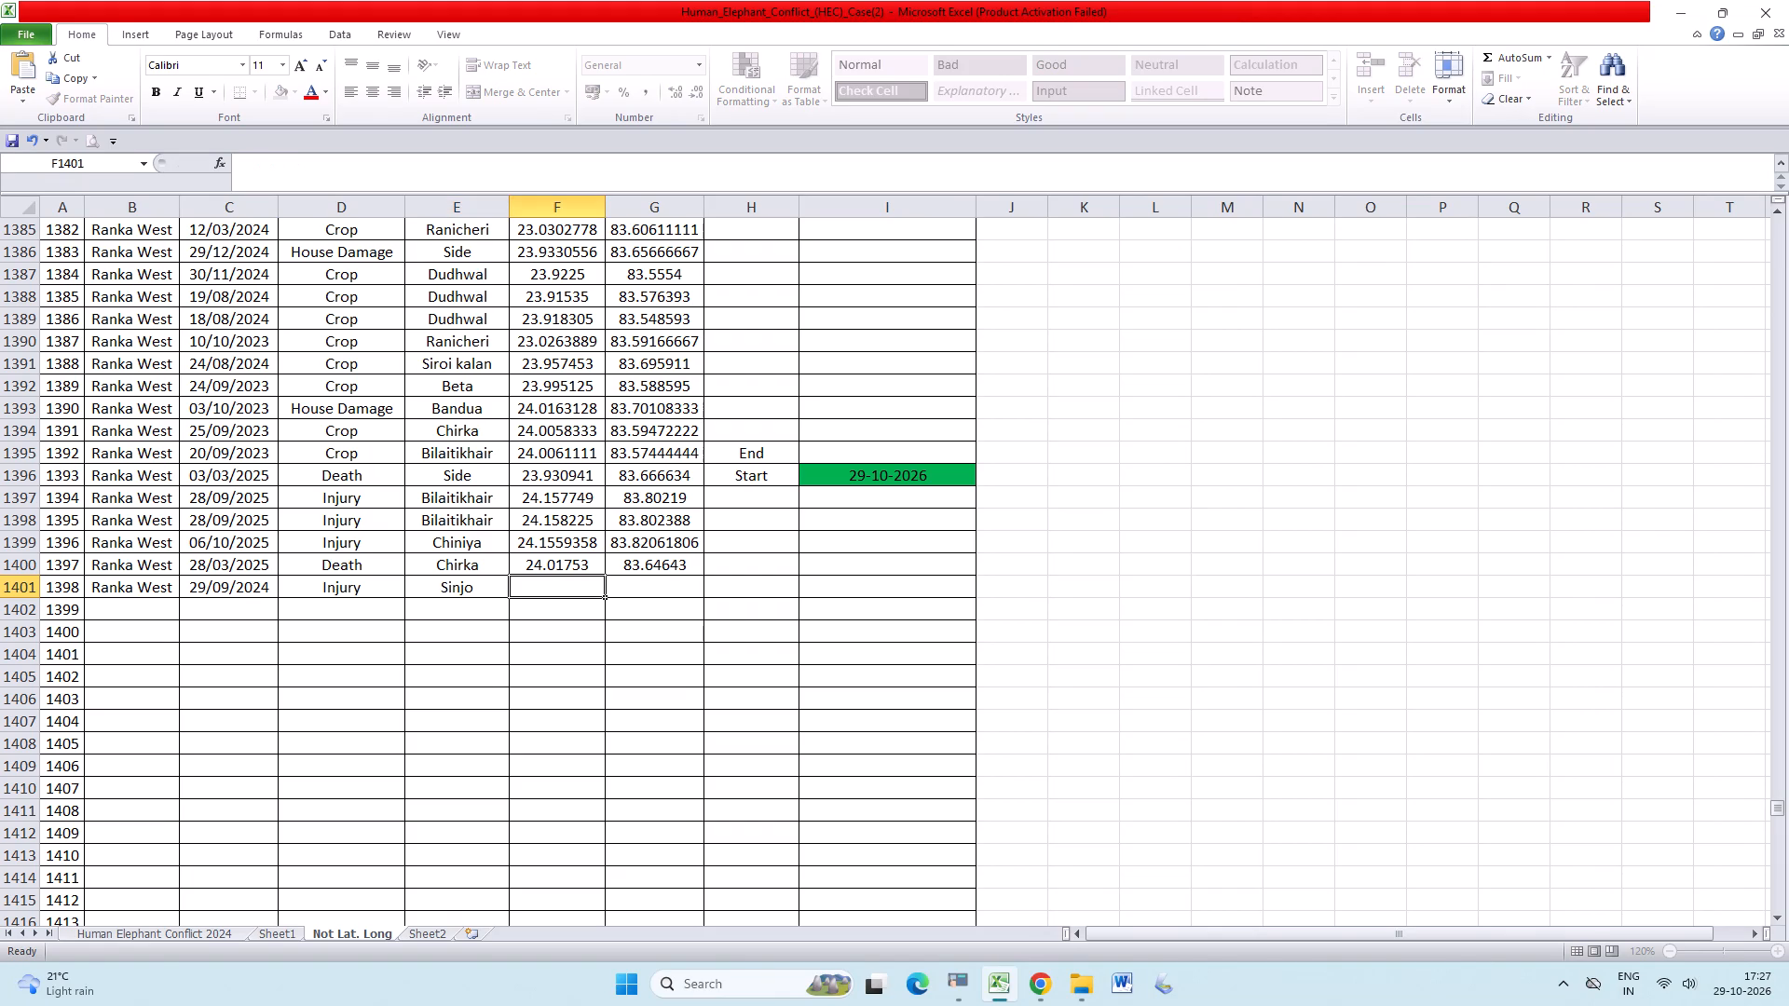
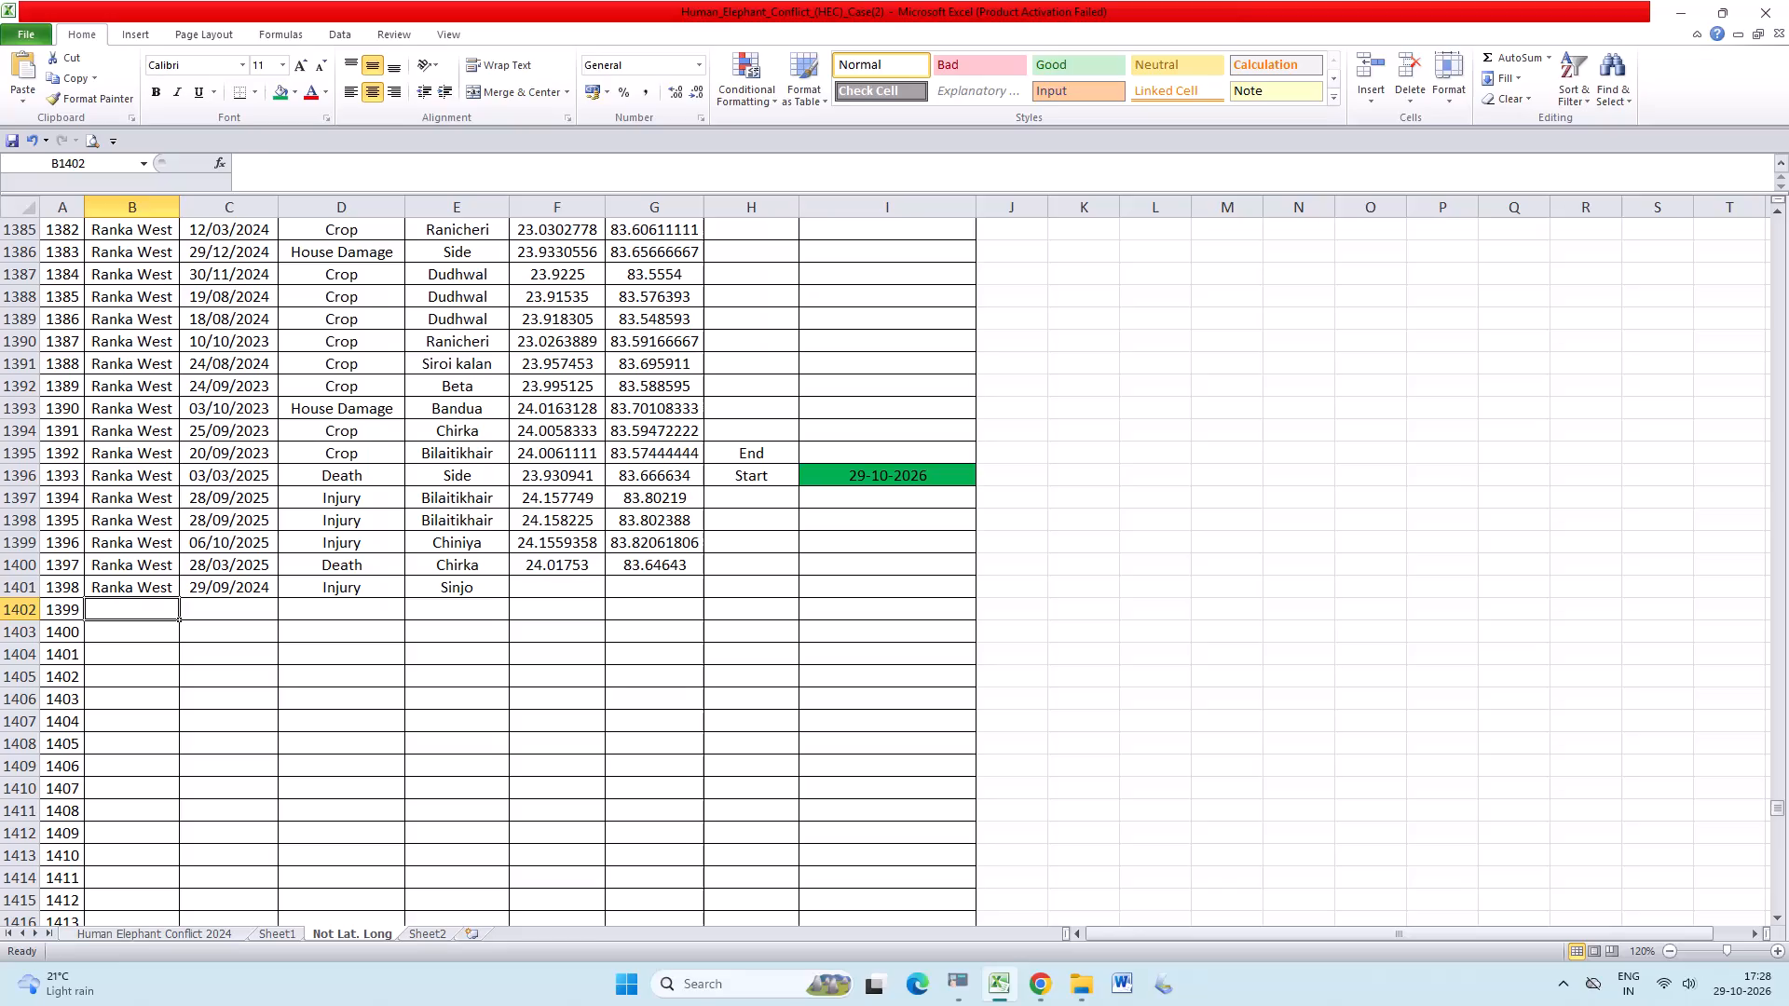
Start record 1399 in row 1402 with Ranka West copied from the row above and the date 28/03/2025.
key("ctrl+d")
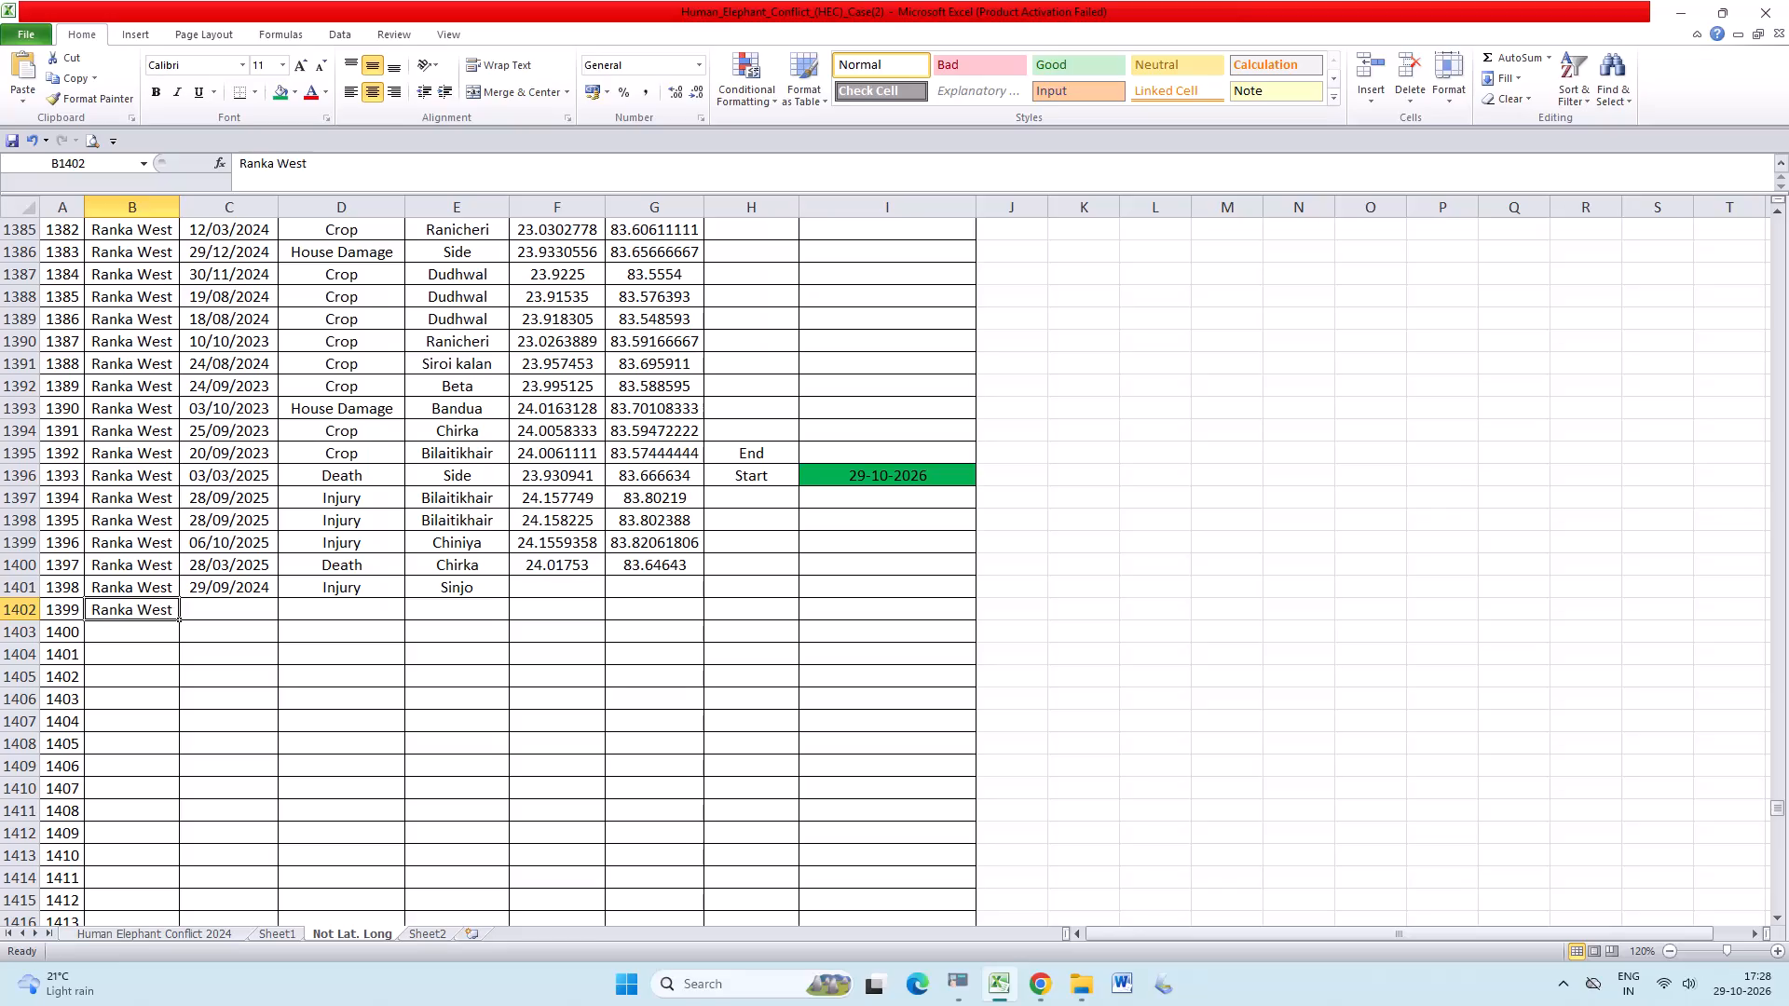
key("Tab")
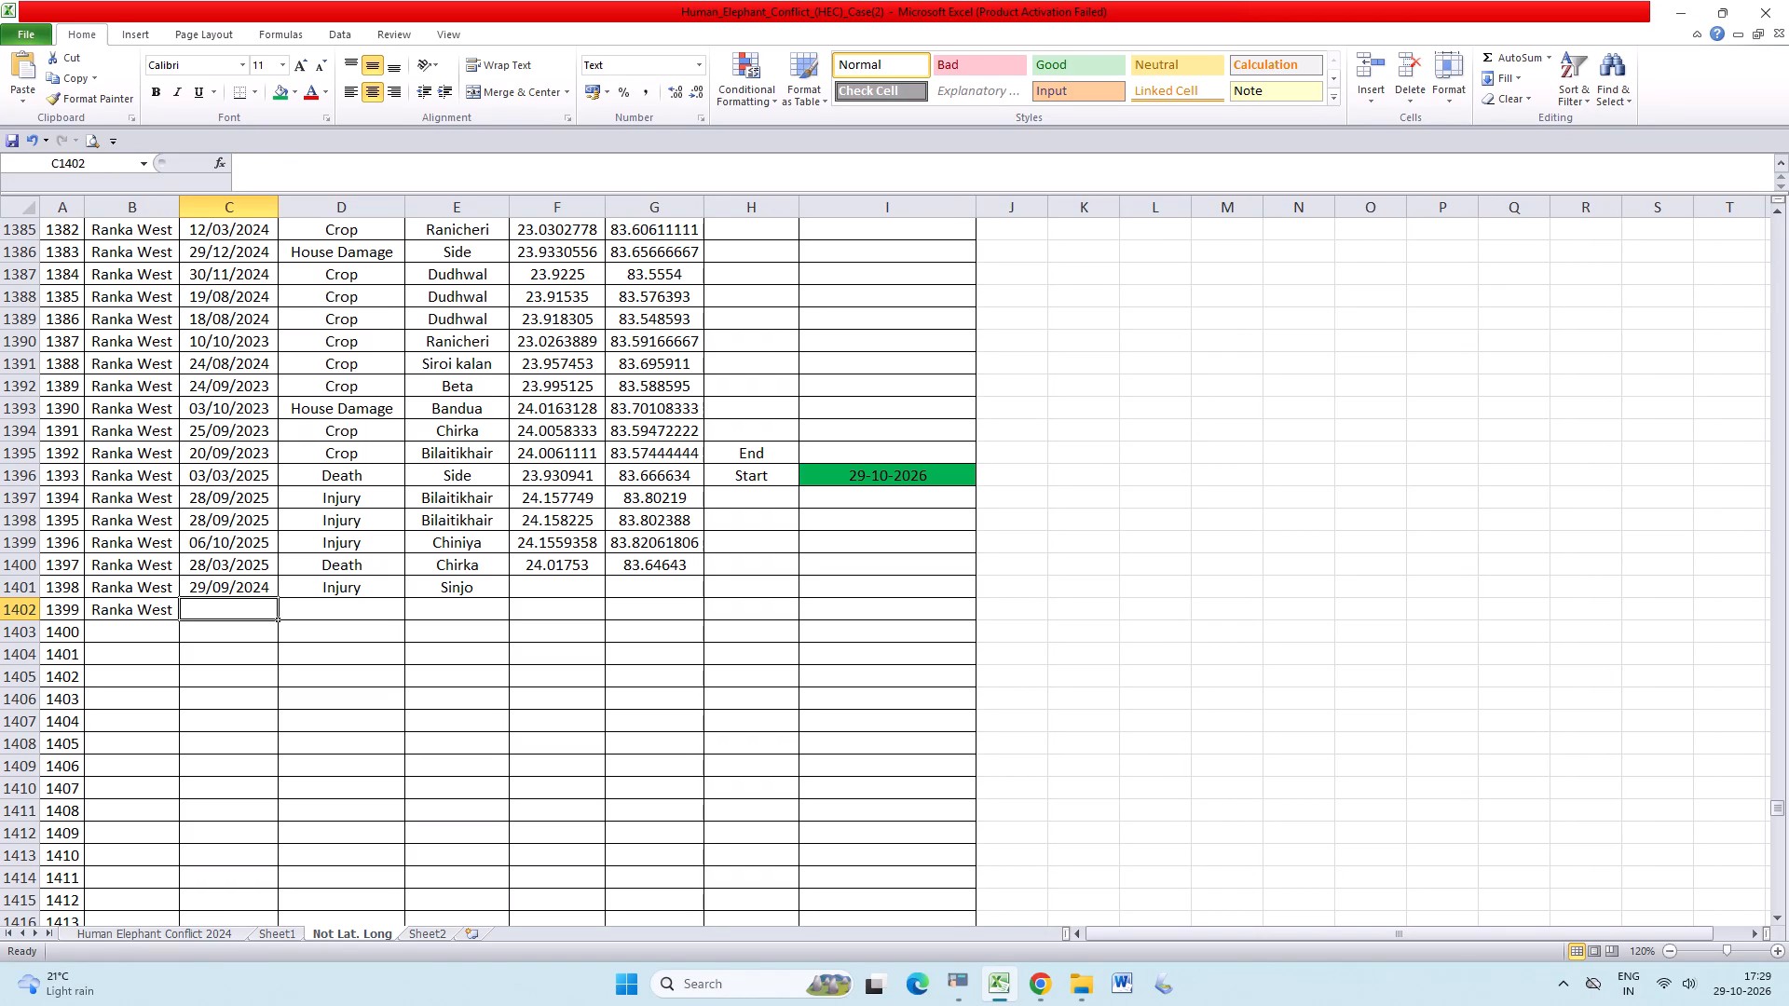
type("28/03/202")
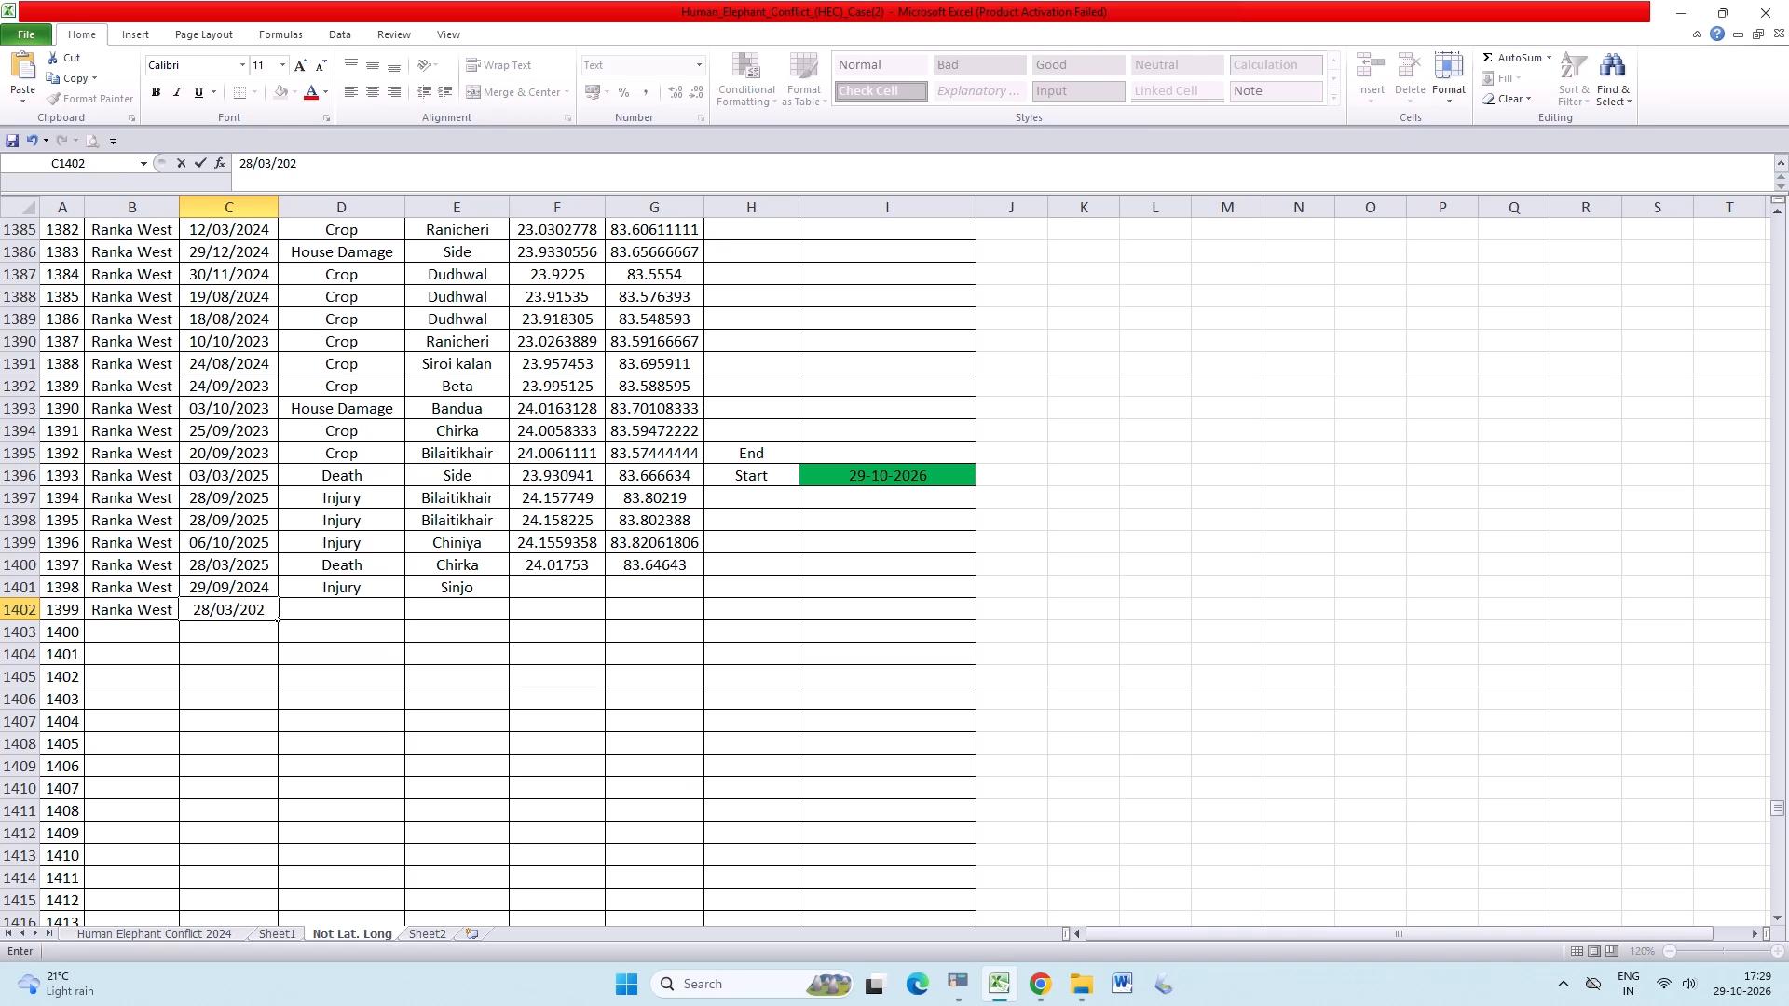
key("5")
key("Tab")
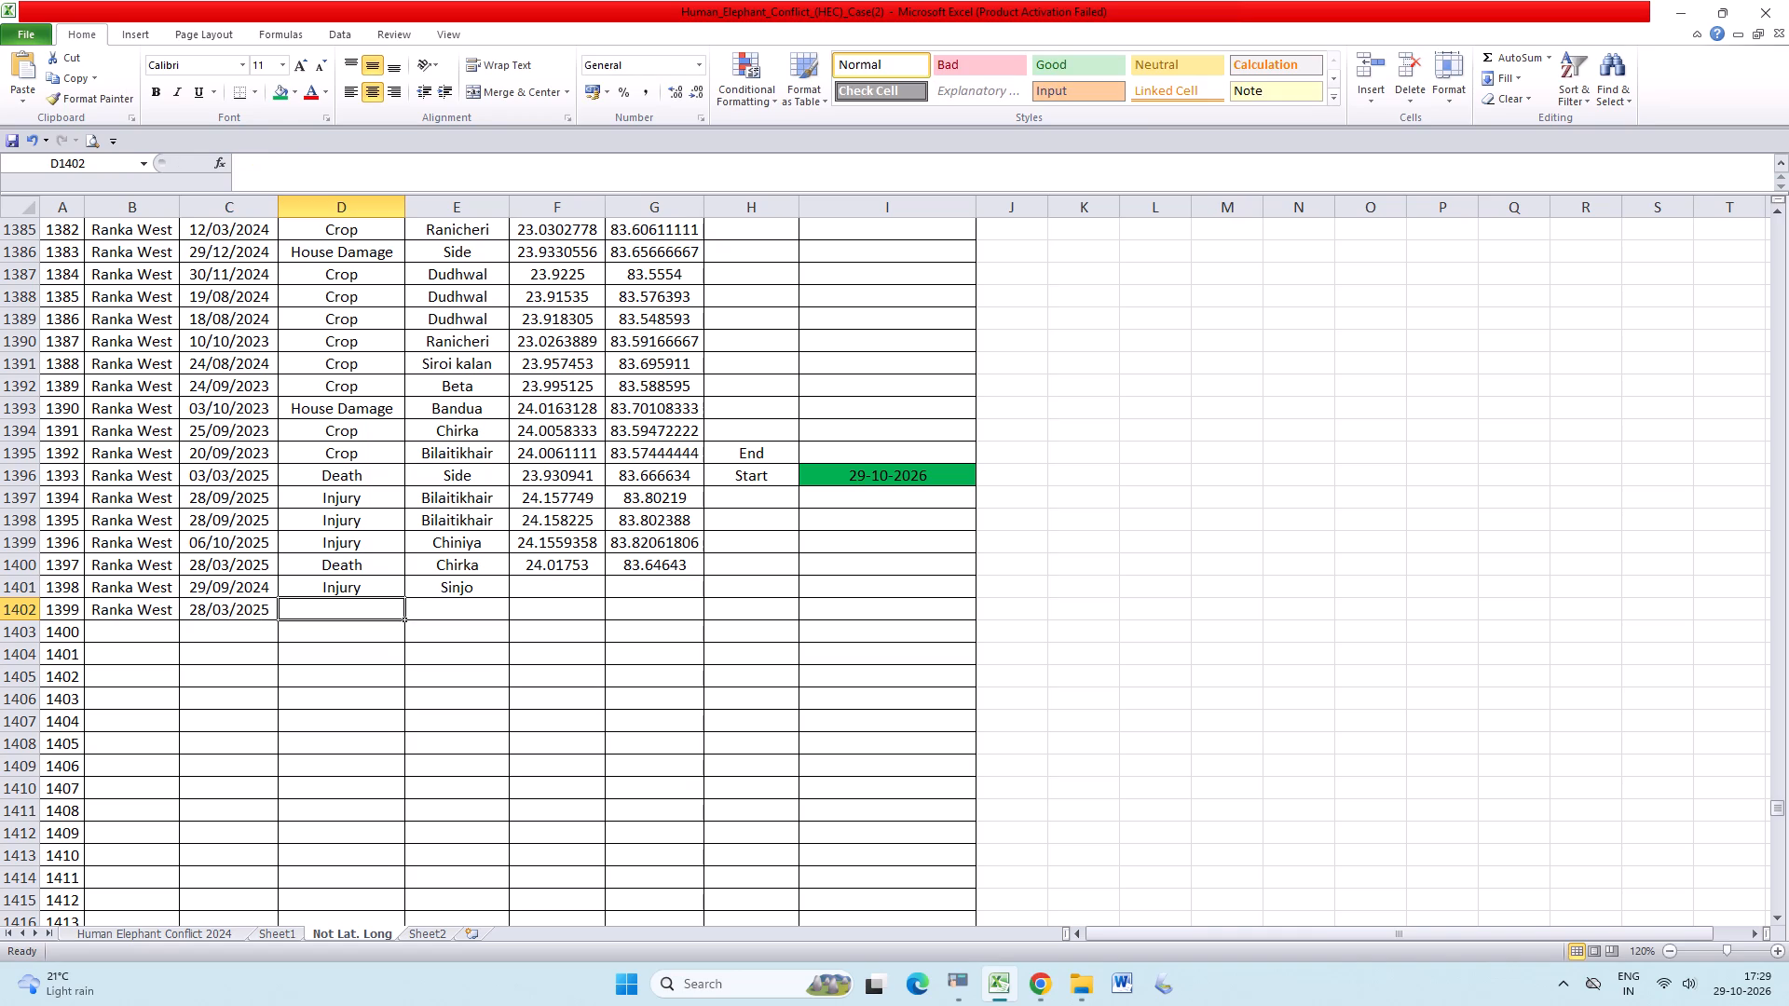
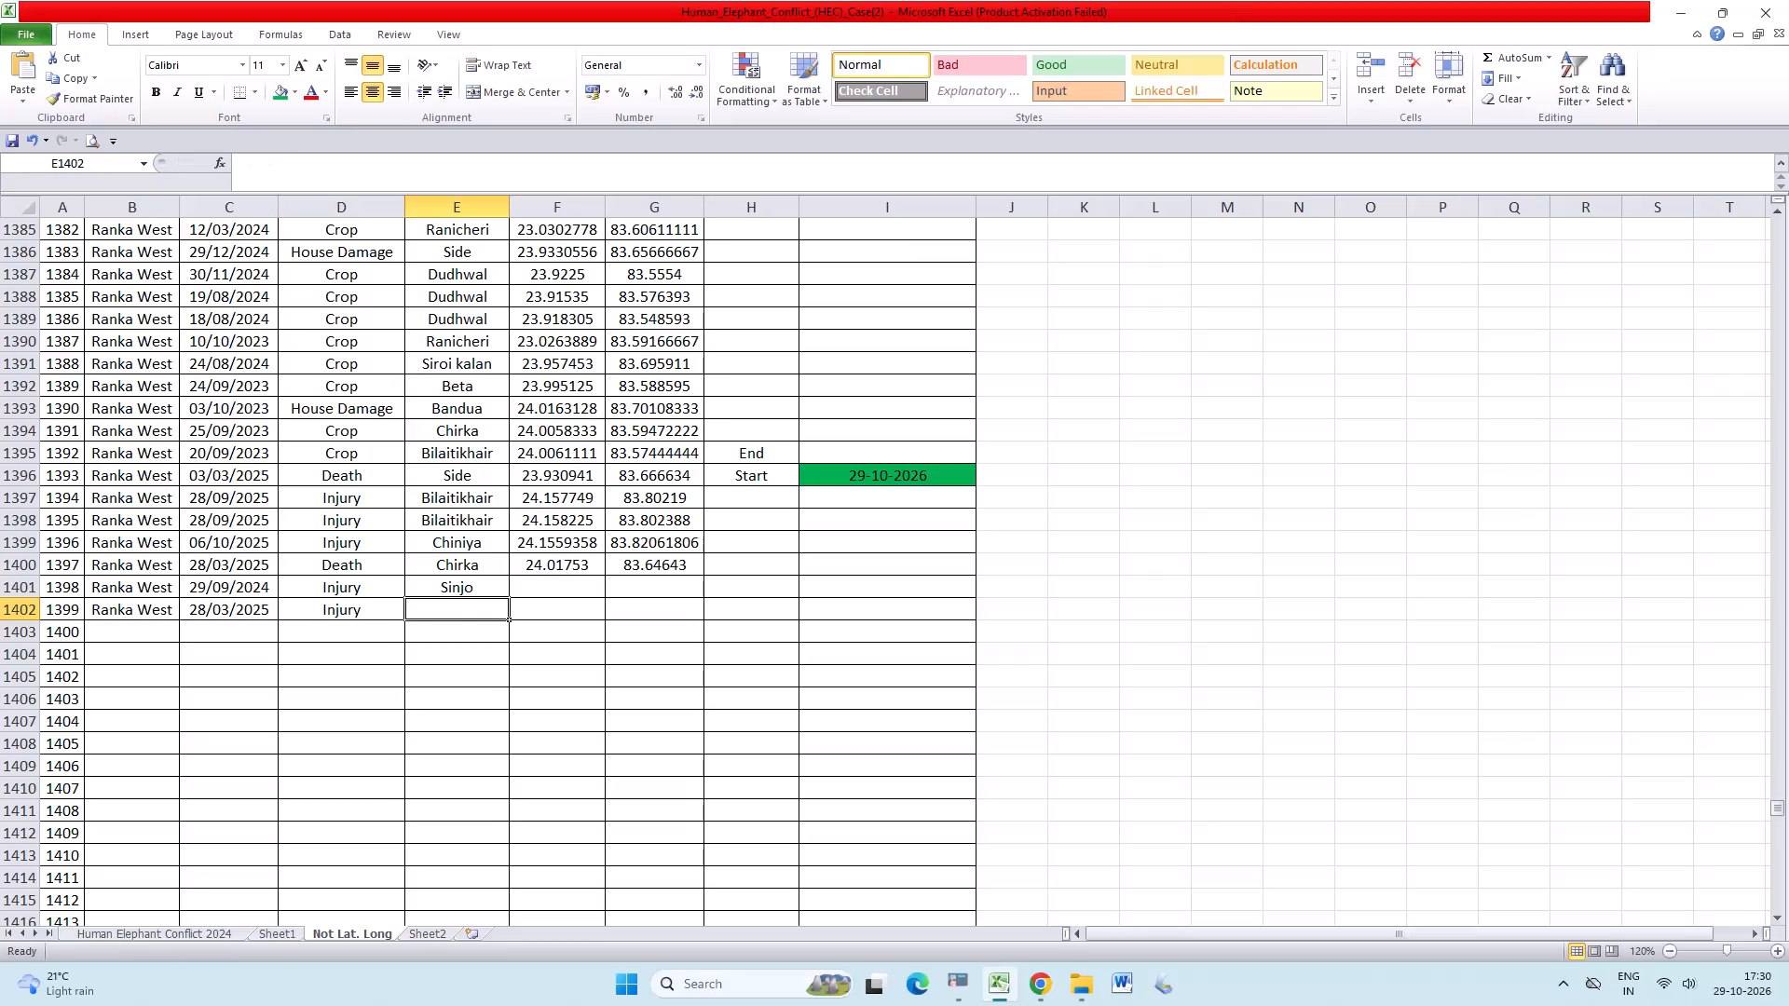
Enter Chirka as the village for record 1399 in row 1402.
type("Chirk")
key("Tab")
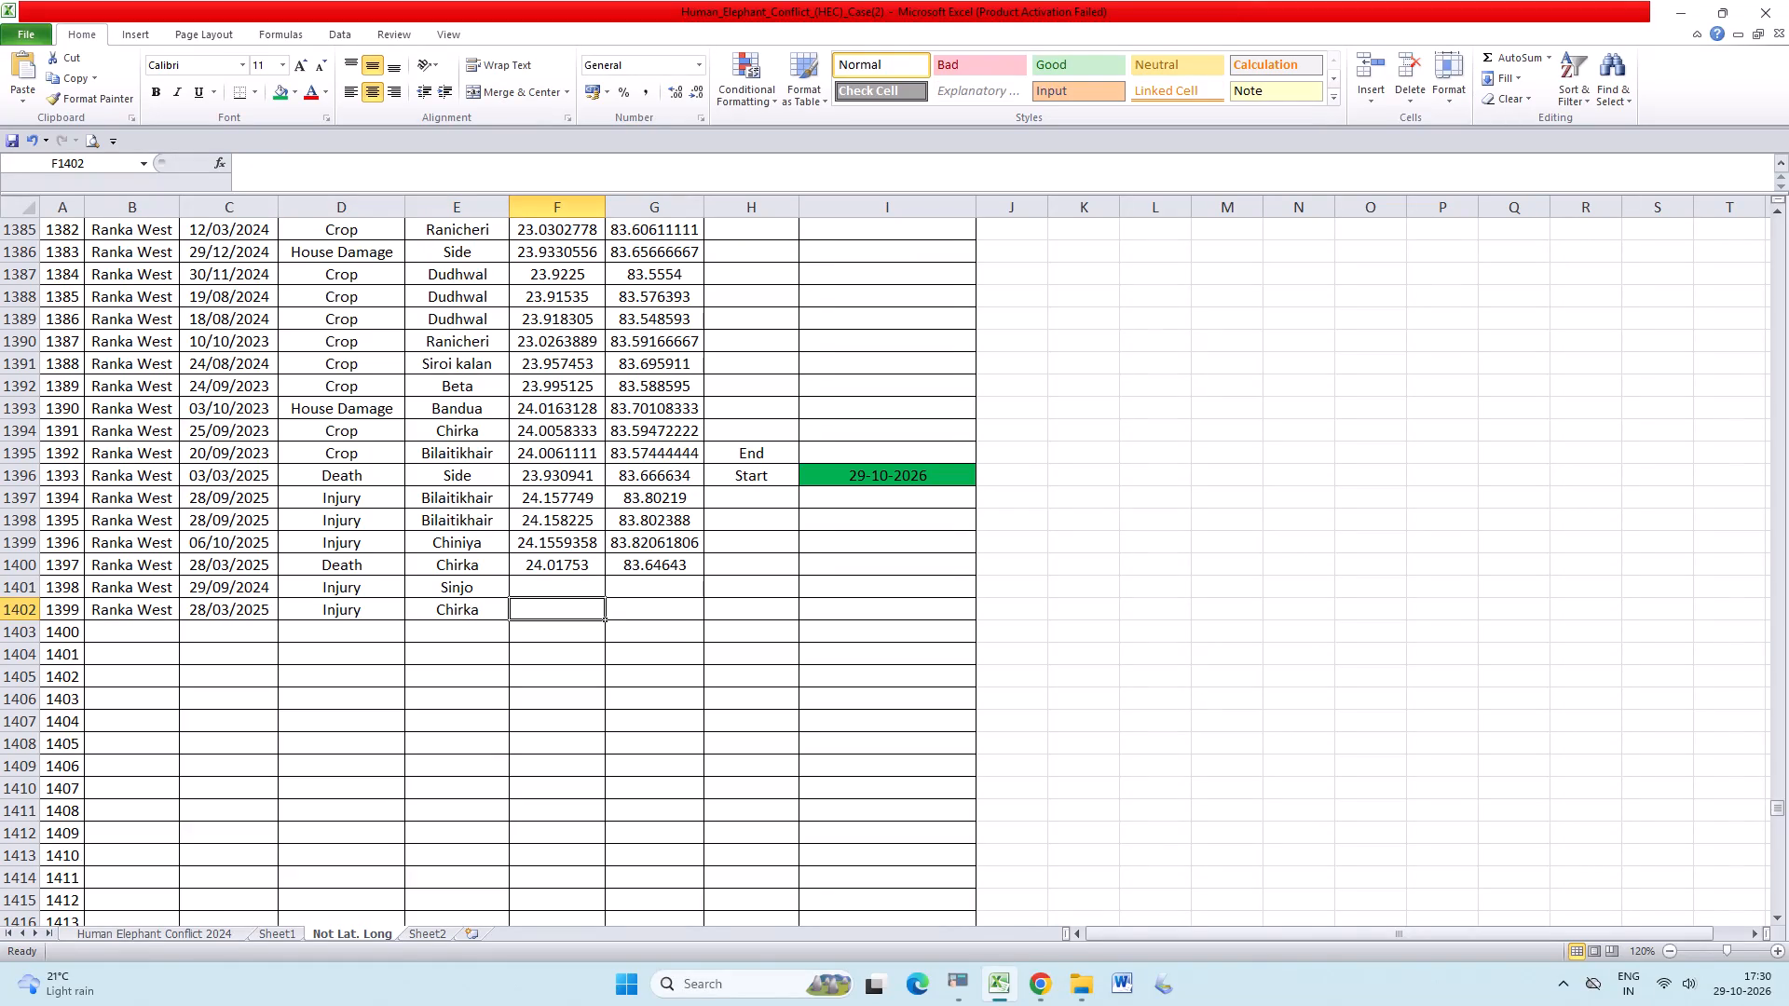
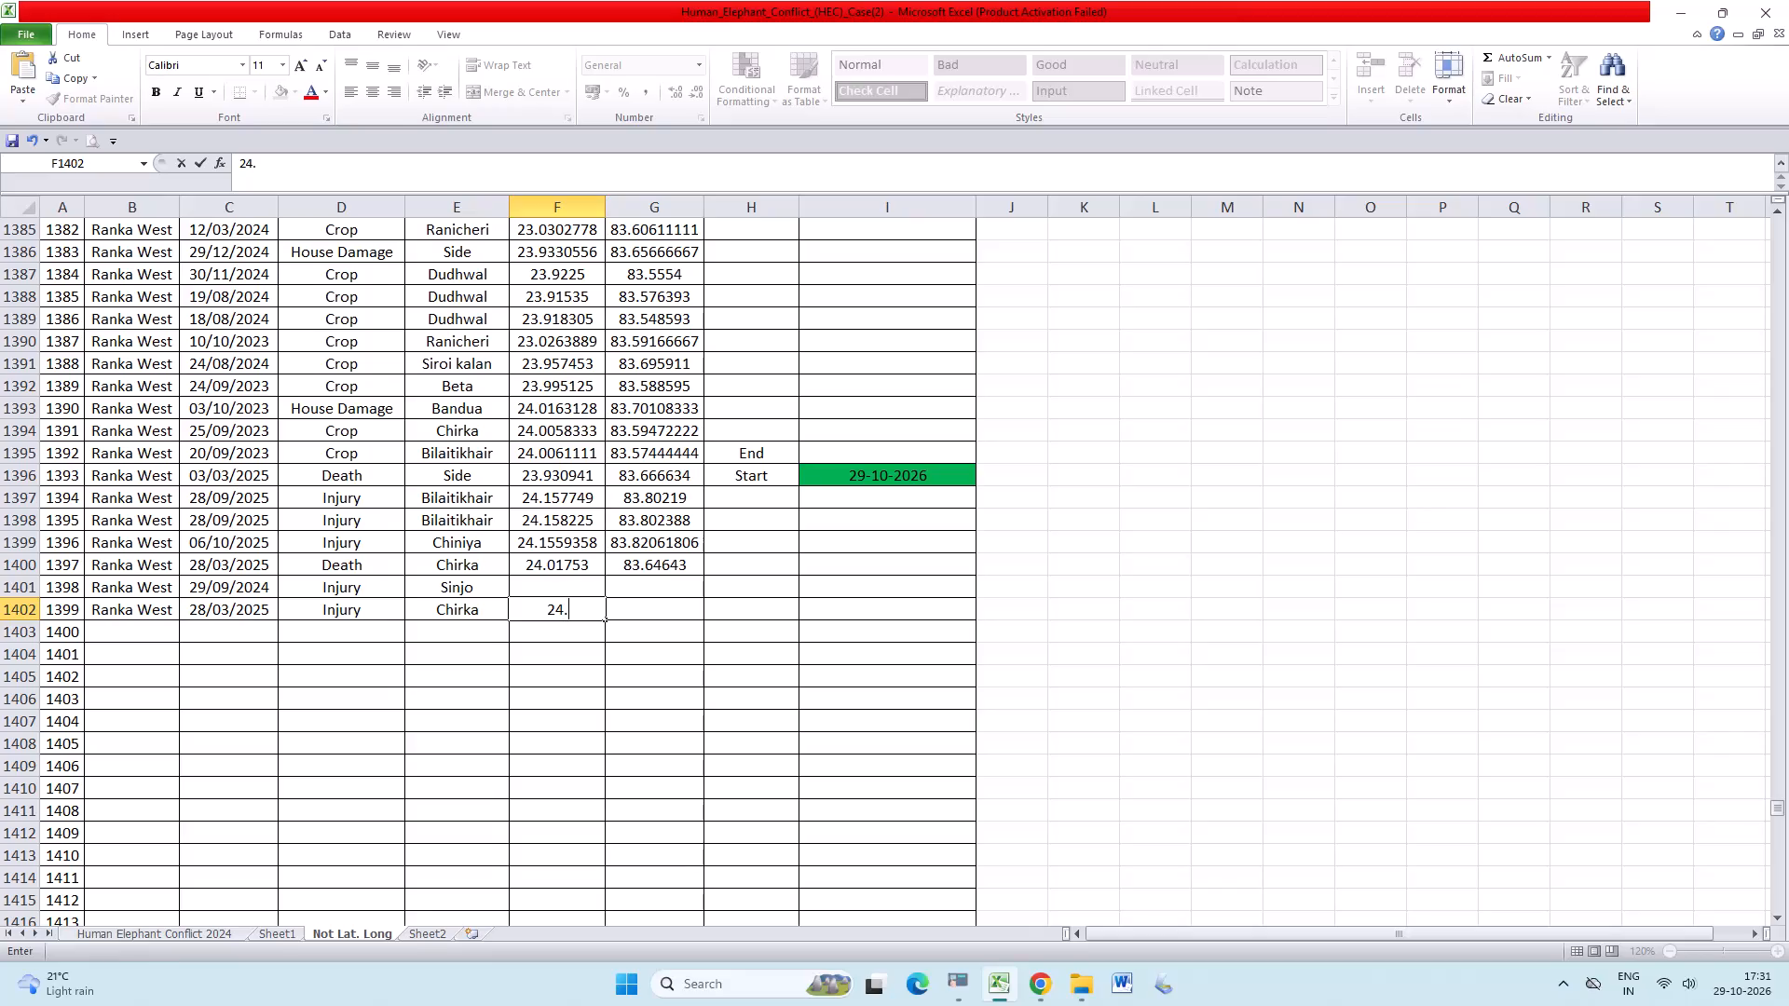
Enter latitude 24.015480 and longitude 83.650551 for record 1399, and save the workbook.
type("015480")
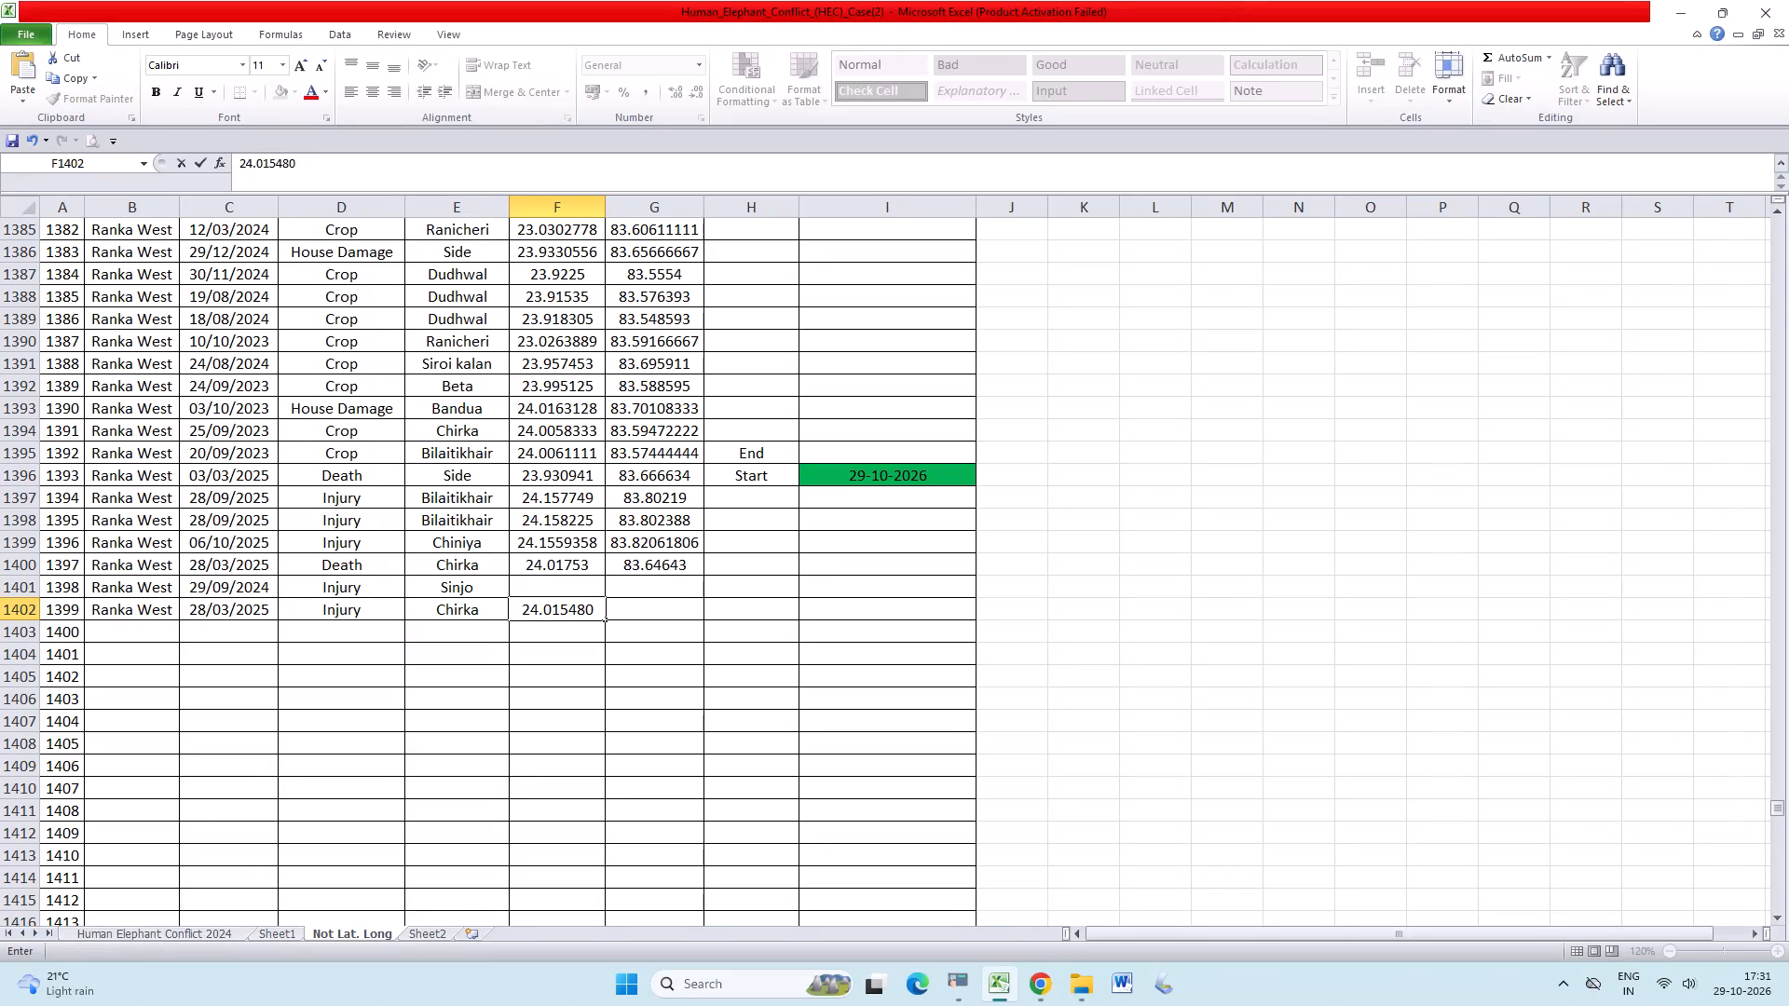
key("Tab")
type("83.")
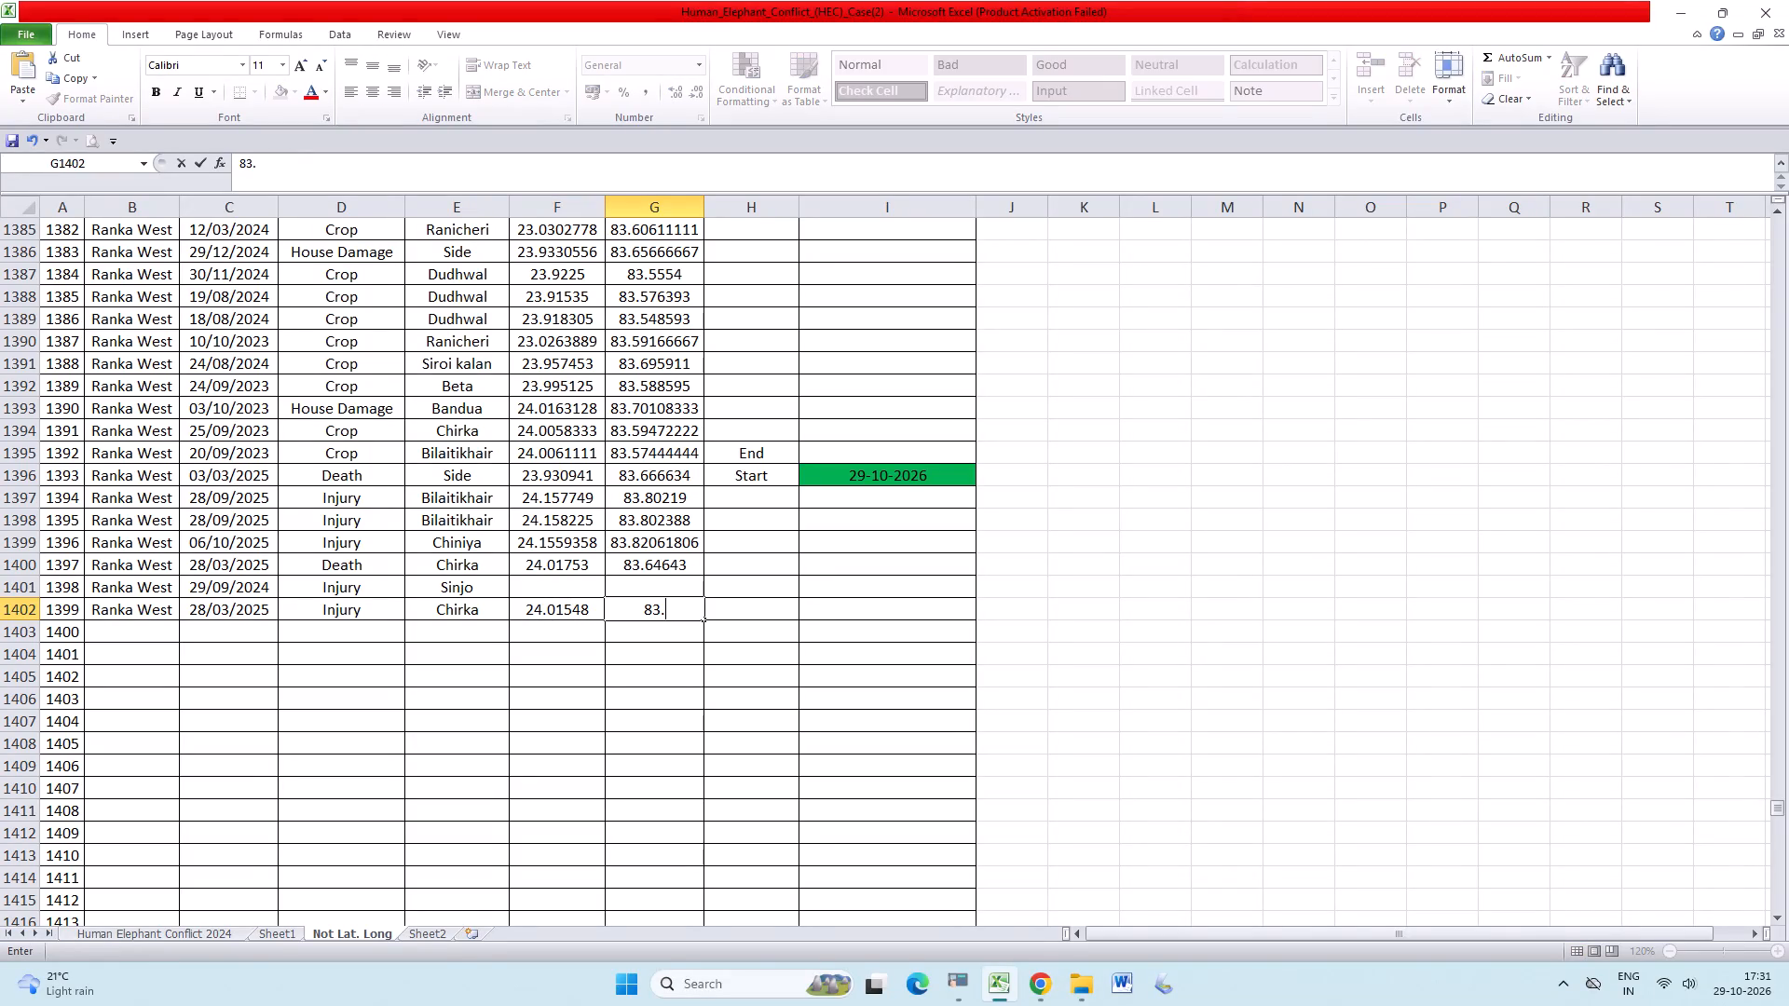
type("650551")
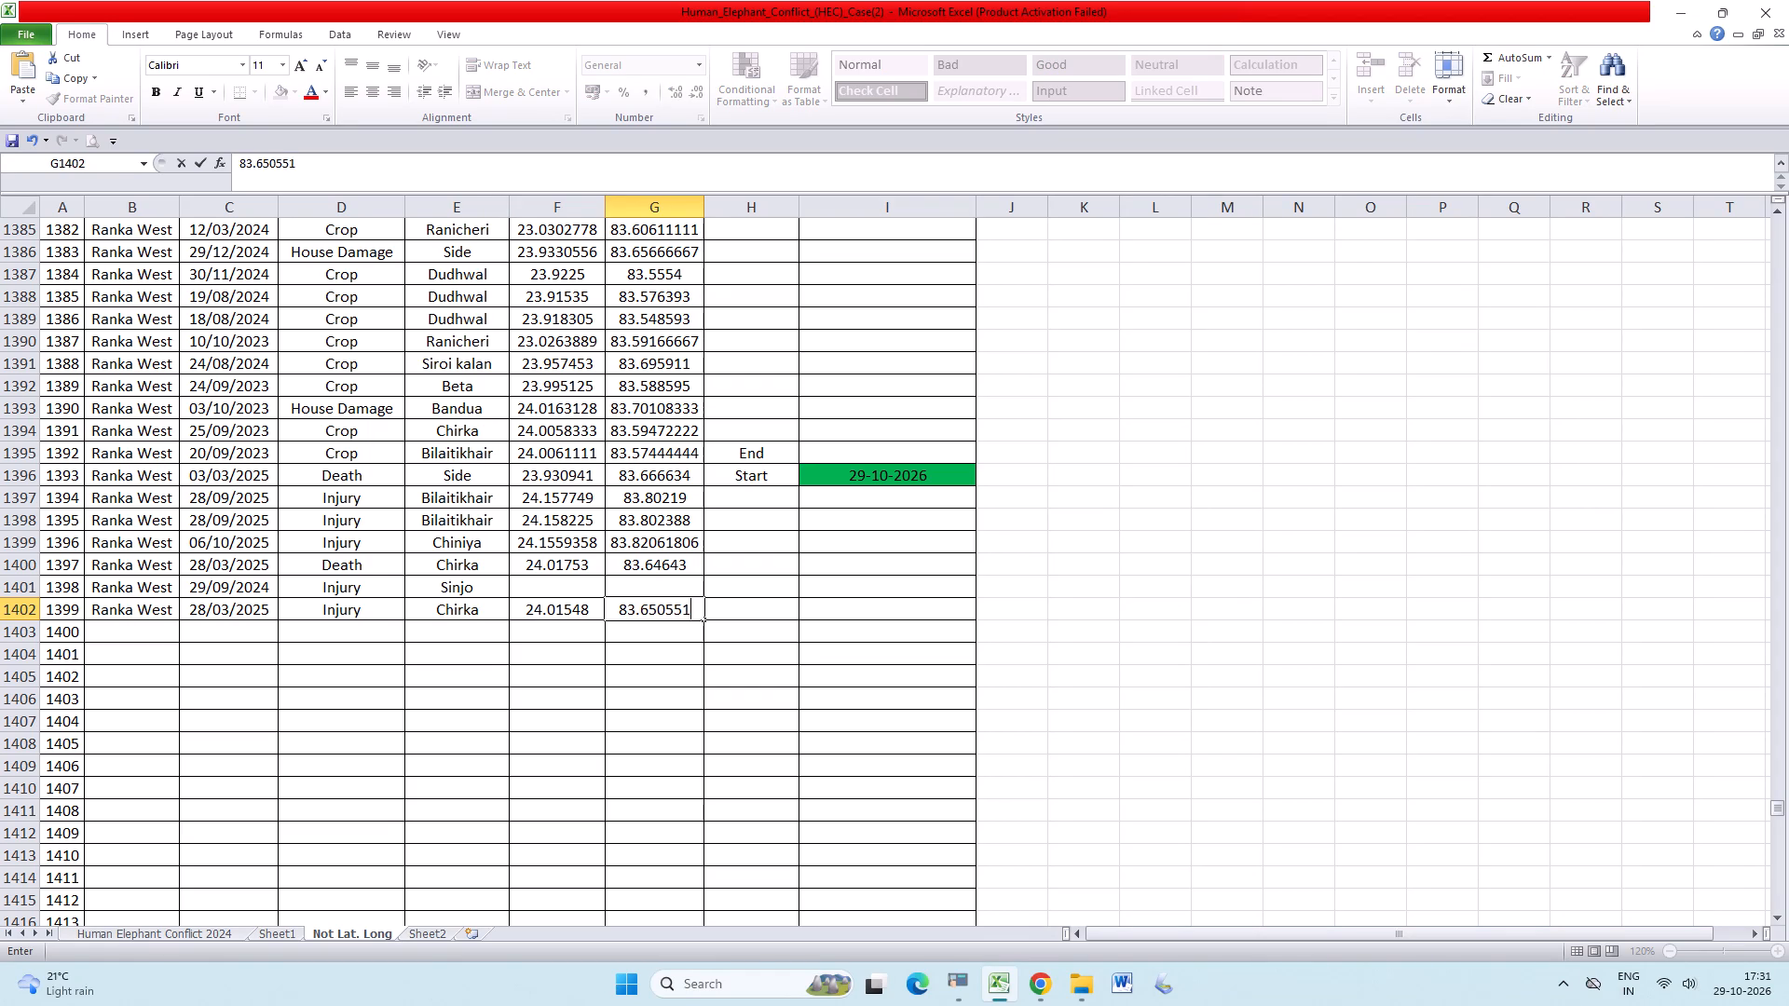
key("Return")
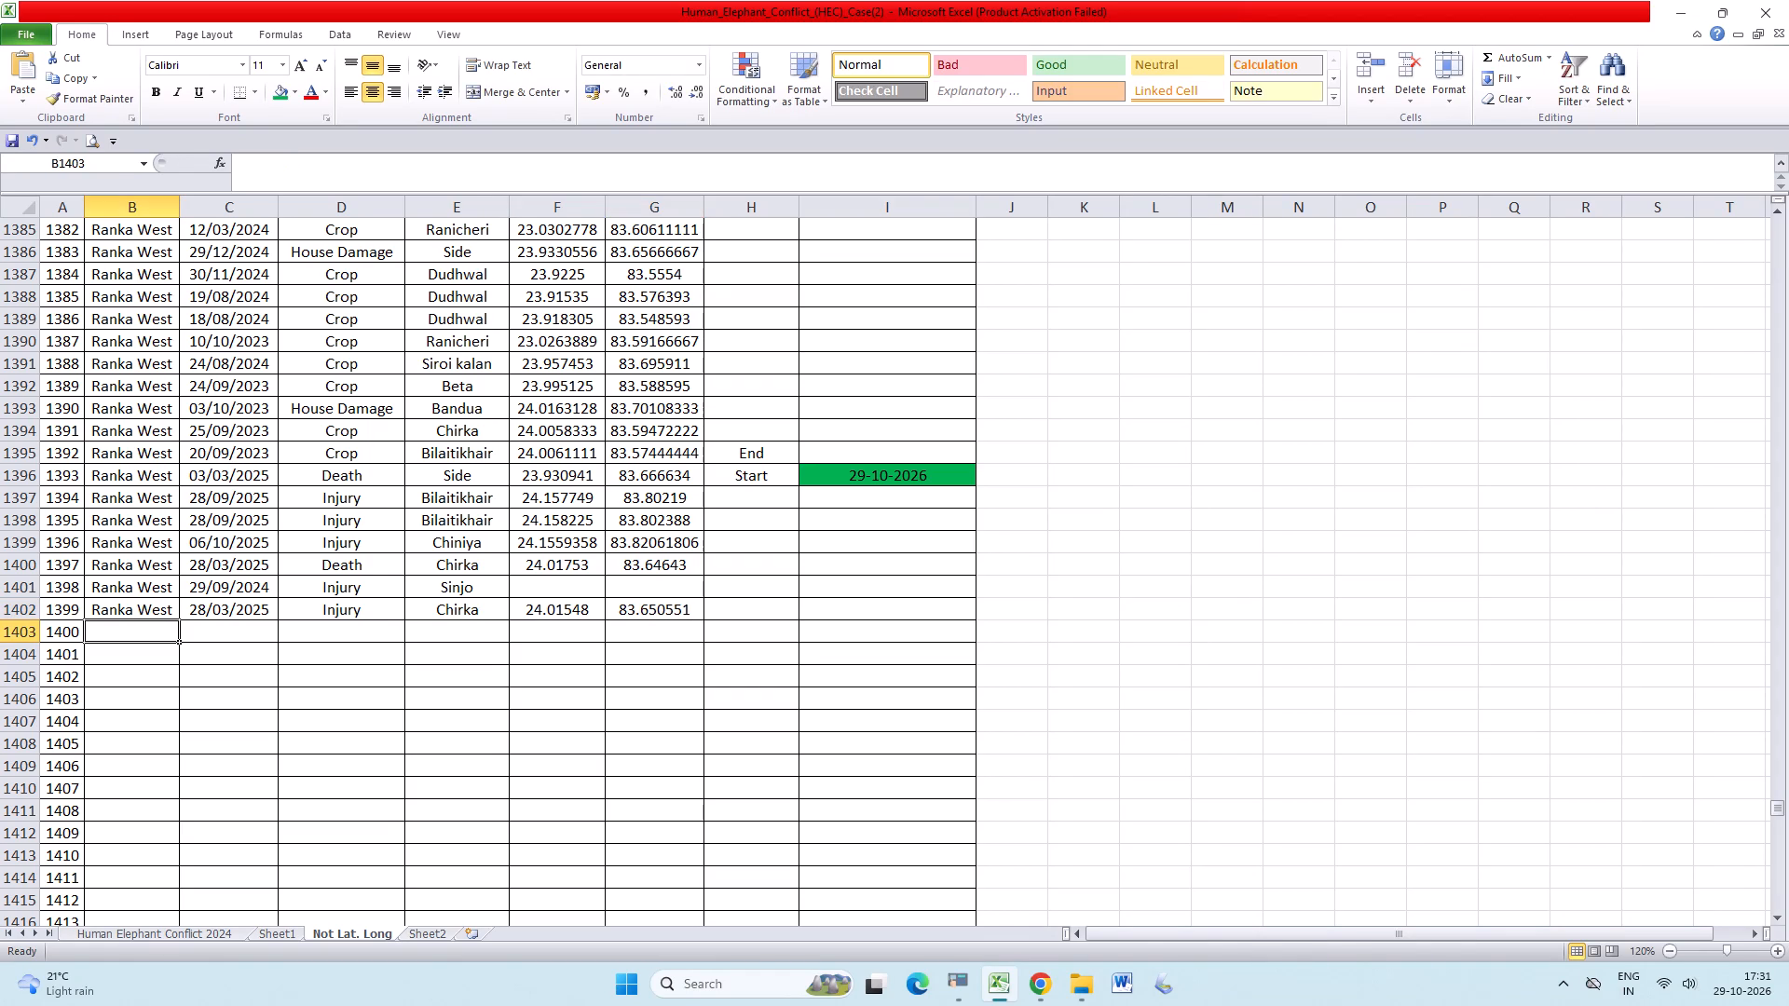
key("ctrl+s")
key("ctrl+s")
Fill record 1400 with Ranka West, date 03/11/2024, case type Injury and village Ramkanda, and save the workbook.
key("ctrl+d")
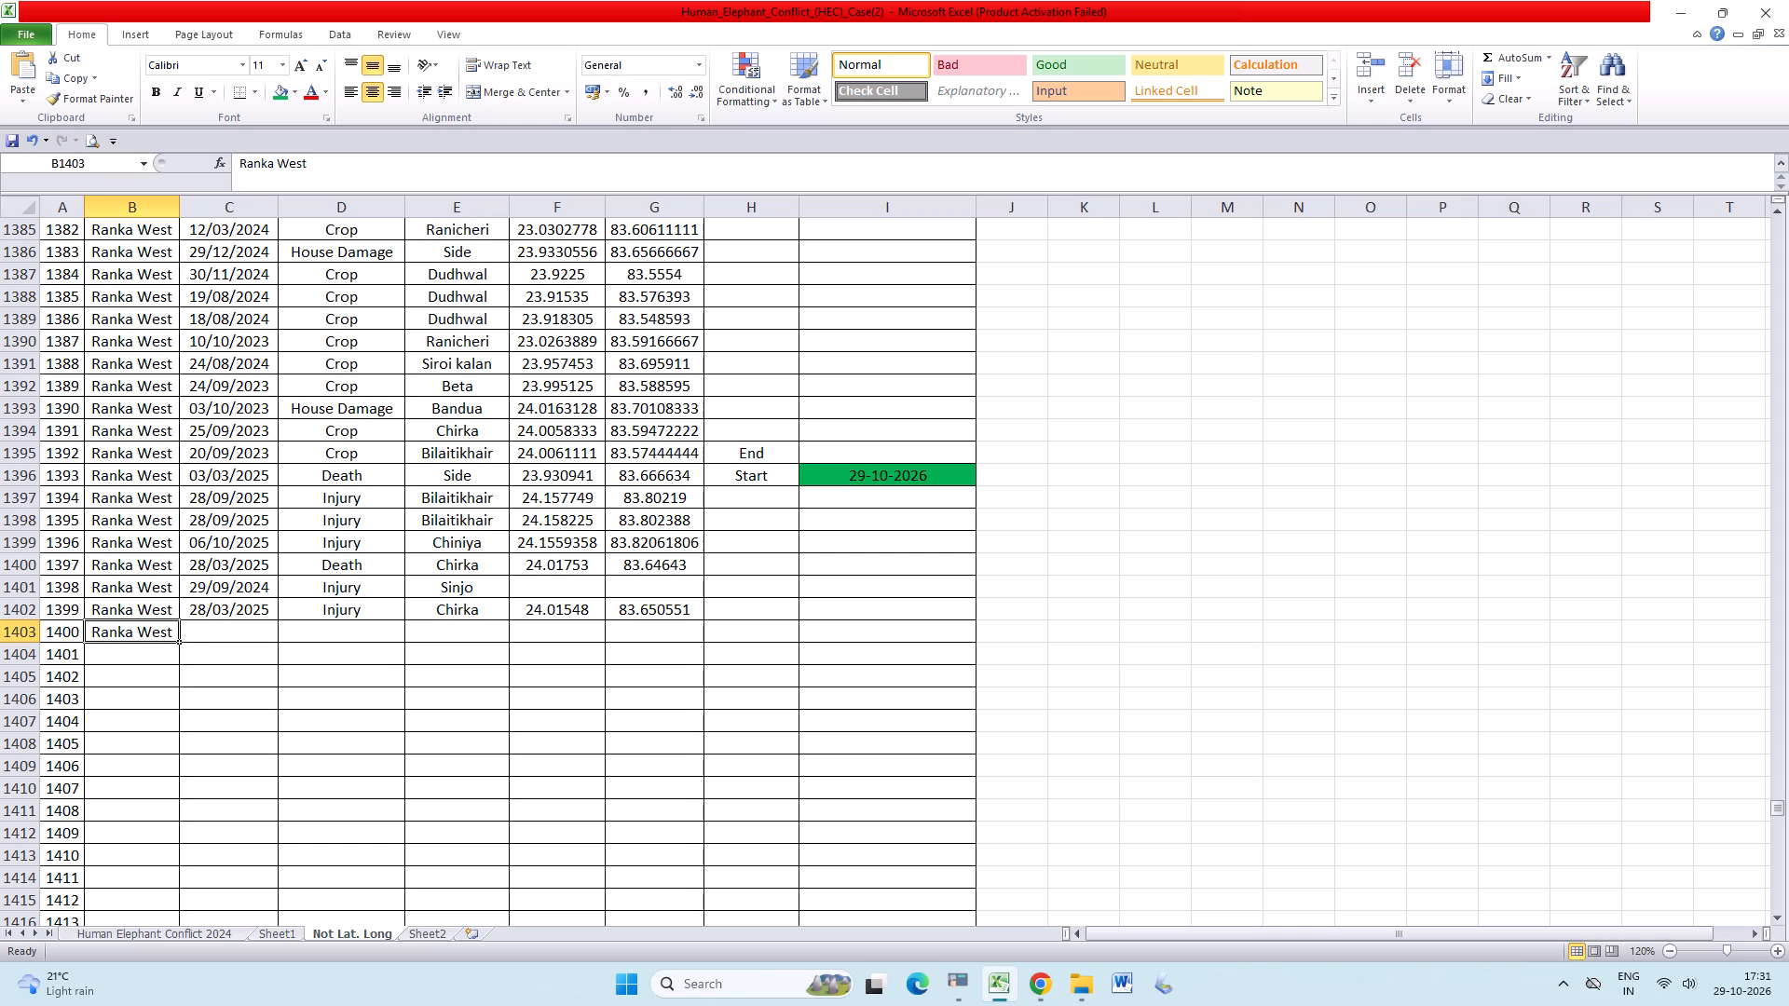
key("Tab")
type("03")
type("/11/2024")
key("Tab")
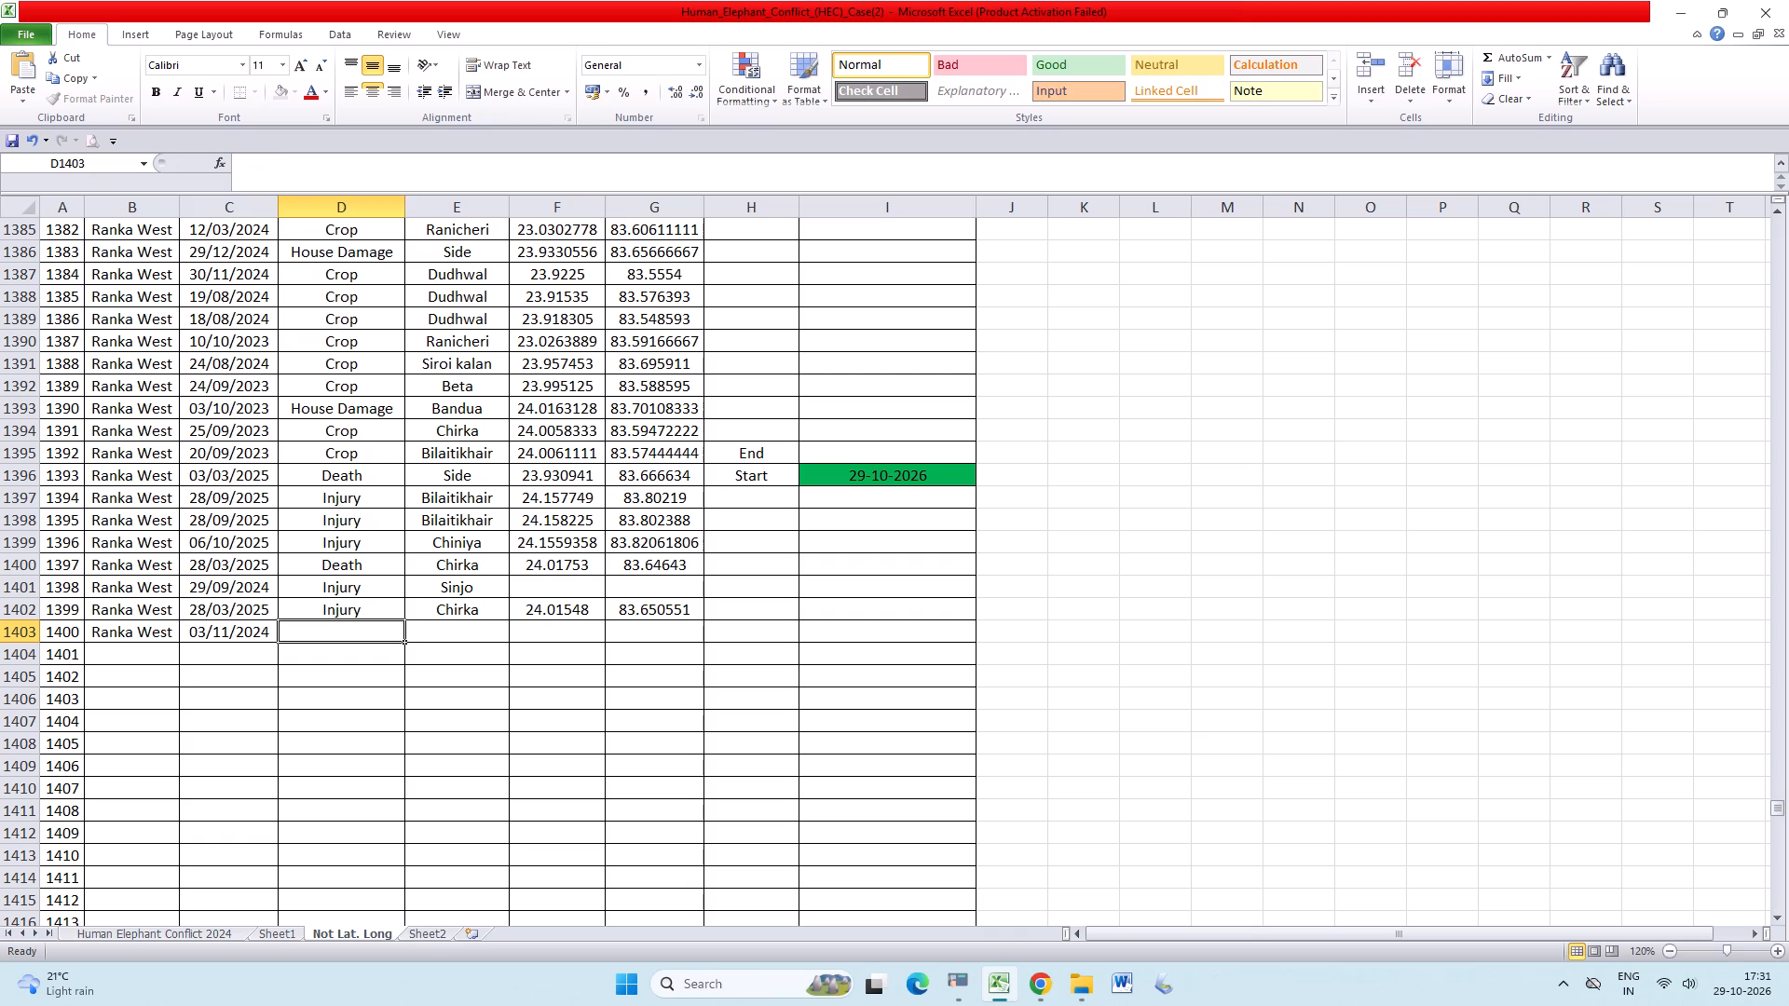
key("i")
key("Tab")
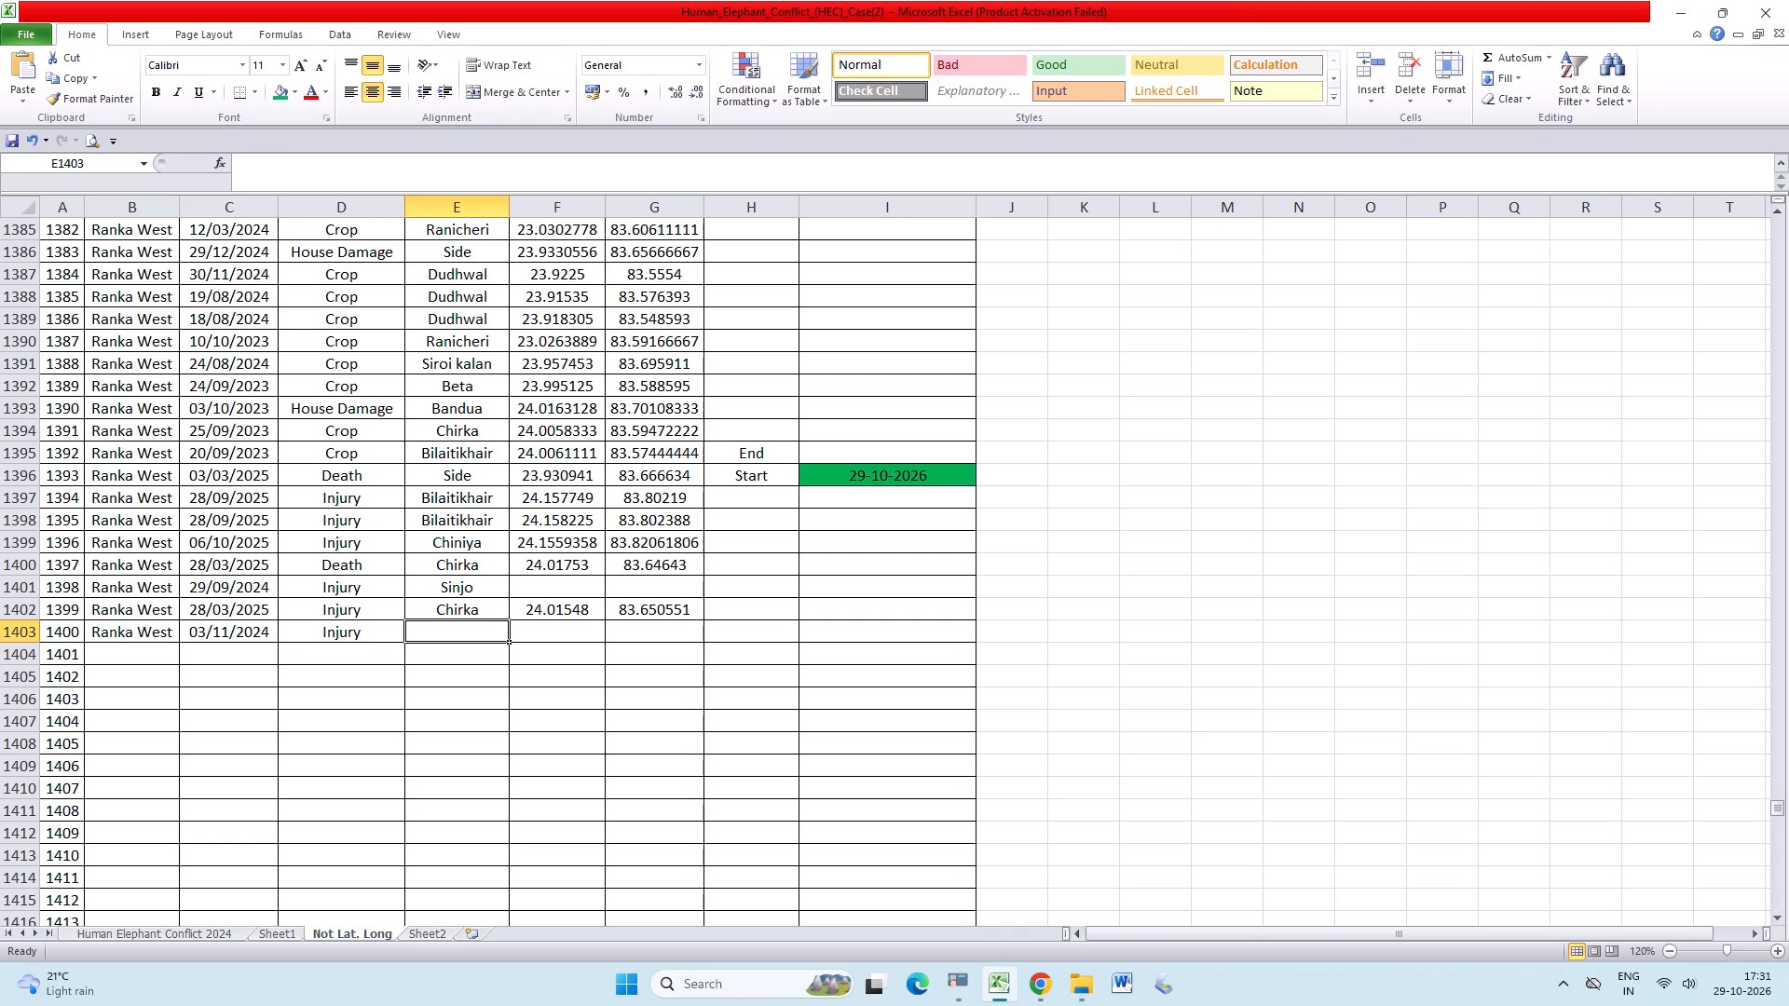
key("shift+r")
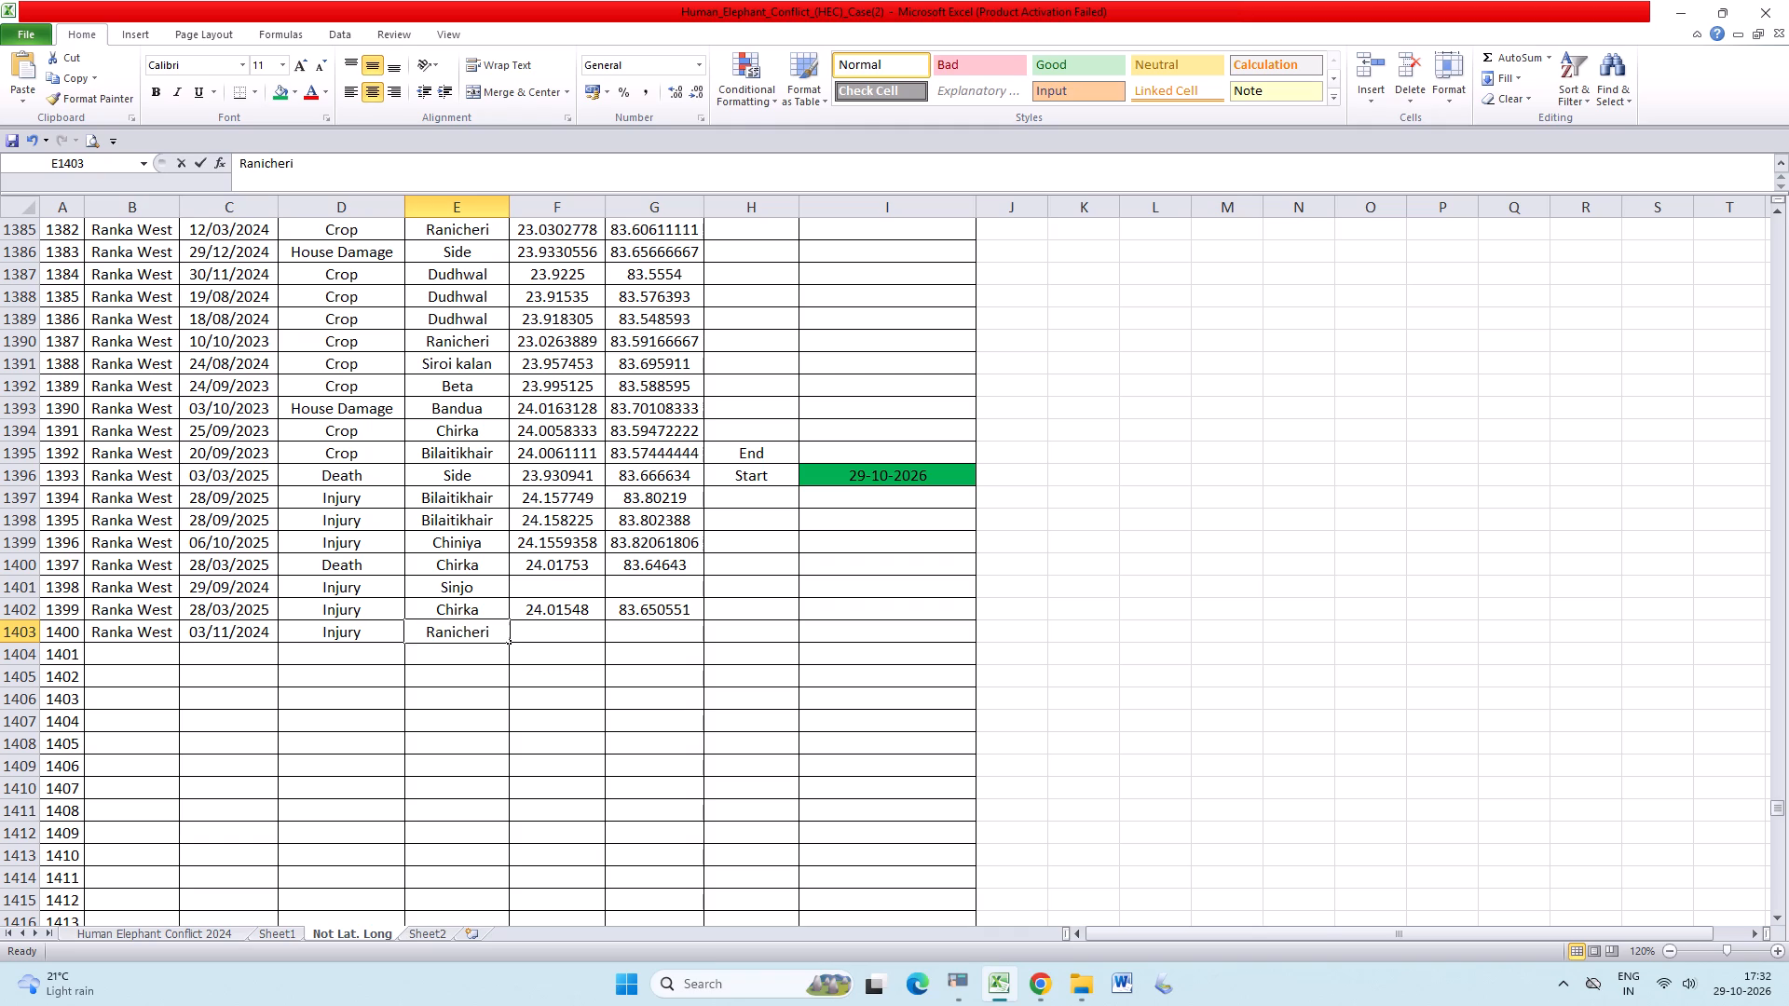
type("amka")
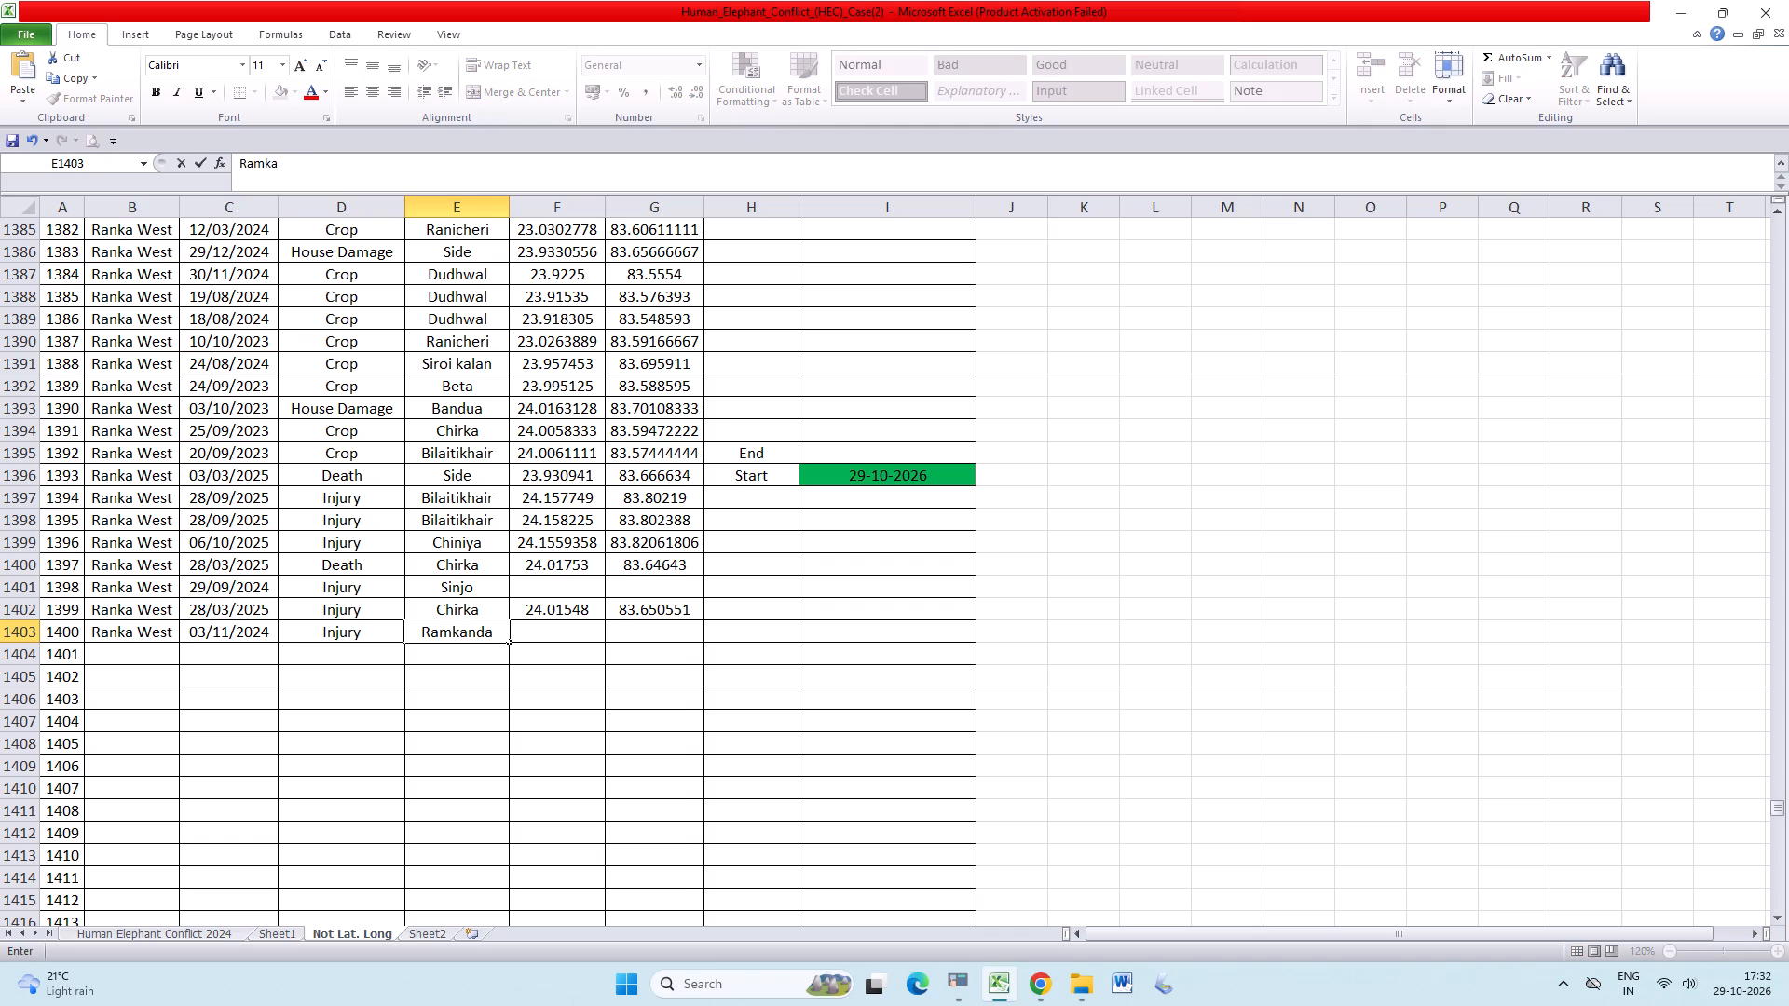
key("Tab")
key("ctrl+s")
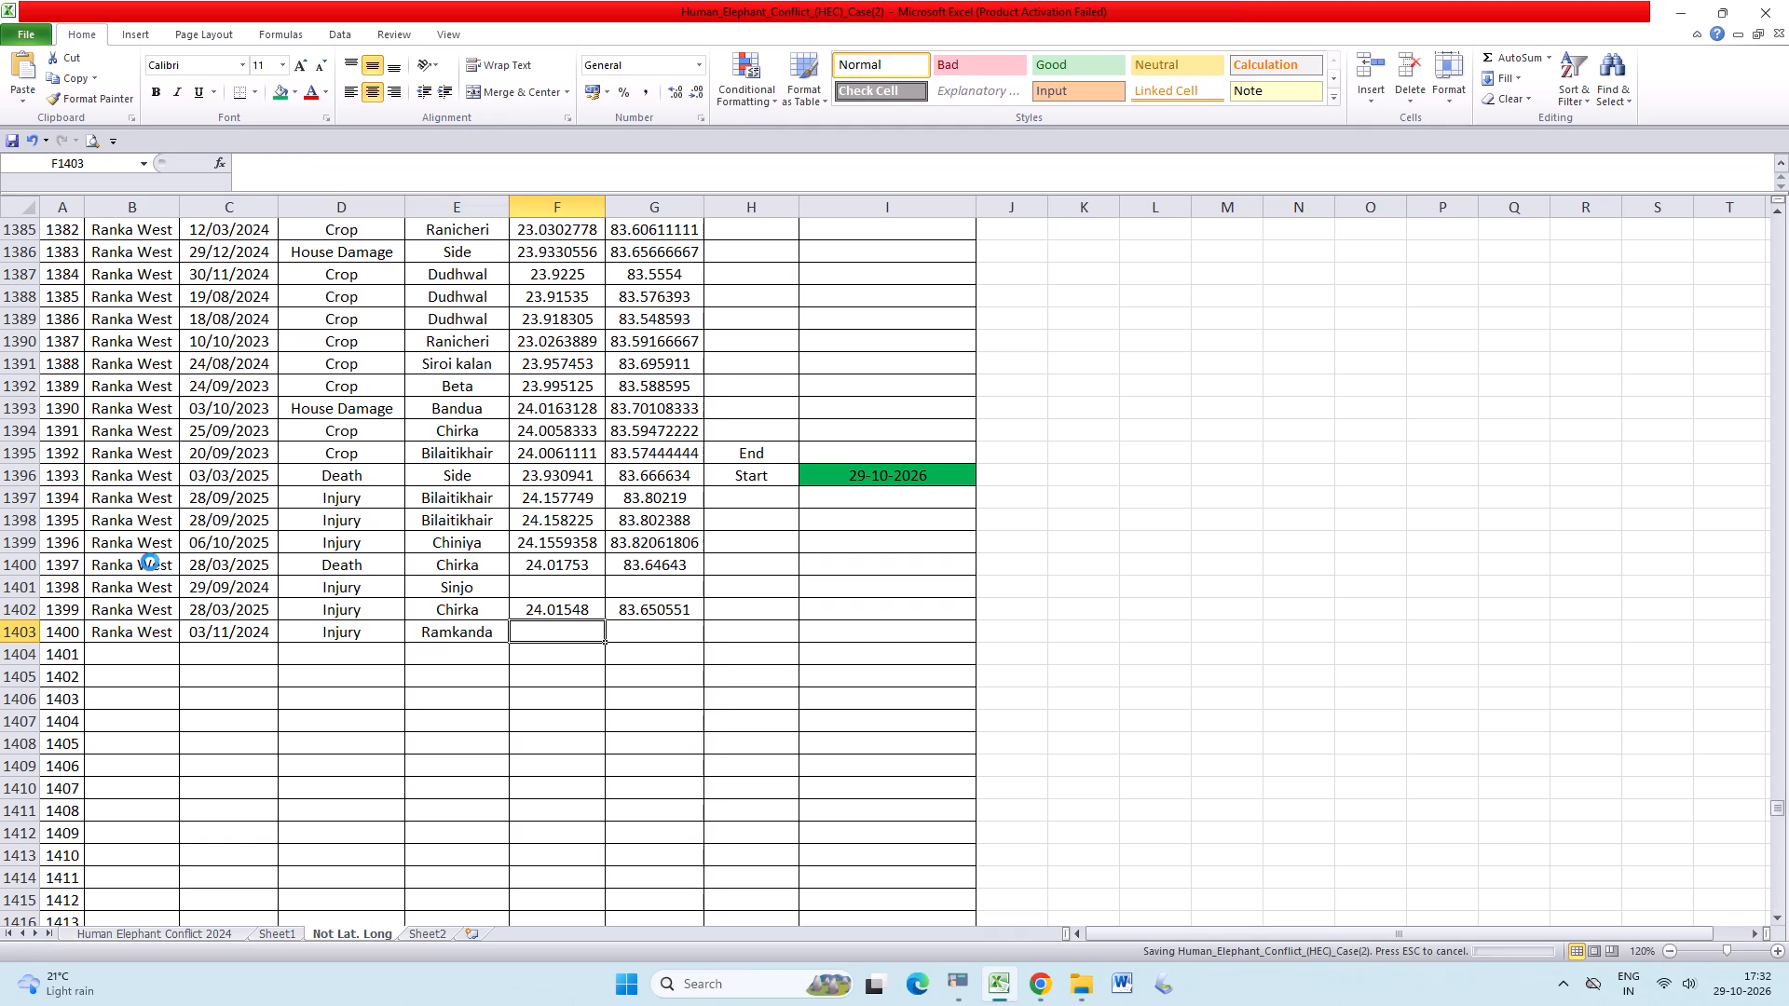
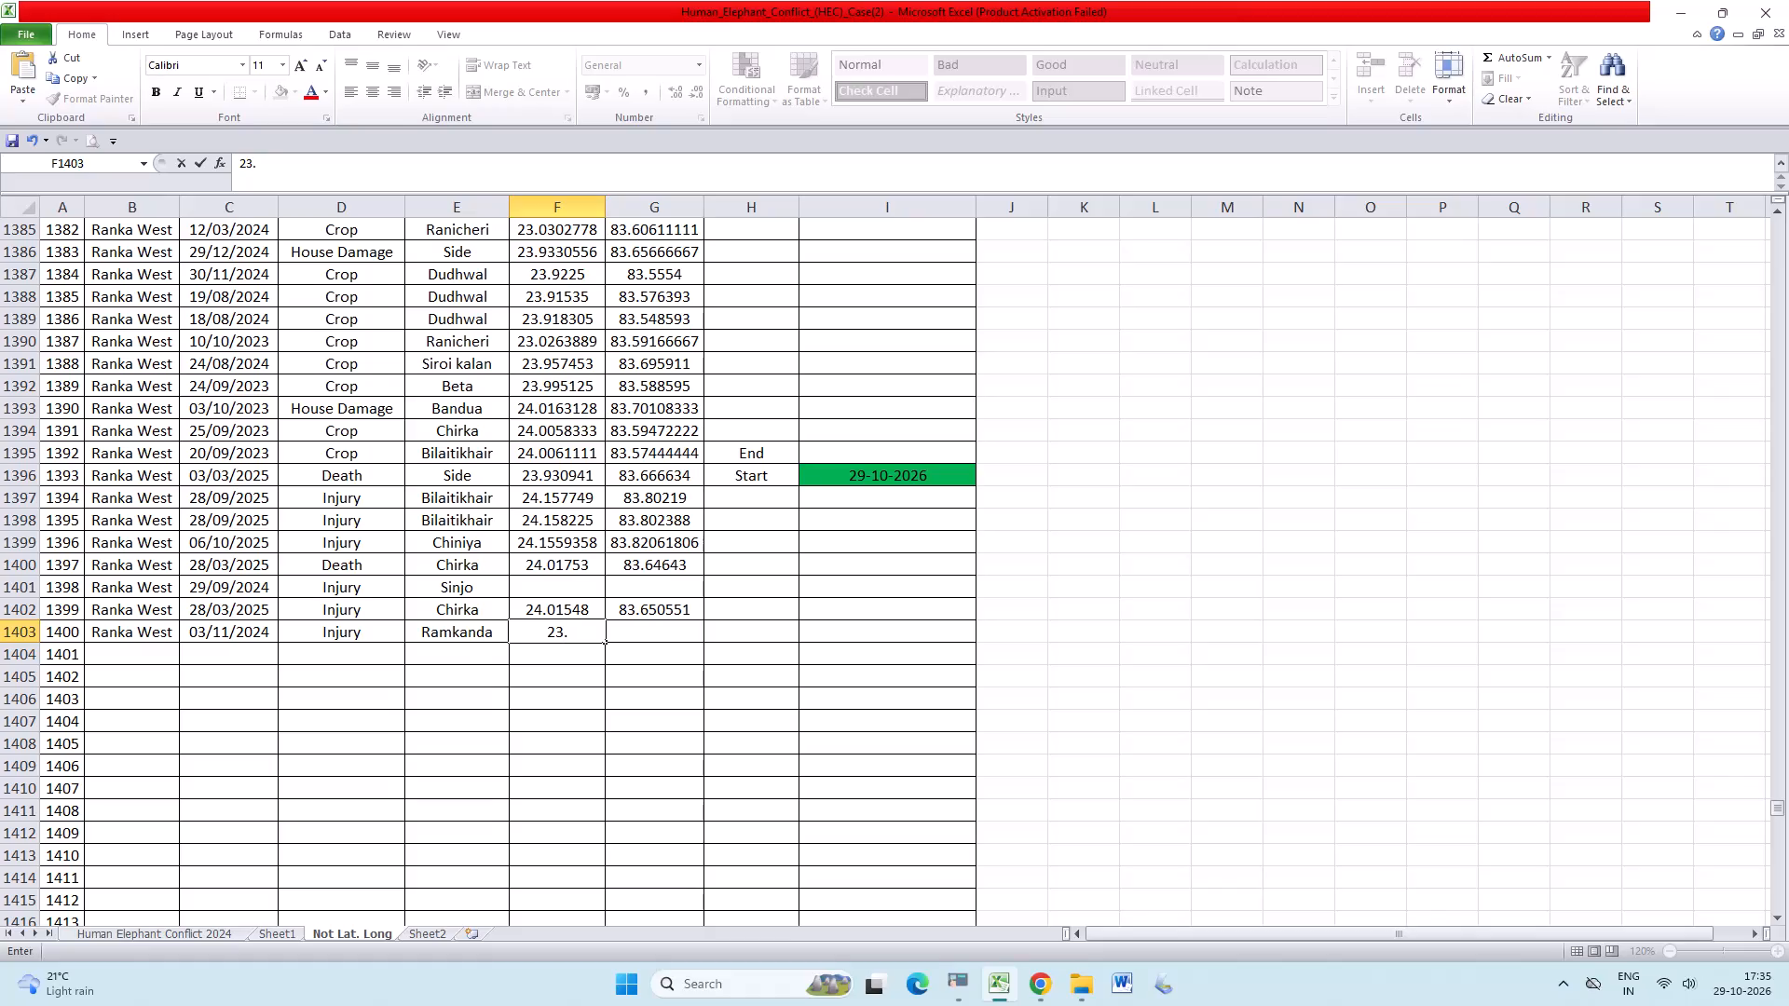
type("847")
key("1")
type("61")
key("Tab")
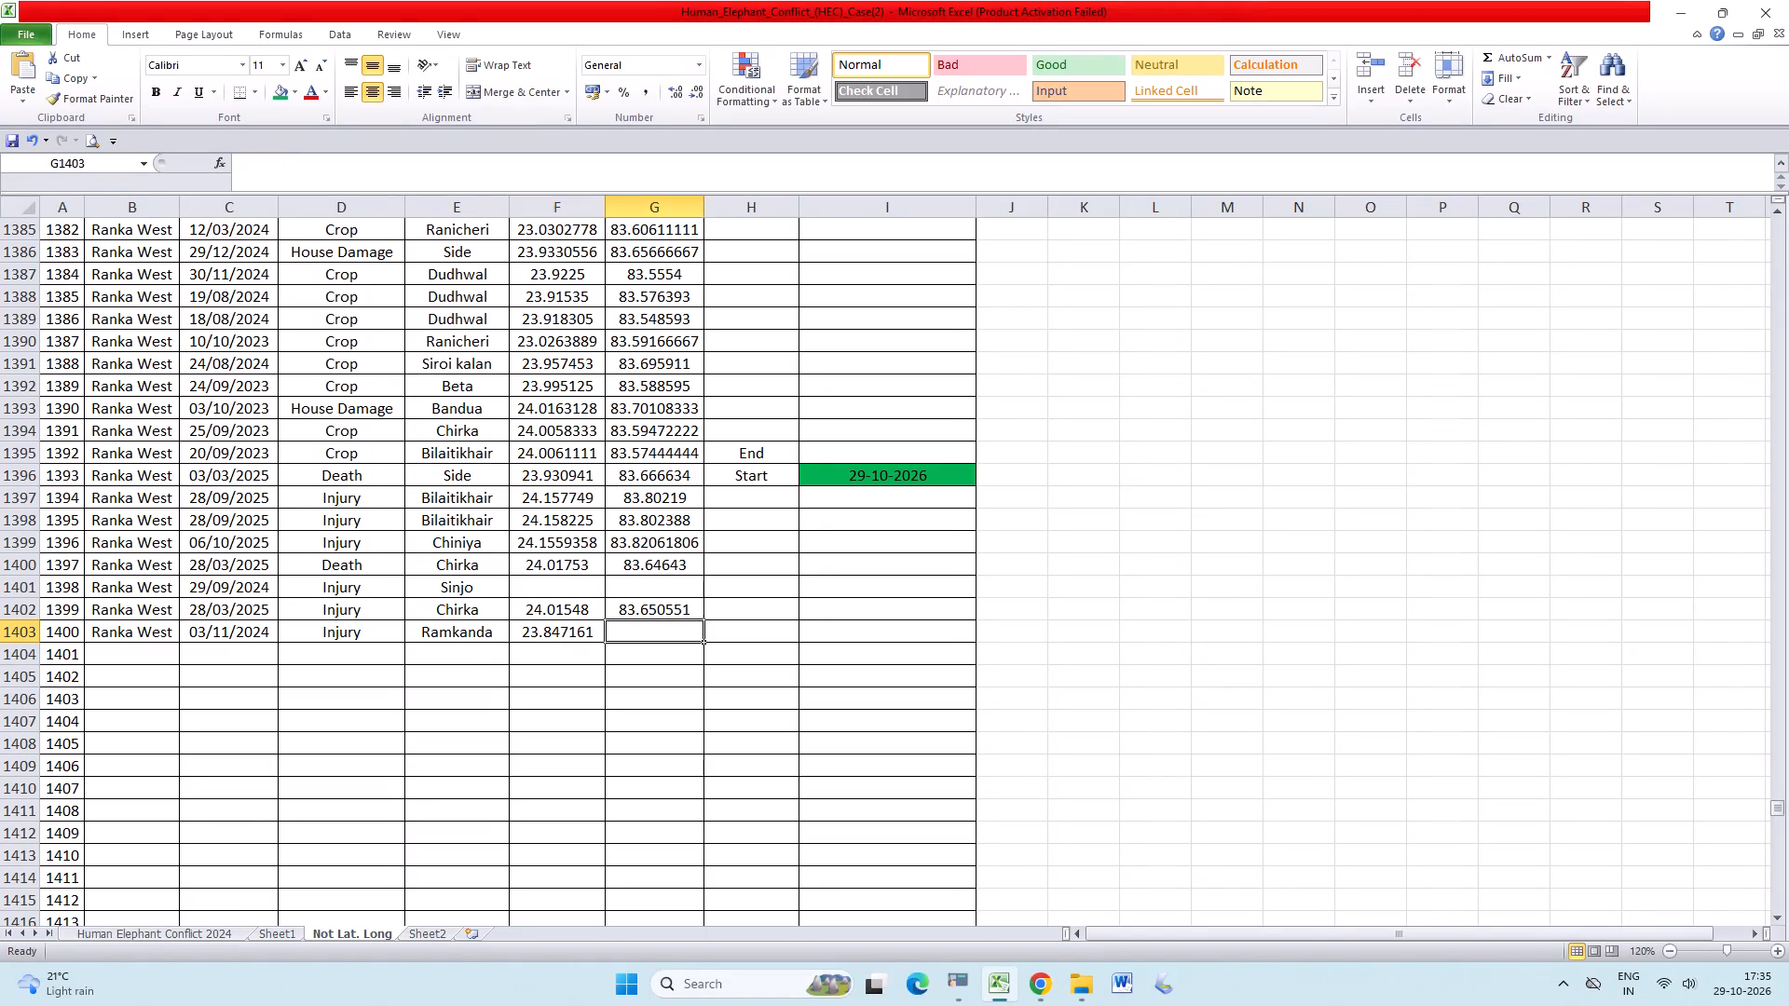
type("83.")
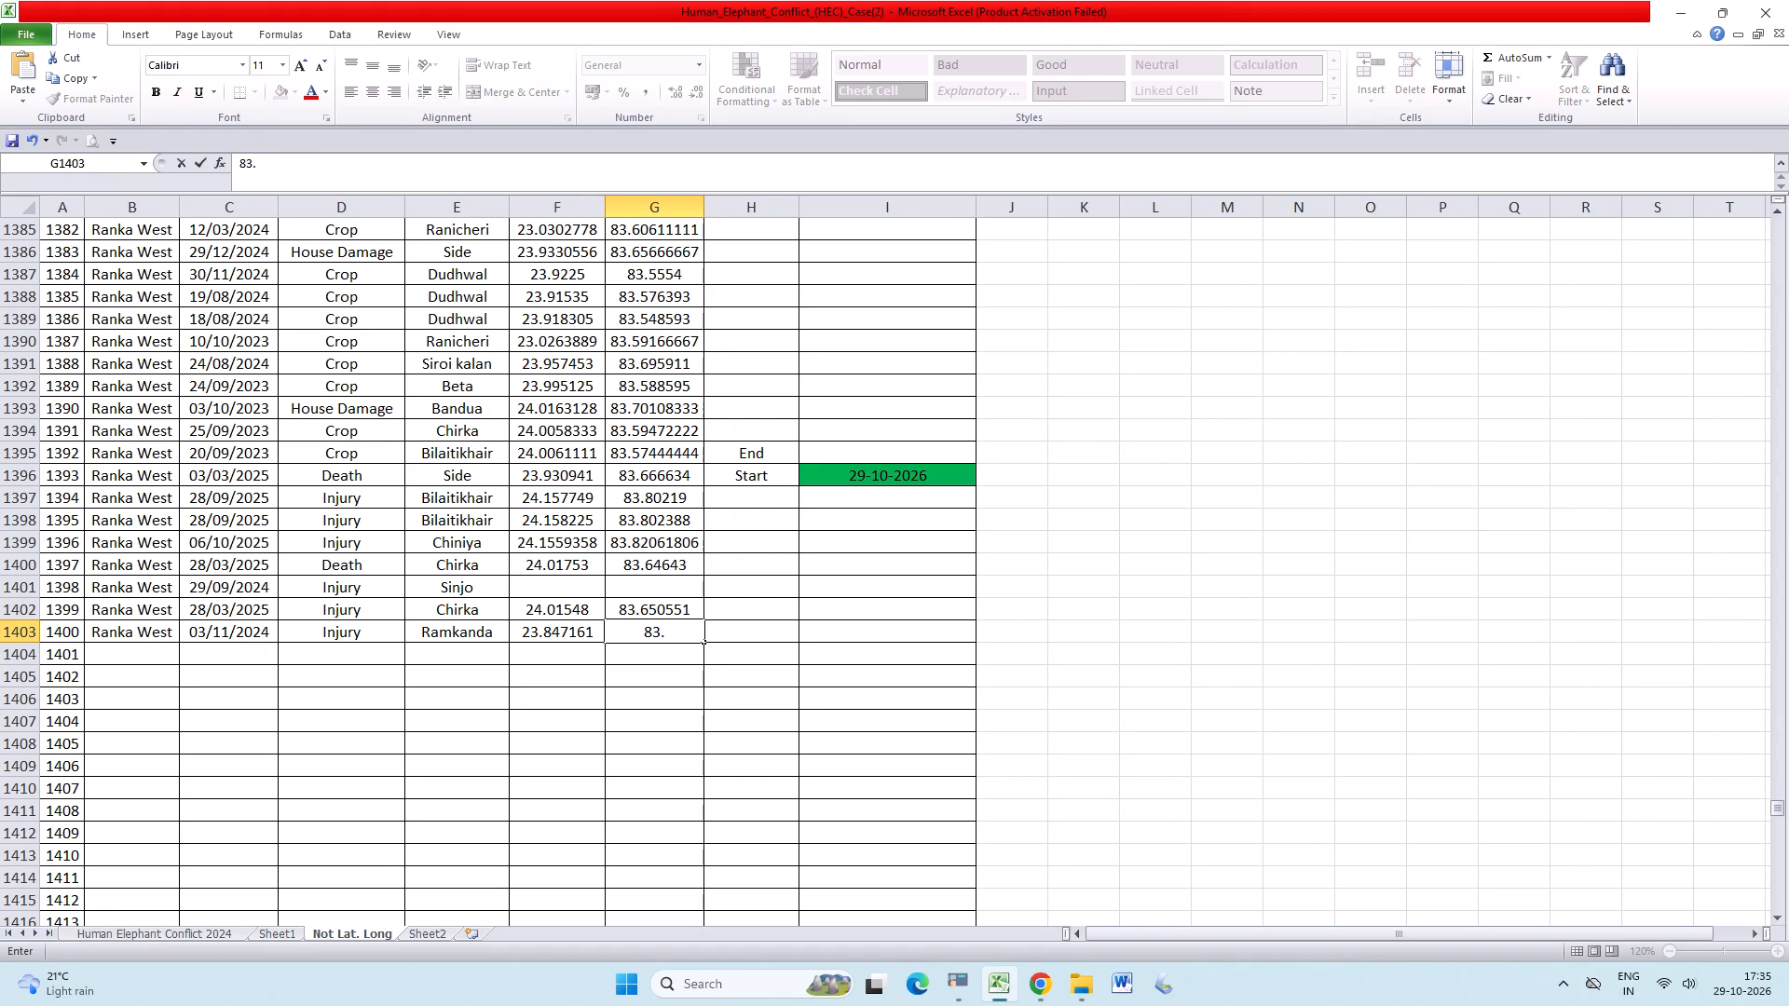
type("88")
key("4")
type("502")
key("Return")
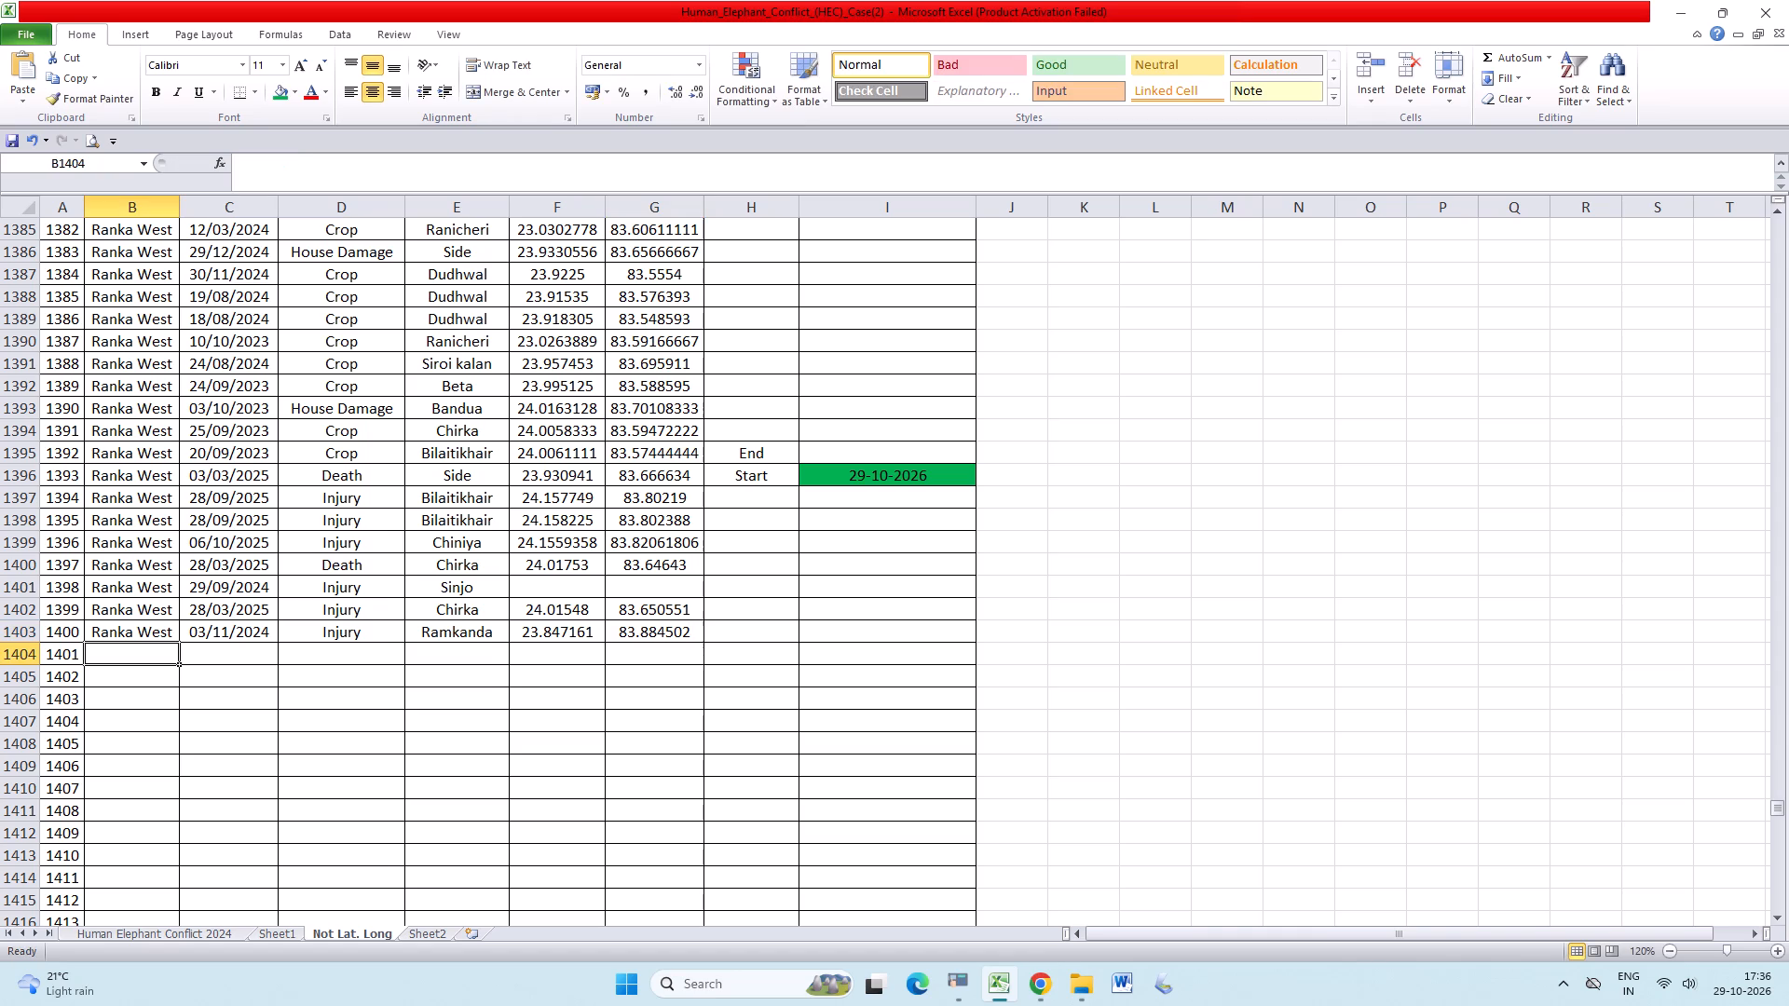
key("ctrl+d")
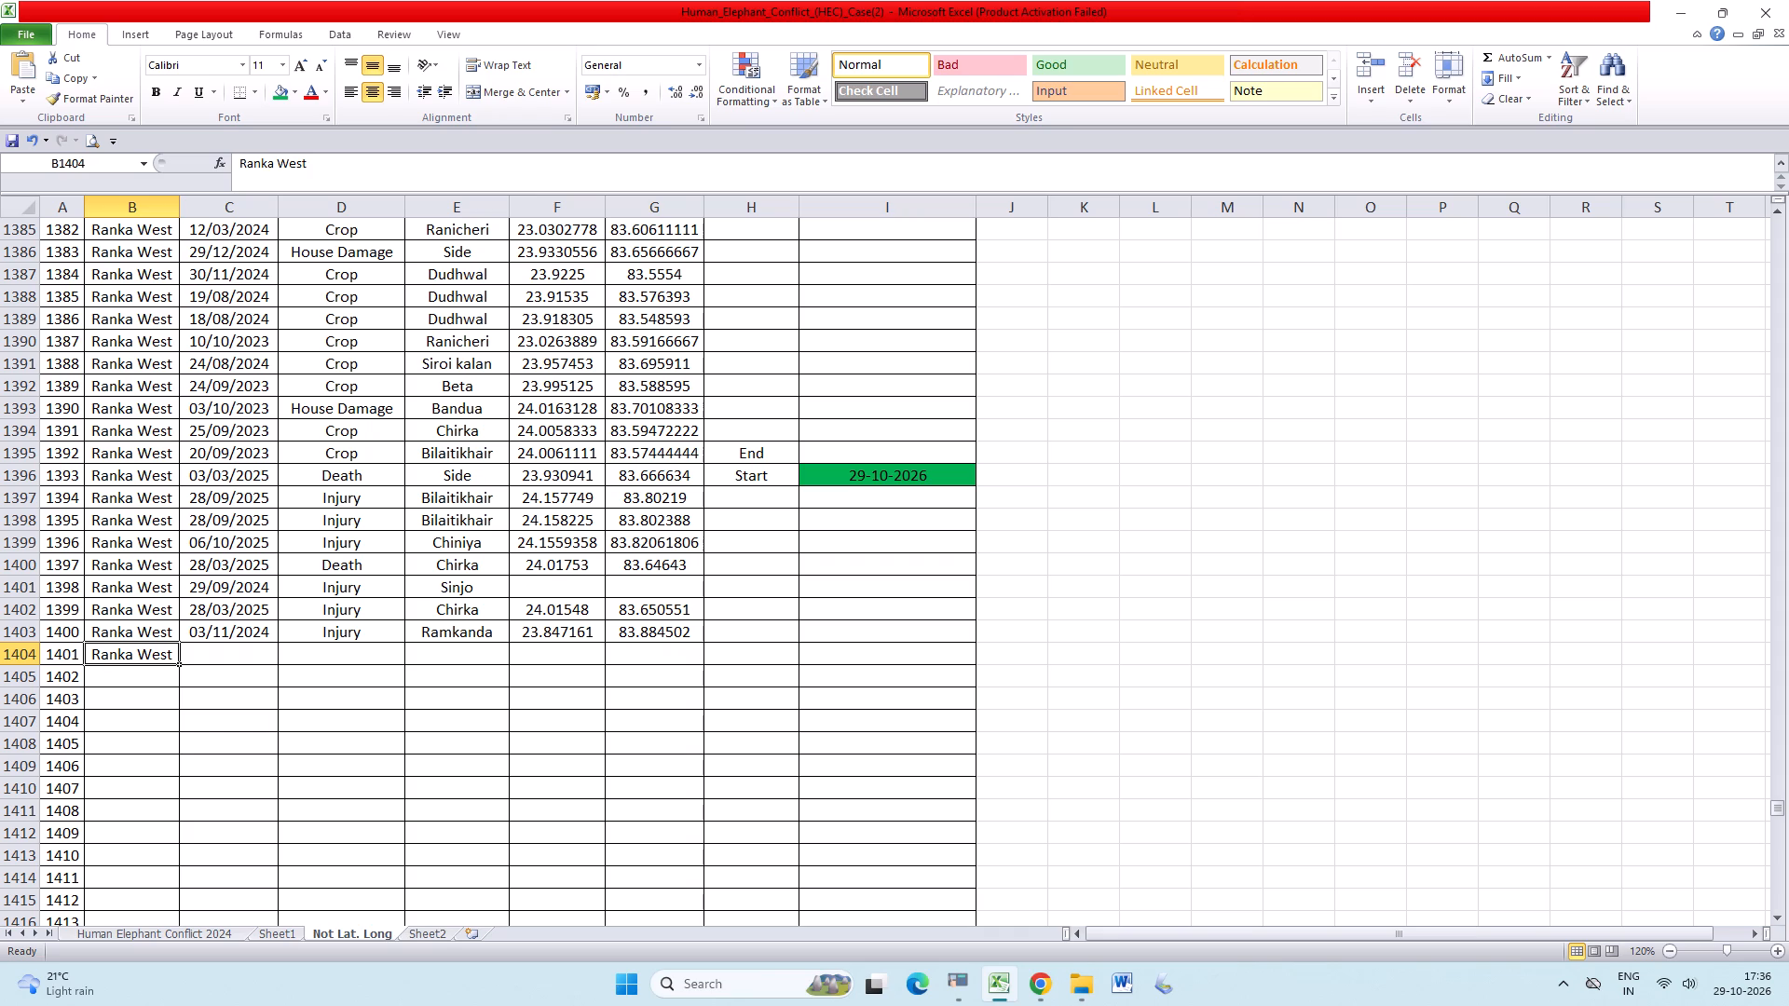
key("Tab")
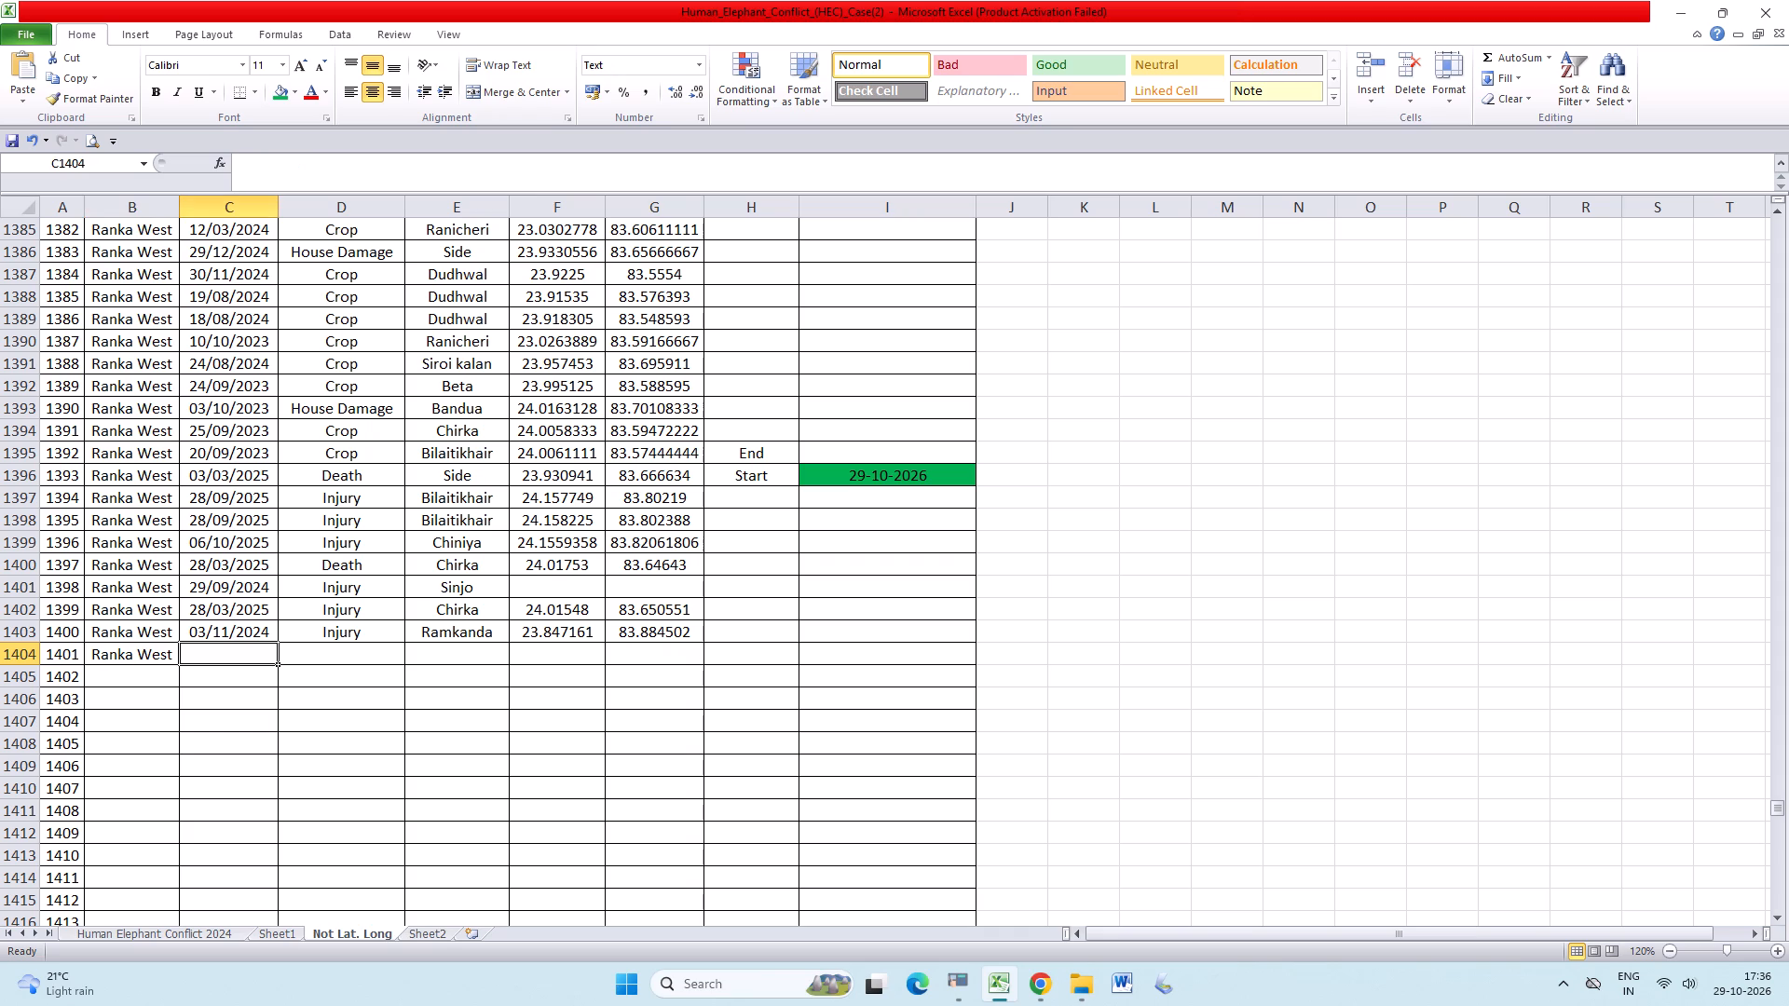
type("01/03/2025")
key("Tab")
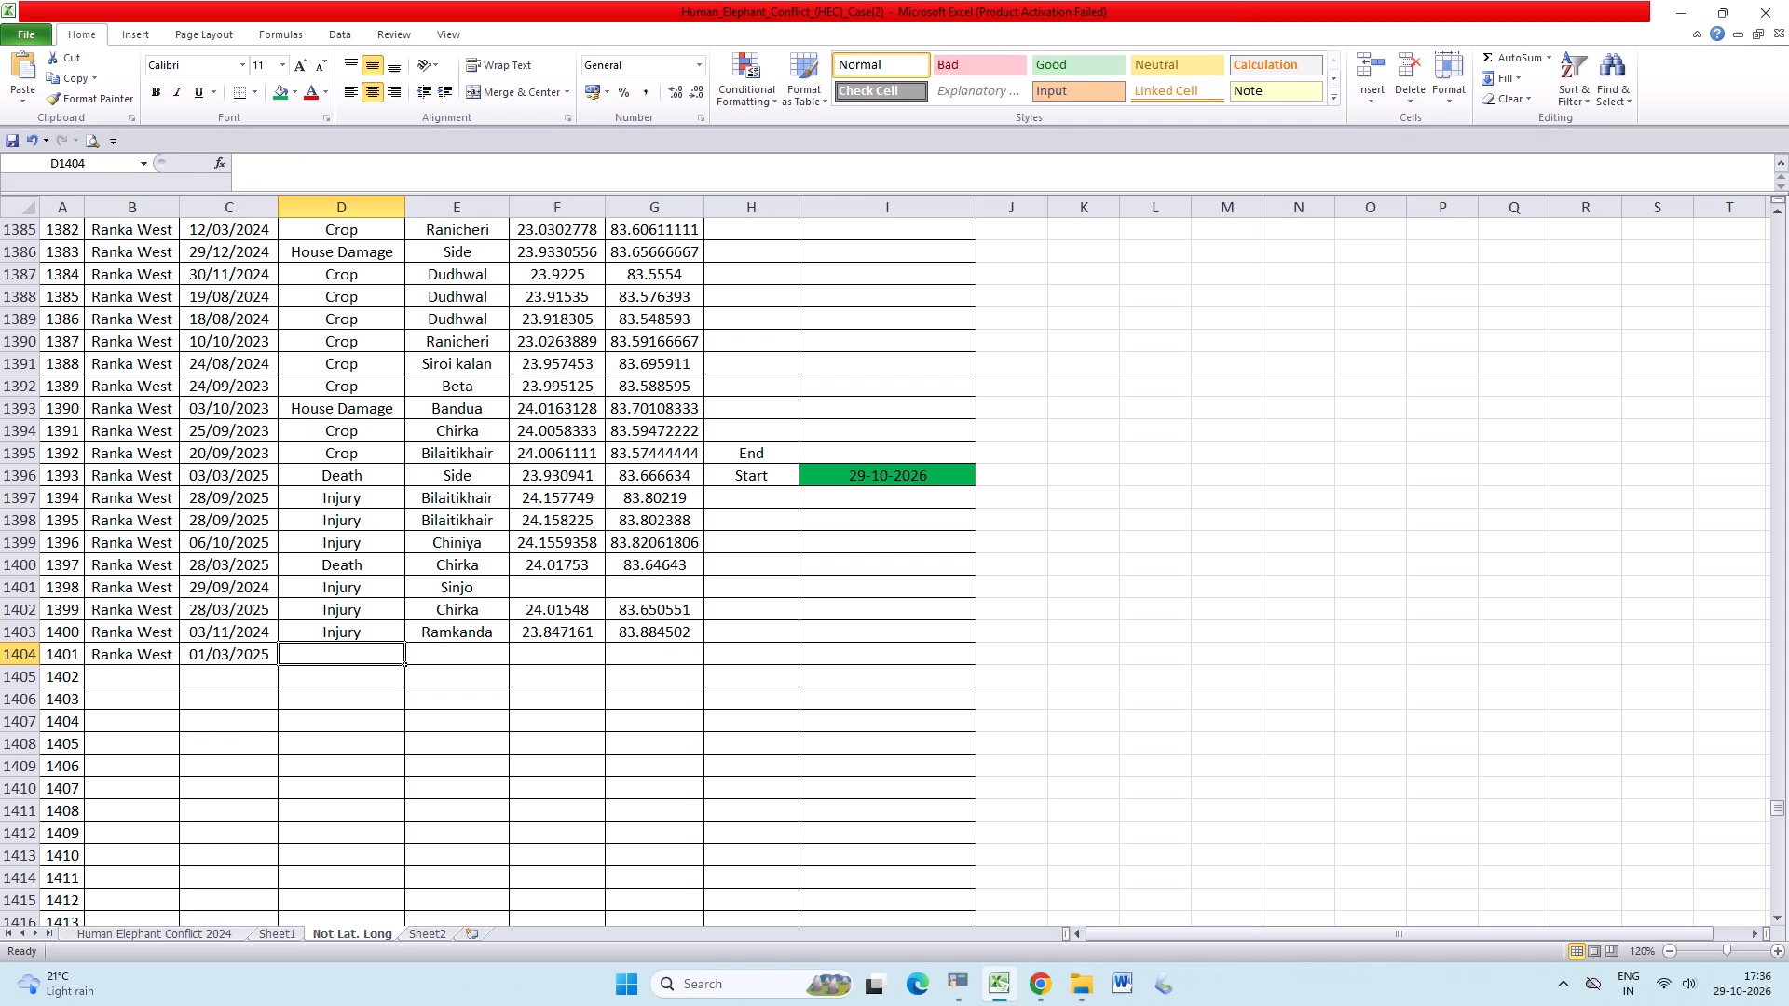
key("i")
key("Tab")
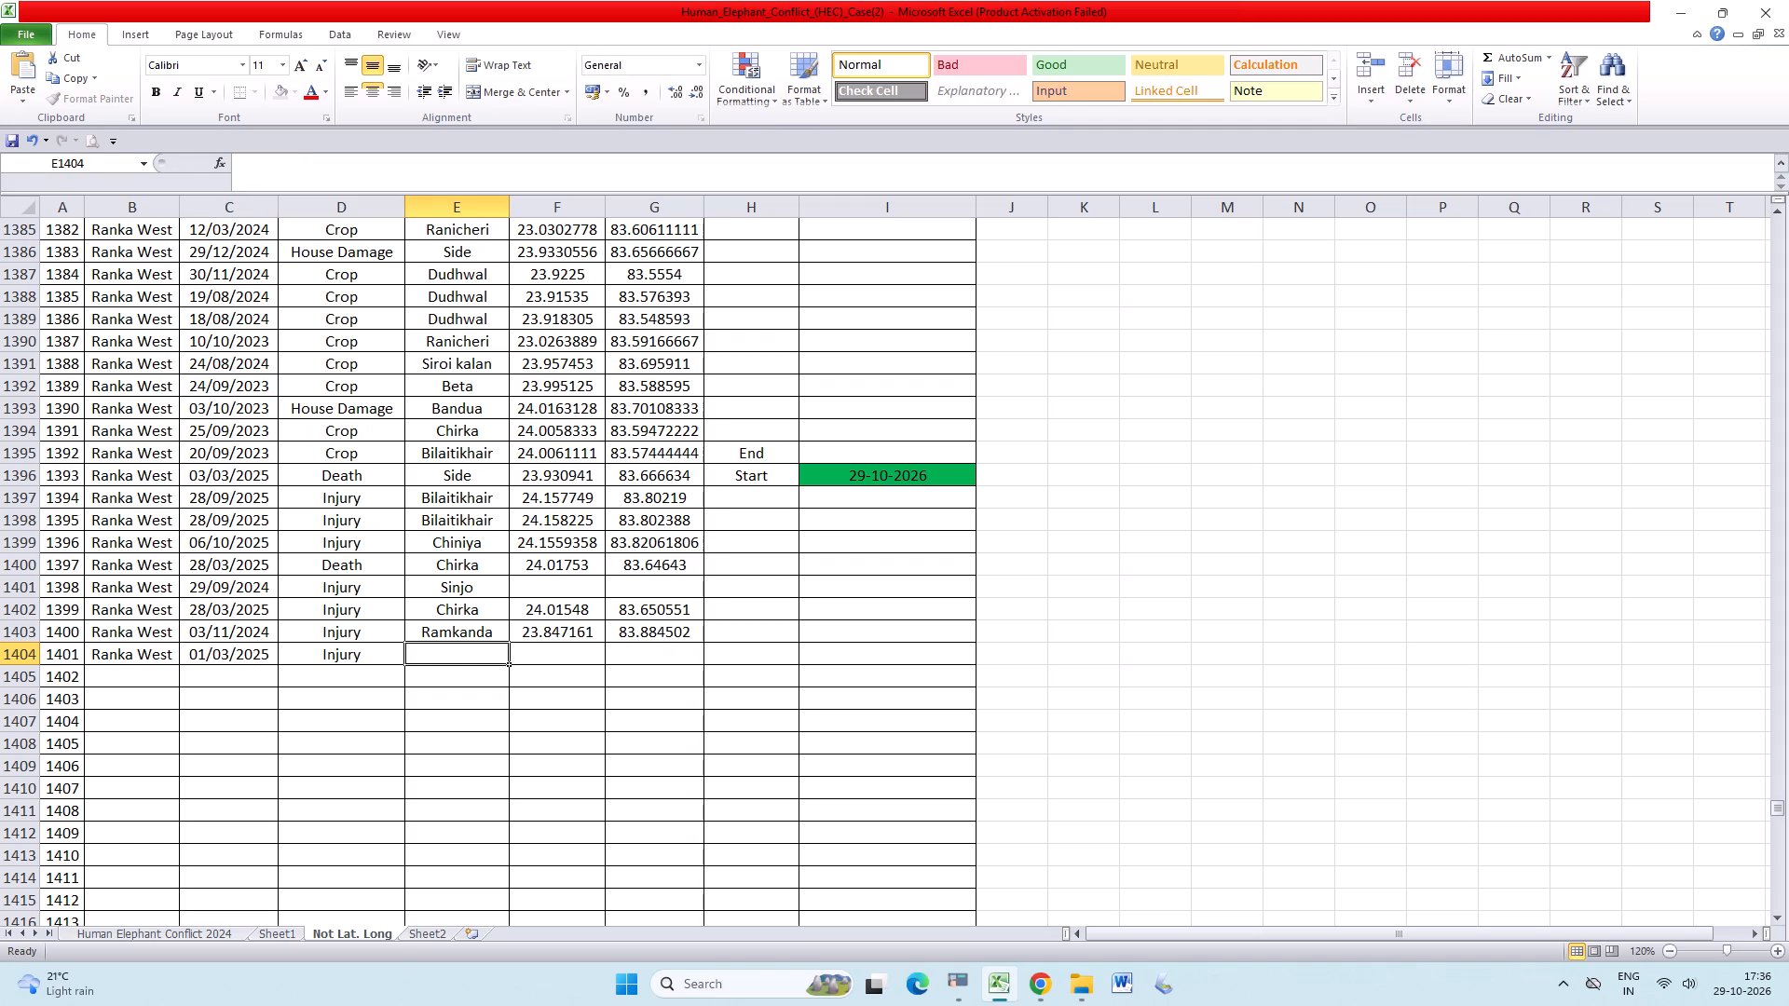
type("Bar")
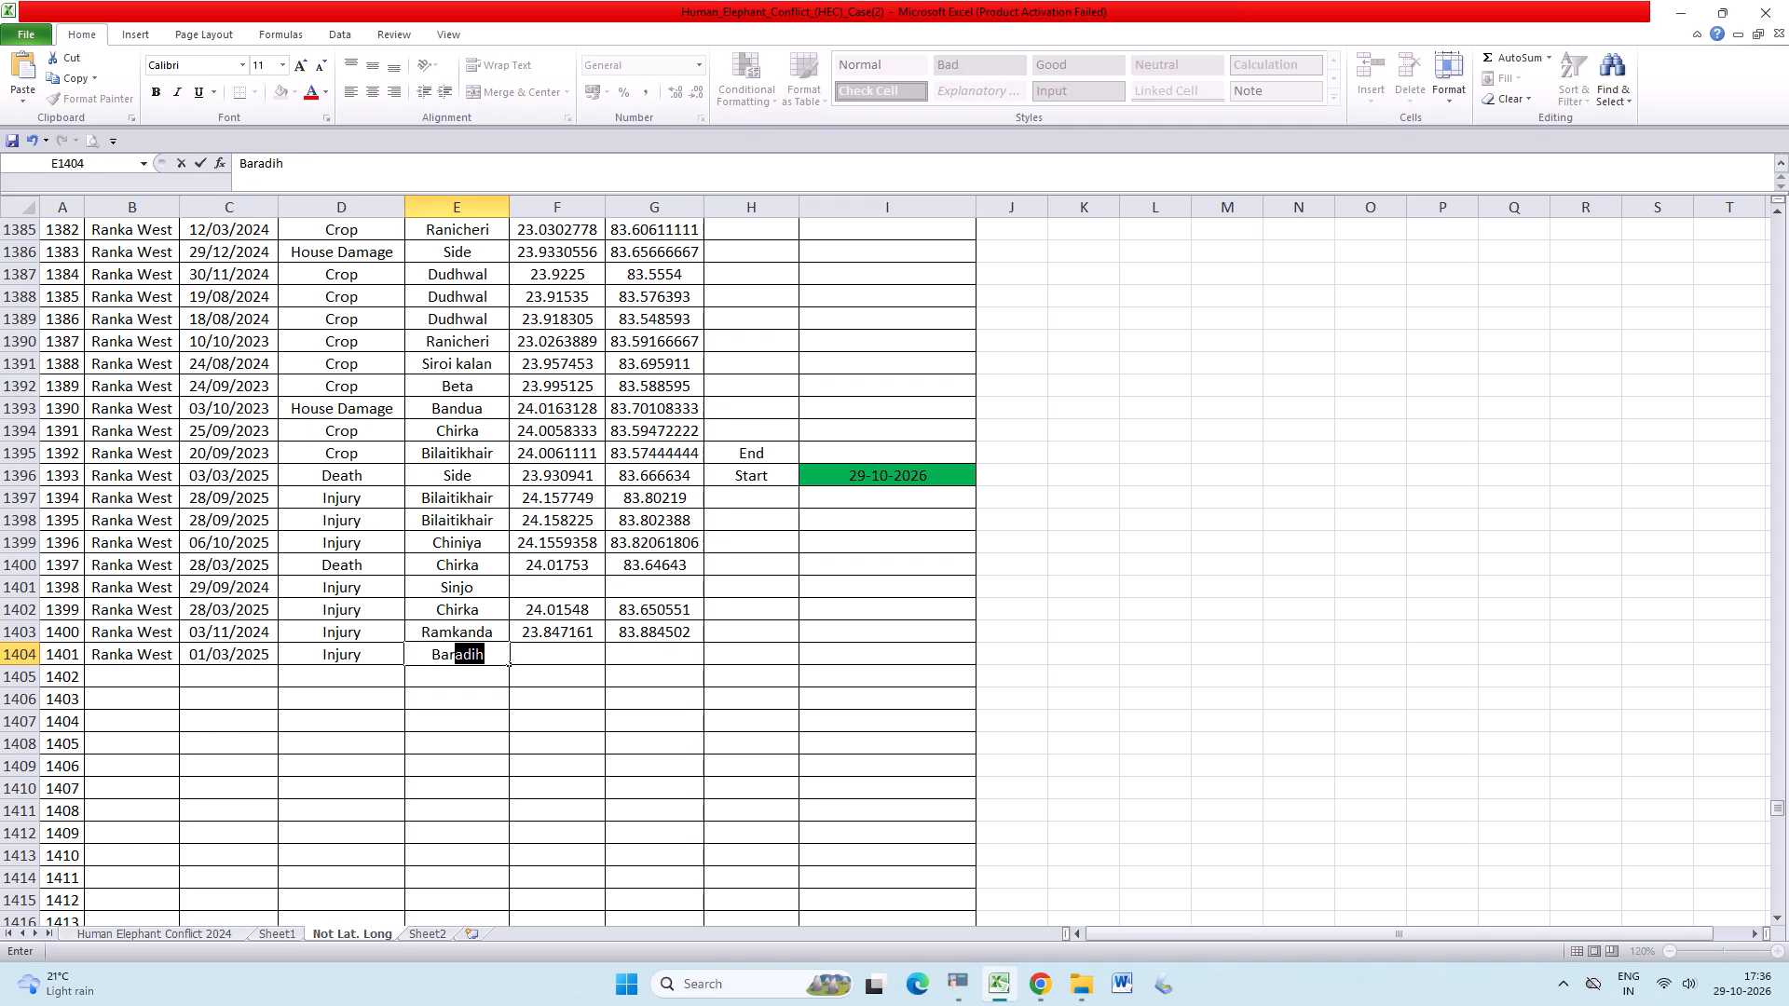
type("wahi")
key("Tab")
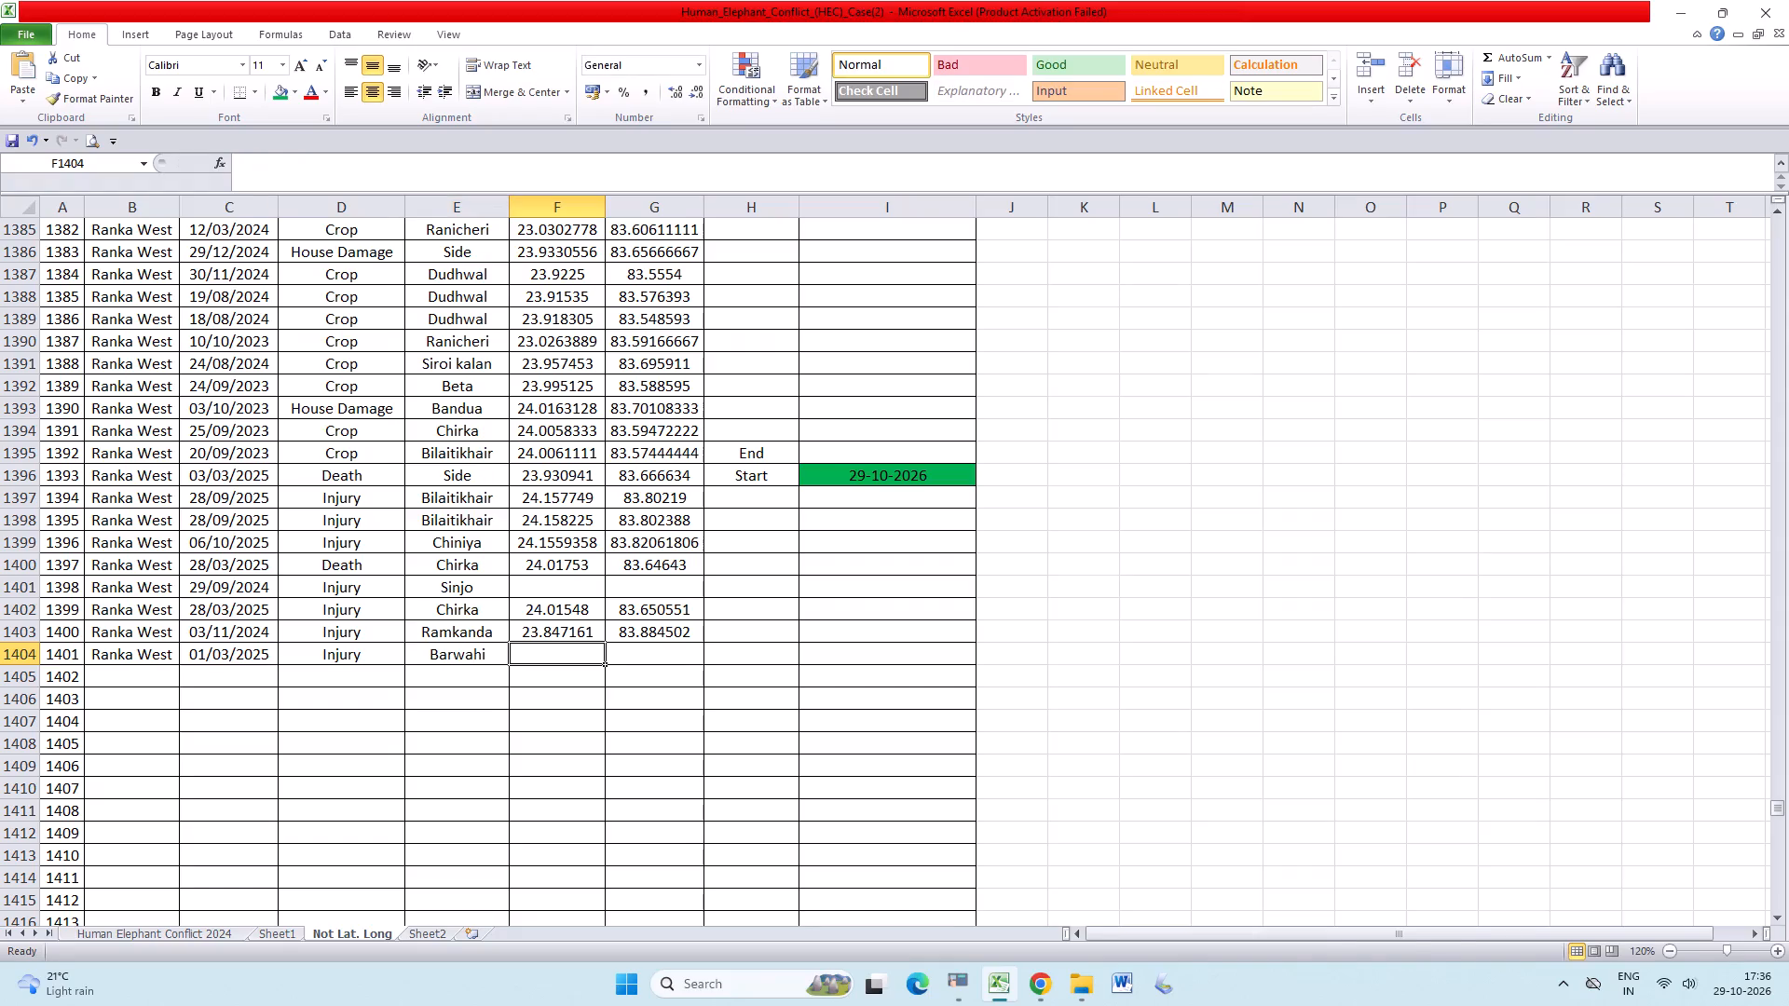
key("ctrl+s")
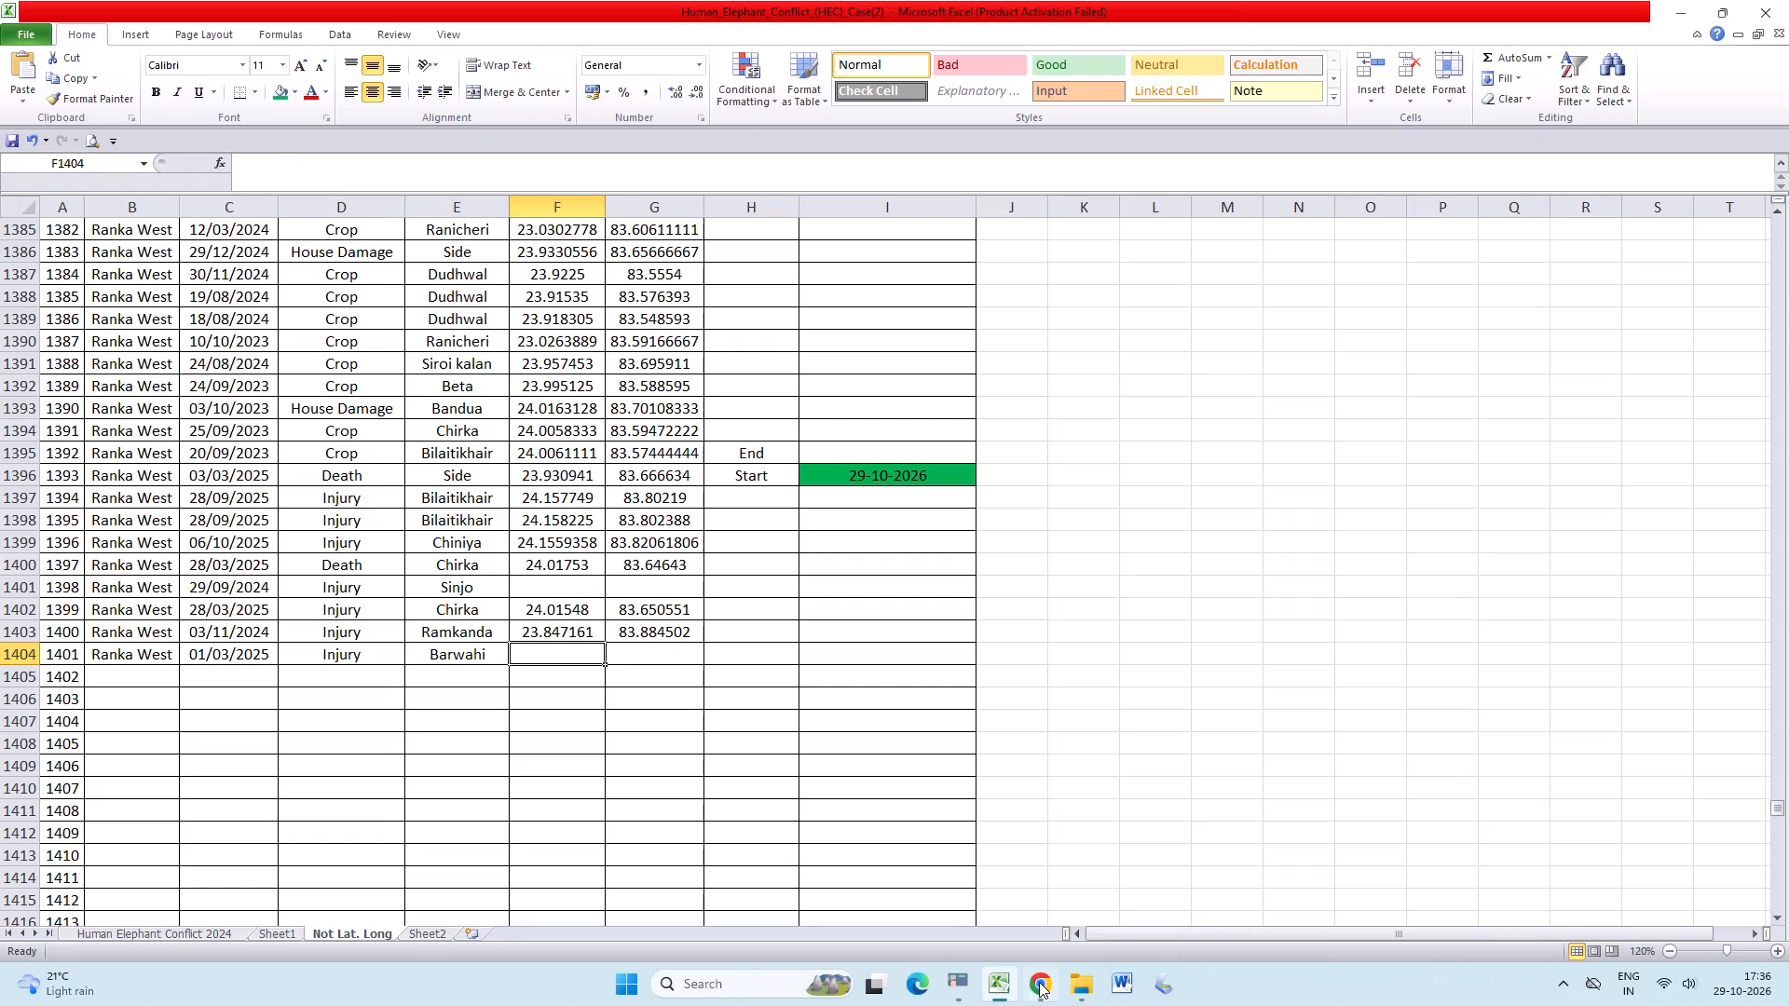
In Chrome's LatLong converter, convert latitude 23° 51' 57.044" and longitude 83° 42' 32.184" to decimal degrees.
left_click(1043, 981)
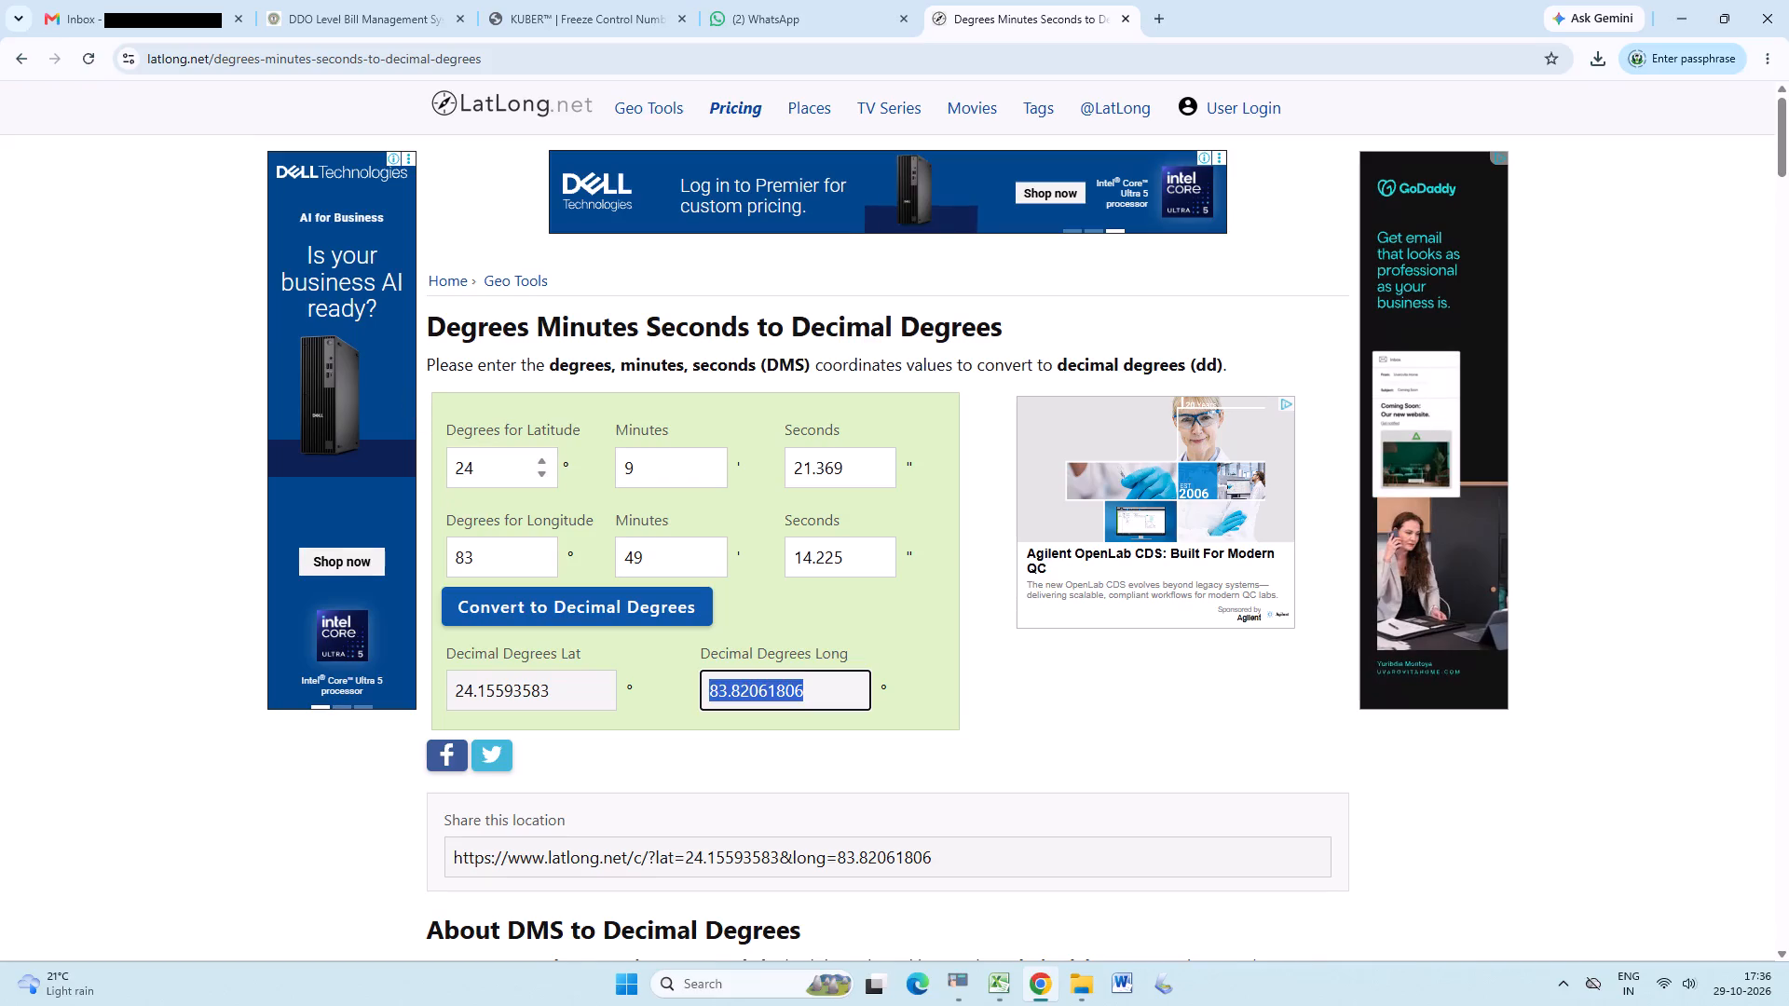
left_click(500, 472)
key("BackSpace")
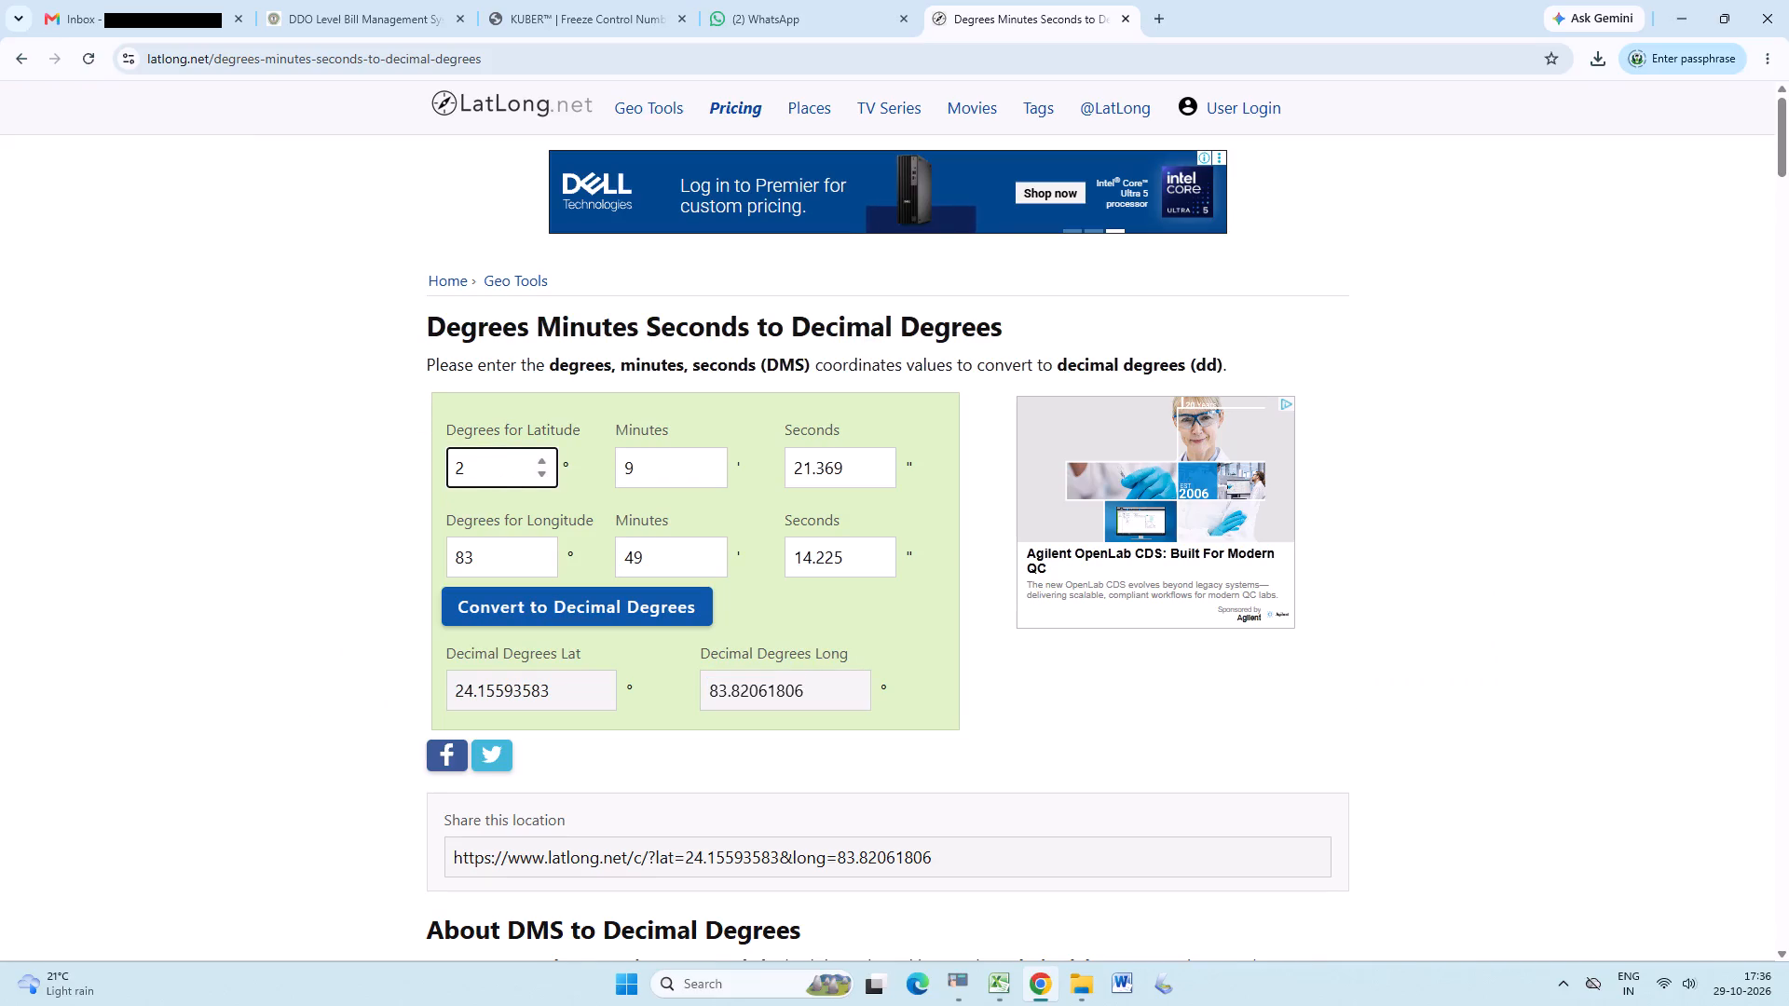
key("3")
key("Tab")
type("51")
key("Tab")
type("57.044")
key("Tab")
key("Tab")
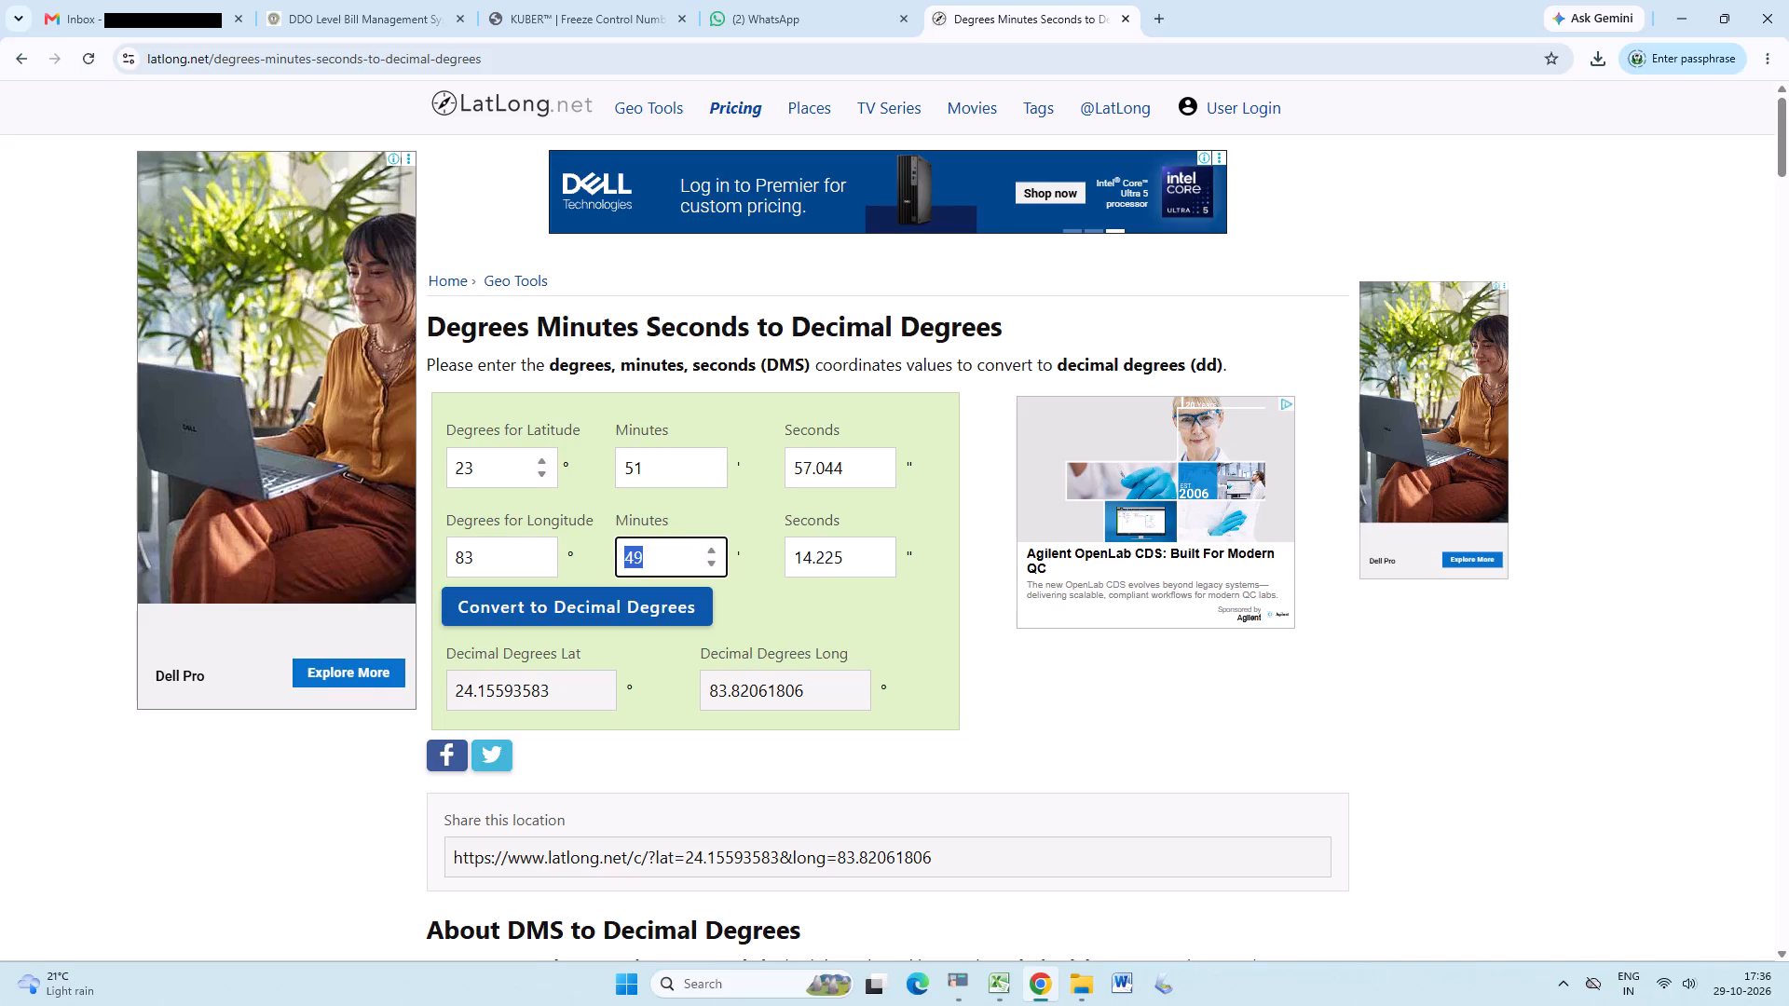
type("42")
key("Tab")
type("32.184")
key("Return")
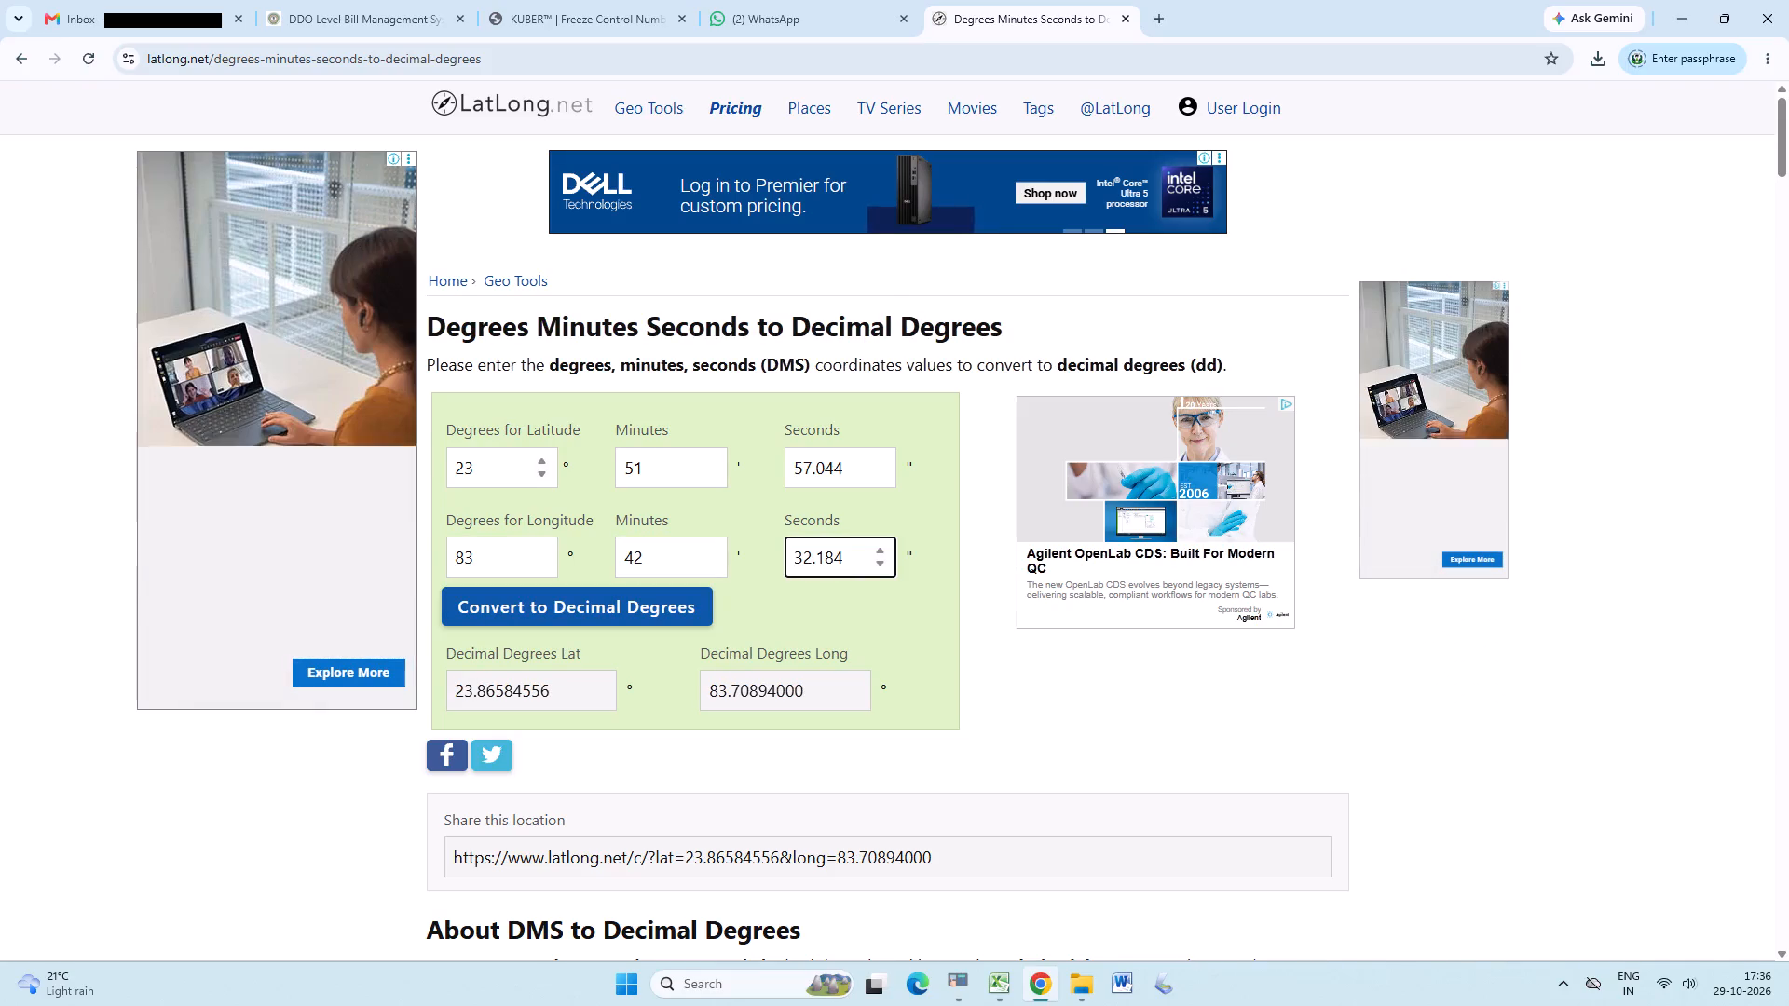
Copy the converted decimal latitude and longitude into record 1401's coordinate cells in the Excel sheet.
left_click_drag(590, 700, 423, 697)
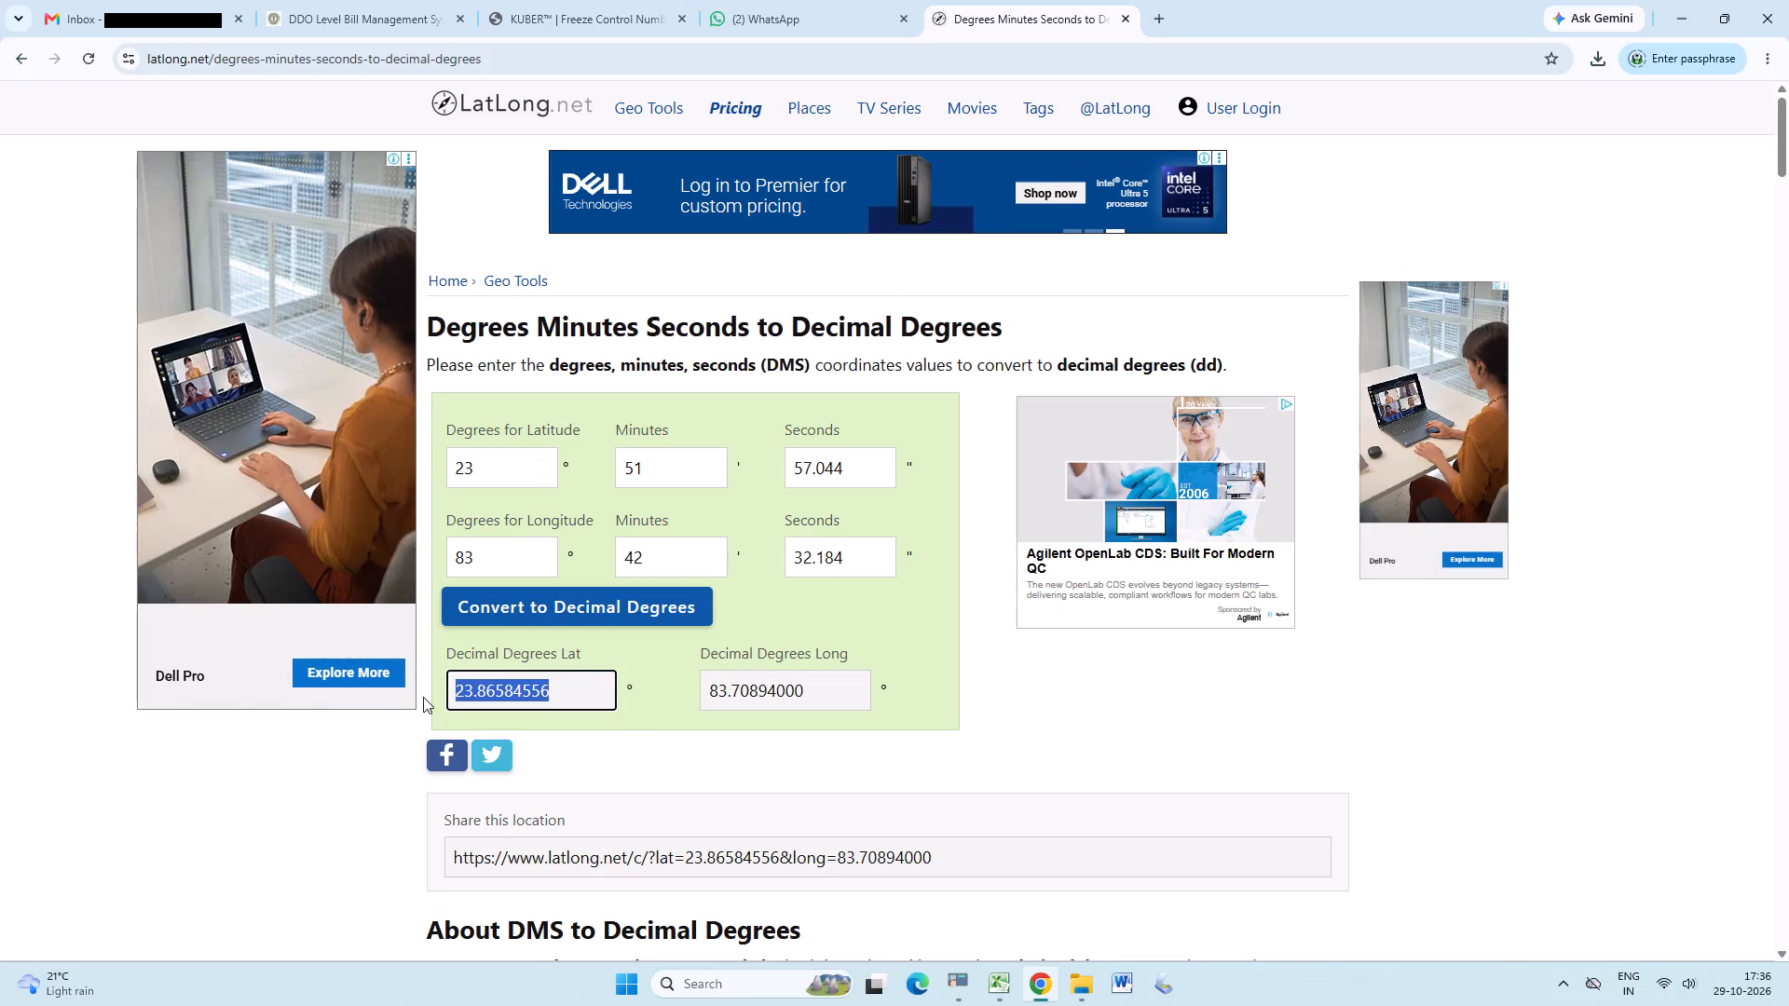
key("ctrl+c")
left_click(1010, 980)
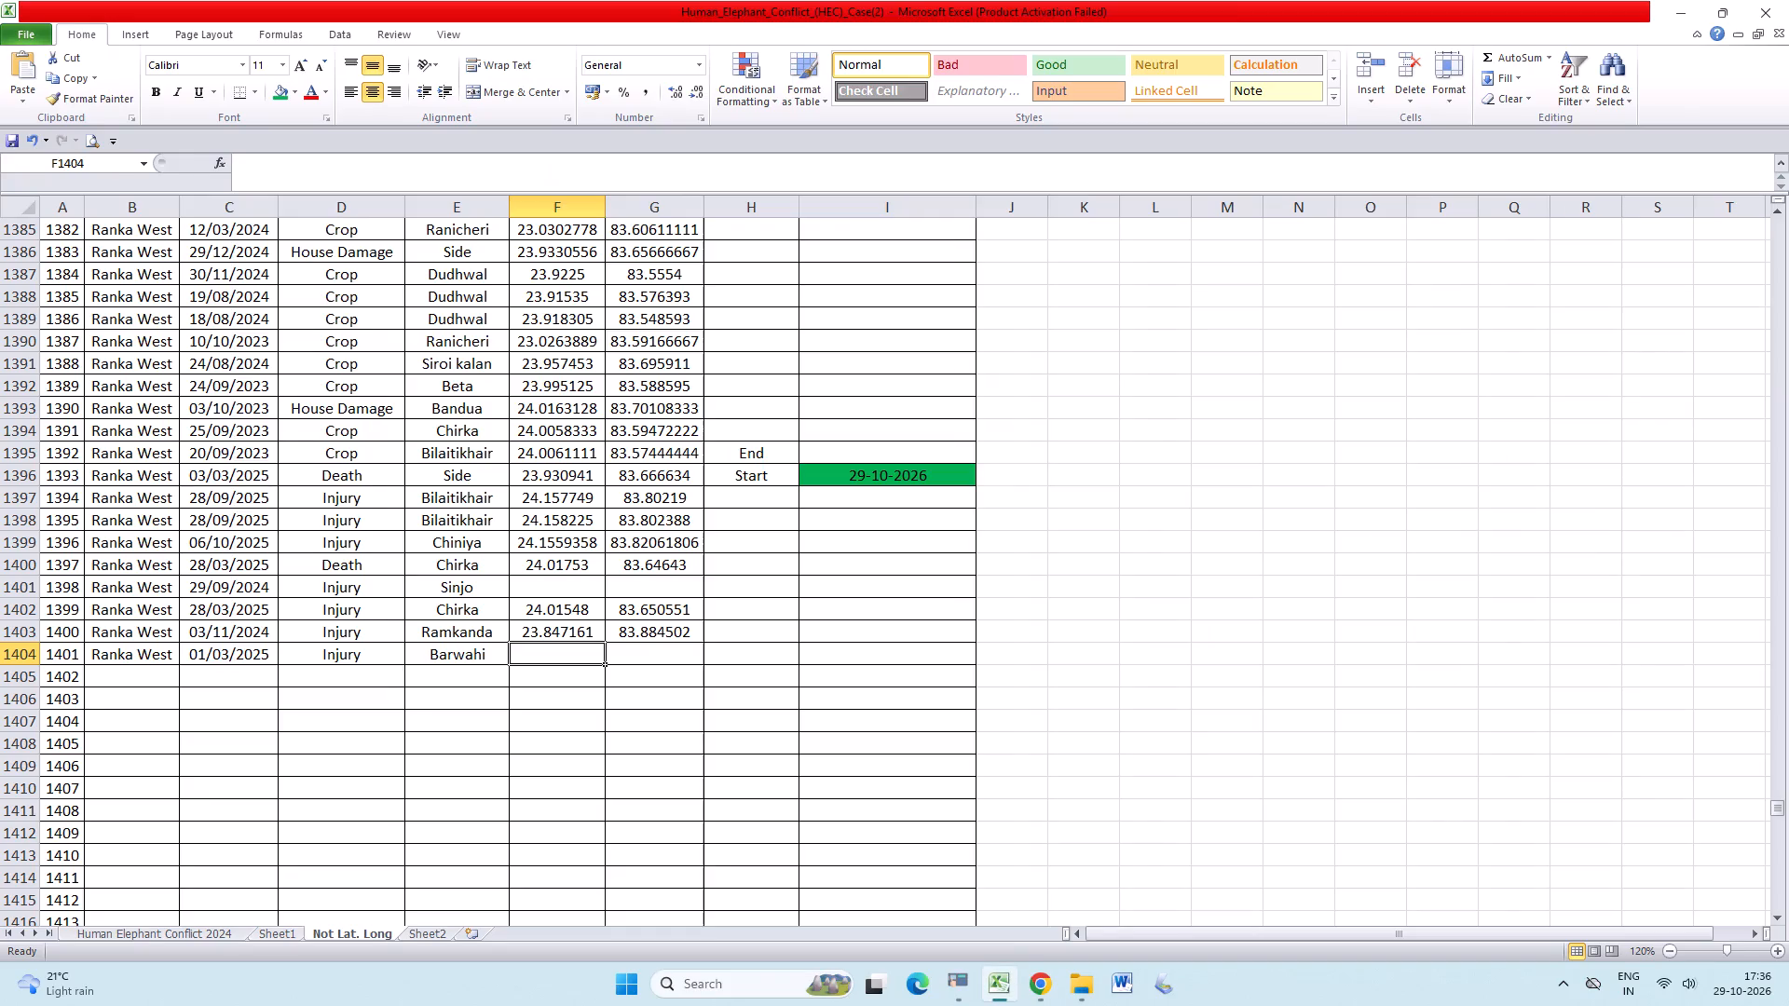
key("ctrl+v")
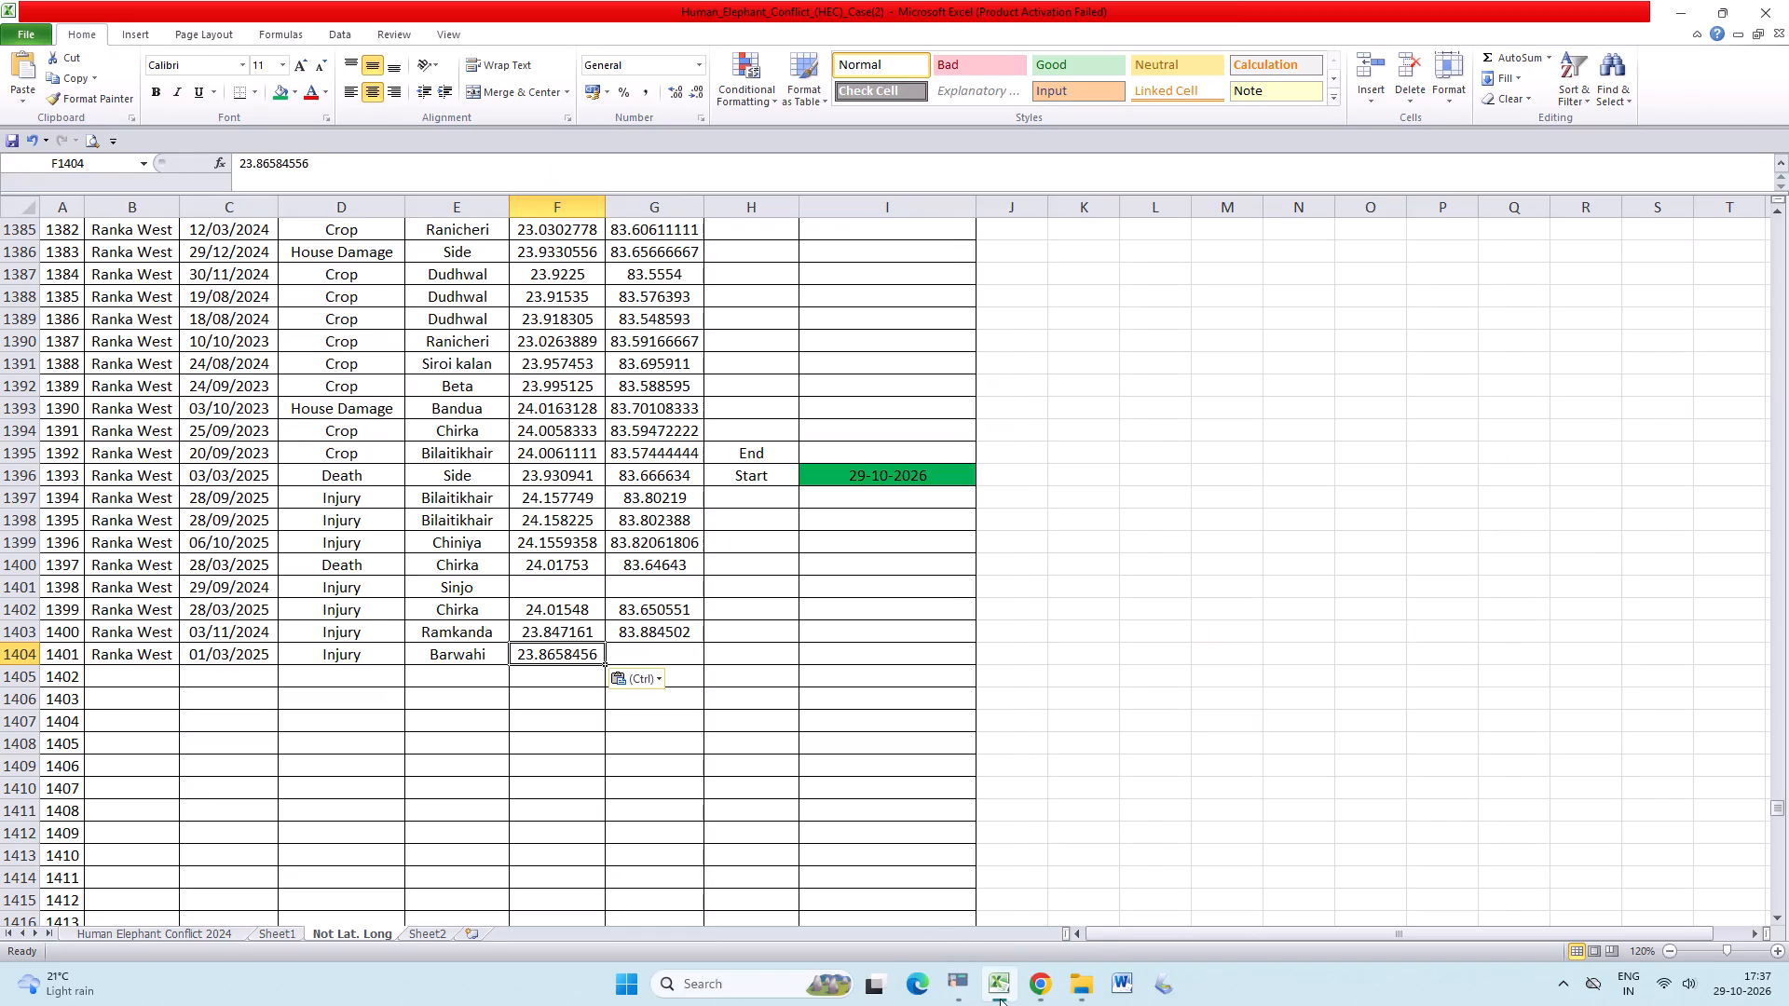
left_click(994, 996)
left_click_drag(816, 693, 624, 678)
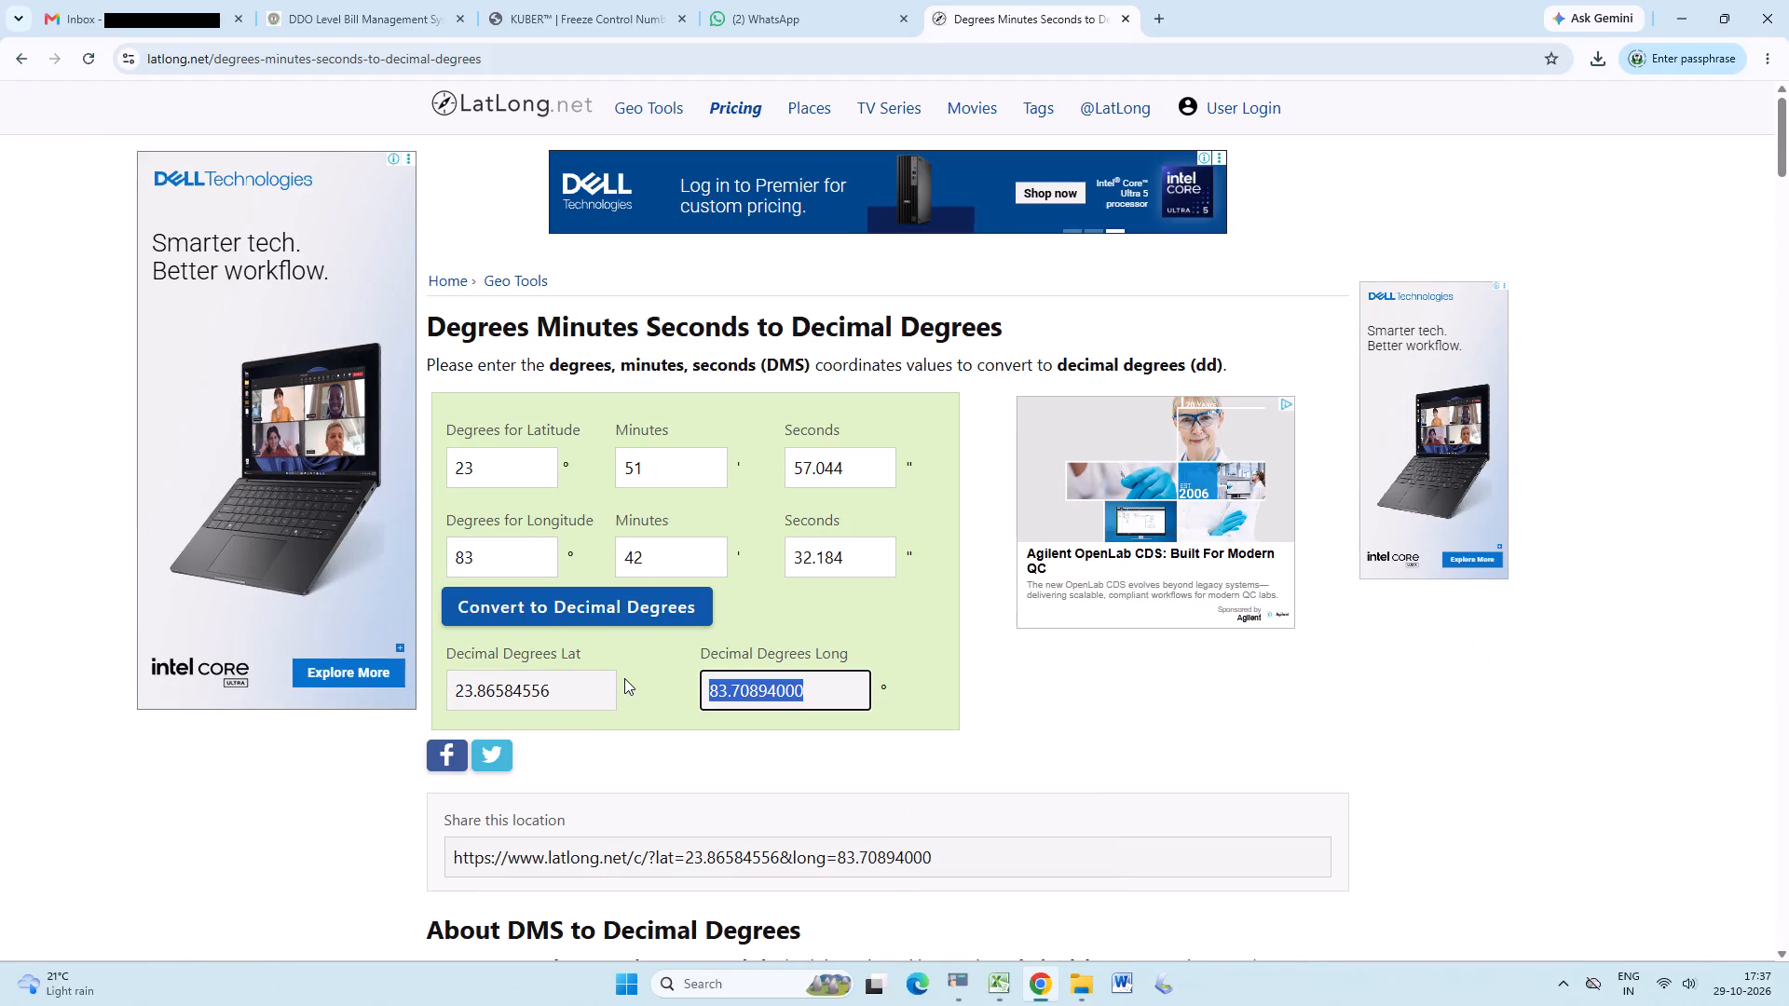
key("ctrl+c")
left_click(991, 999)
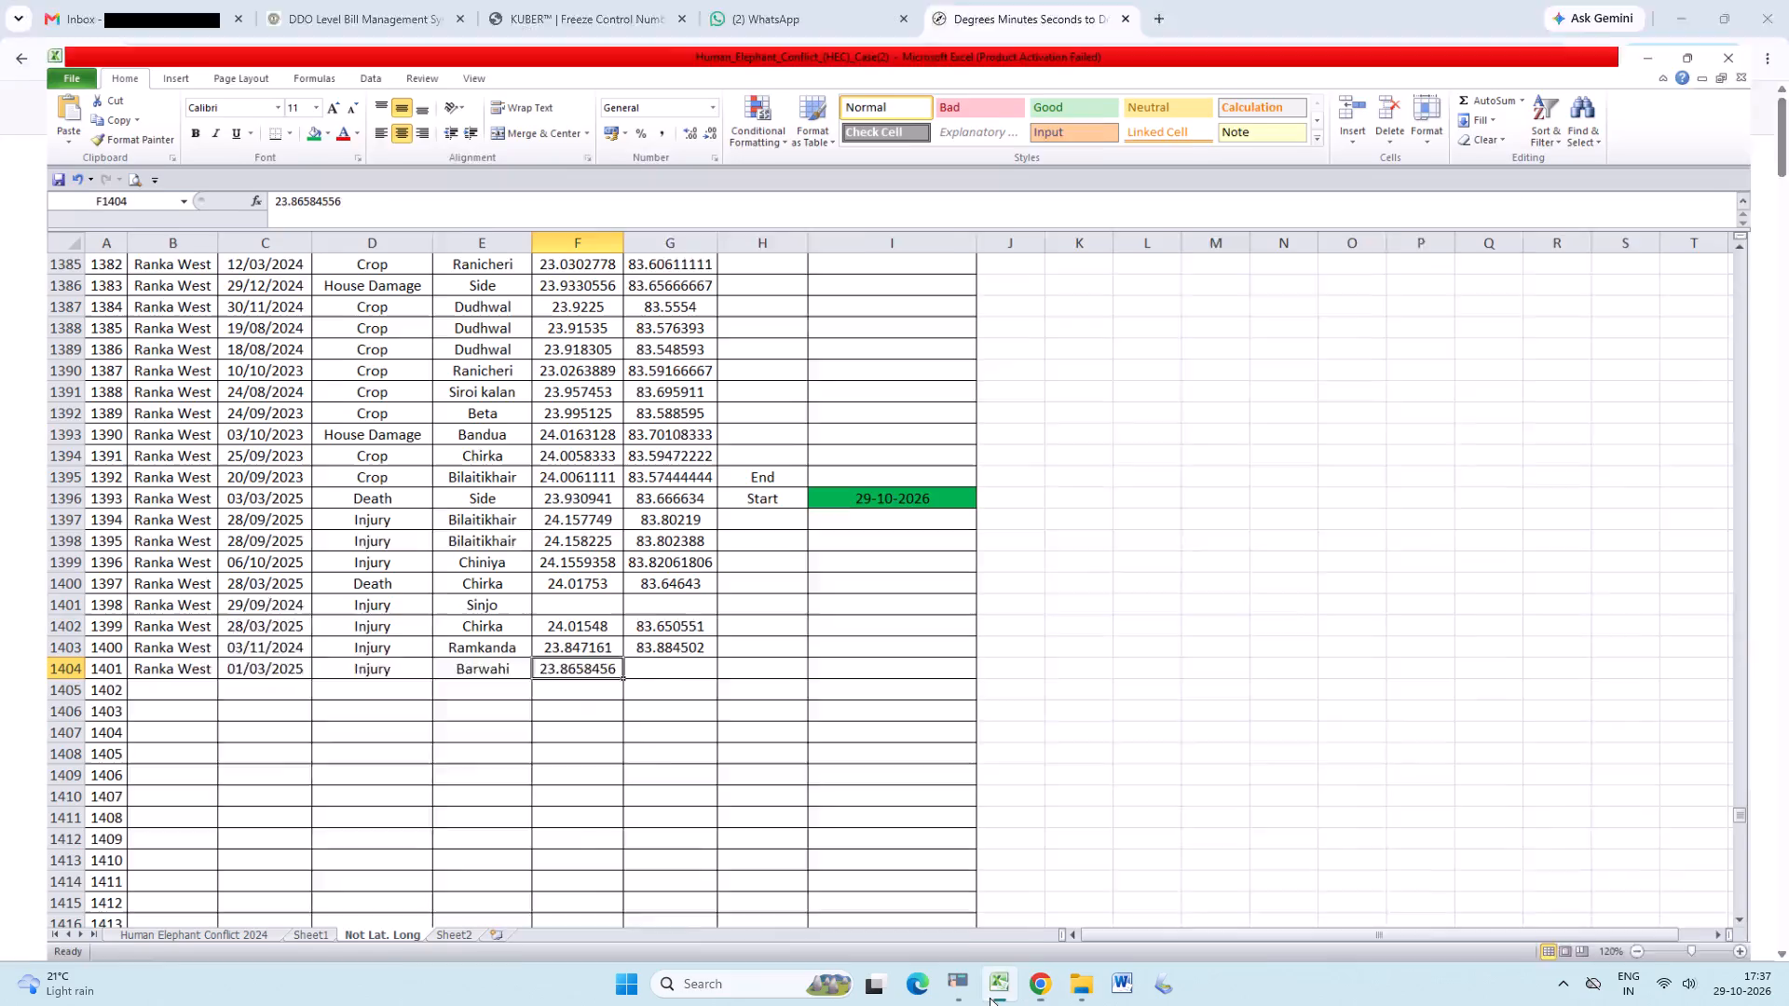
left_click(682, 659)
key("ctrl+v")
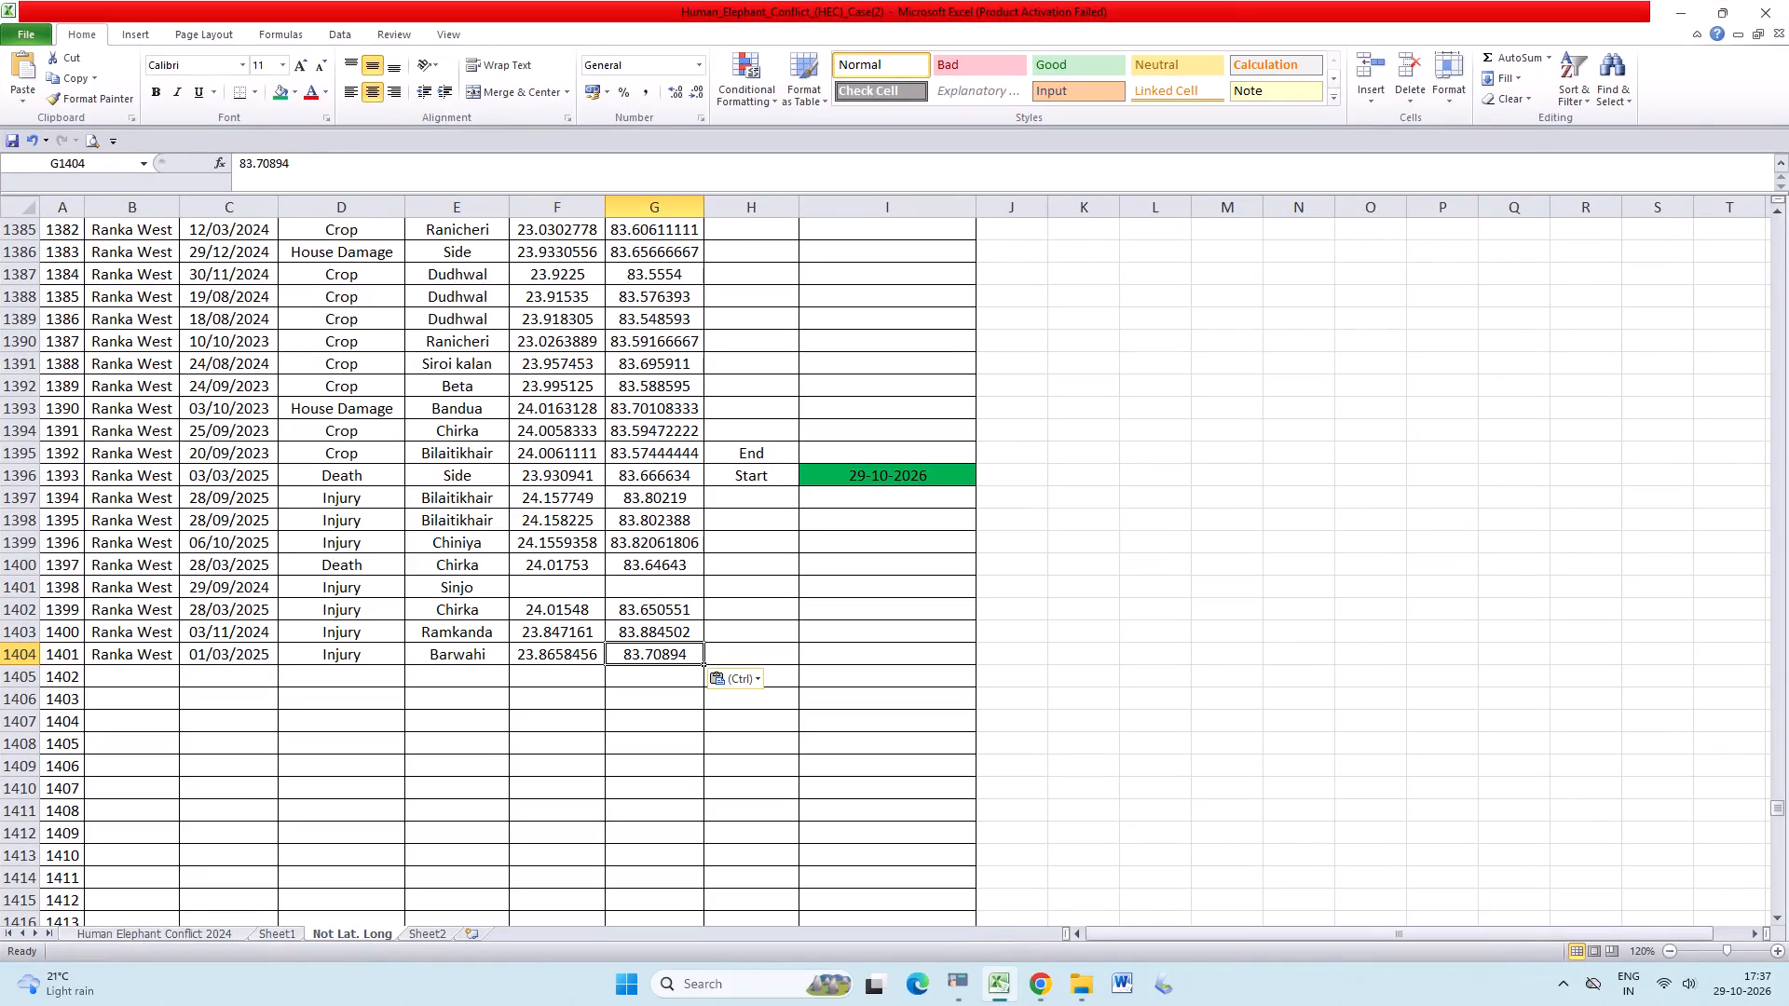
Start record 1402 by filling its division cell with Ranka West from the row above.
left_click(164, 671)
key("ctrl+d")
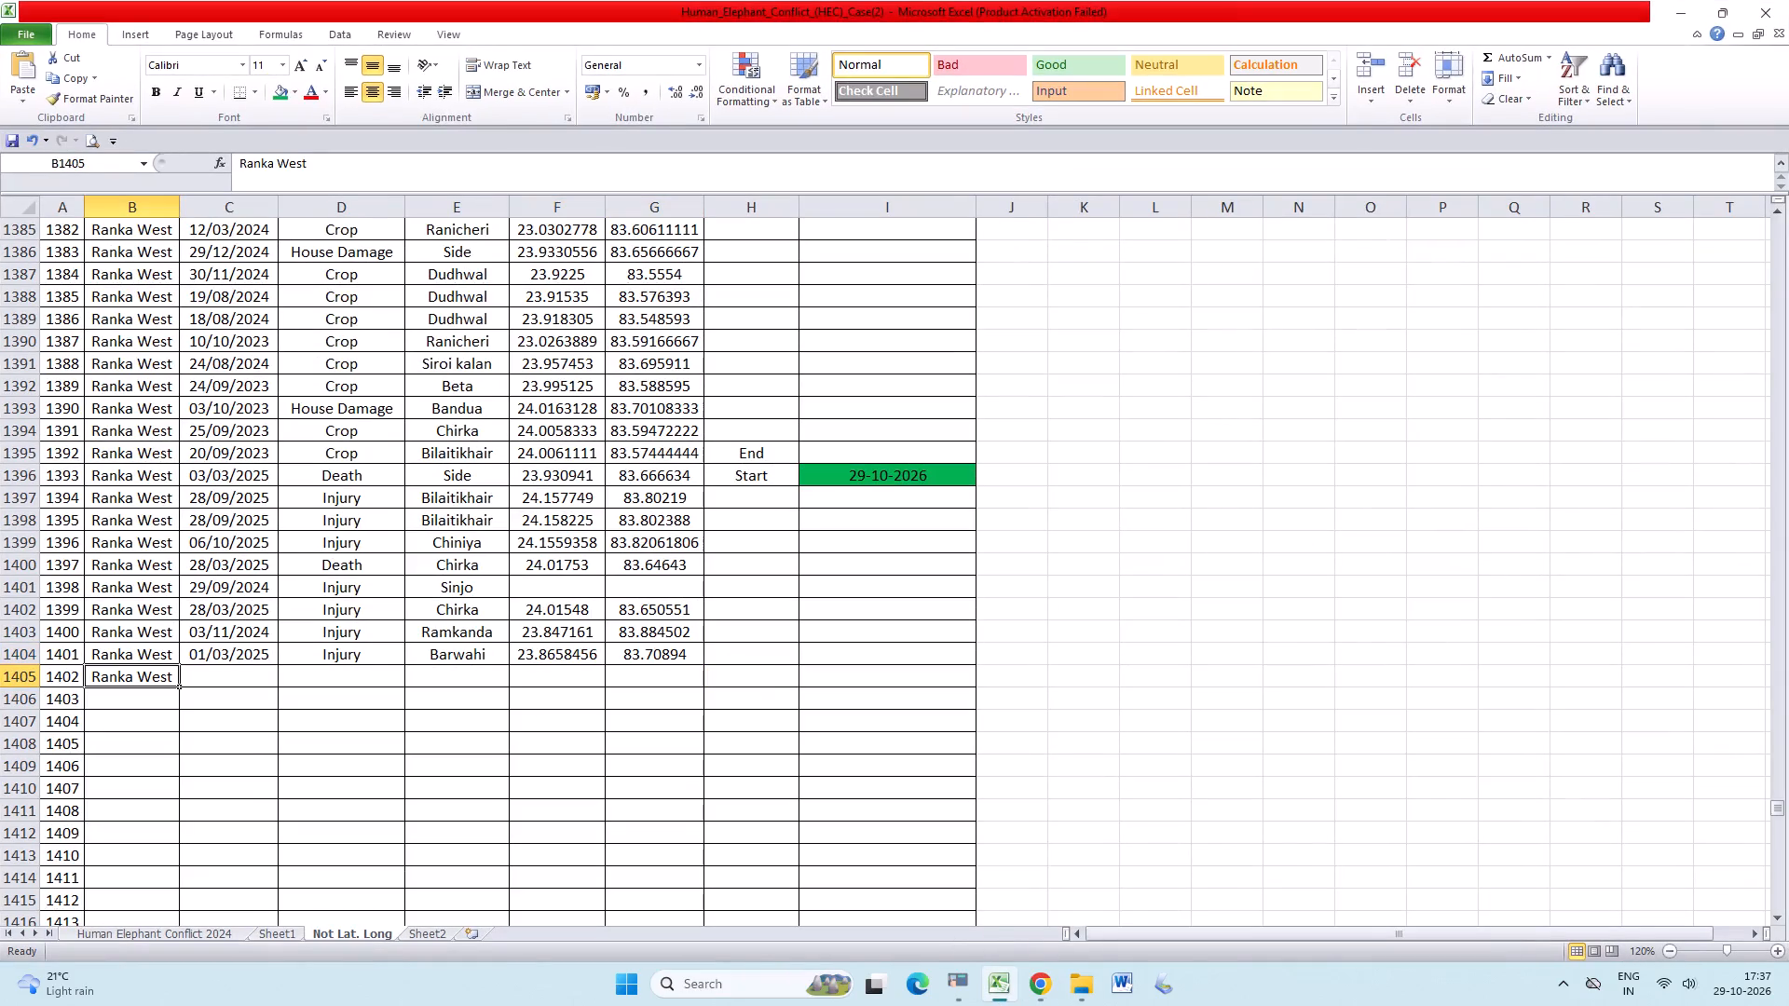
key("Tab")
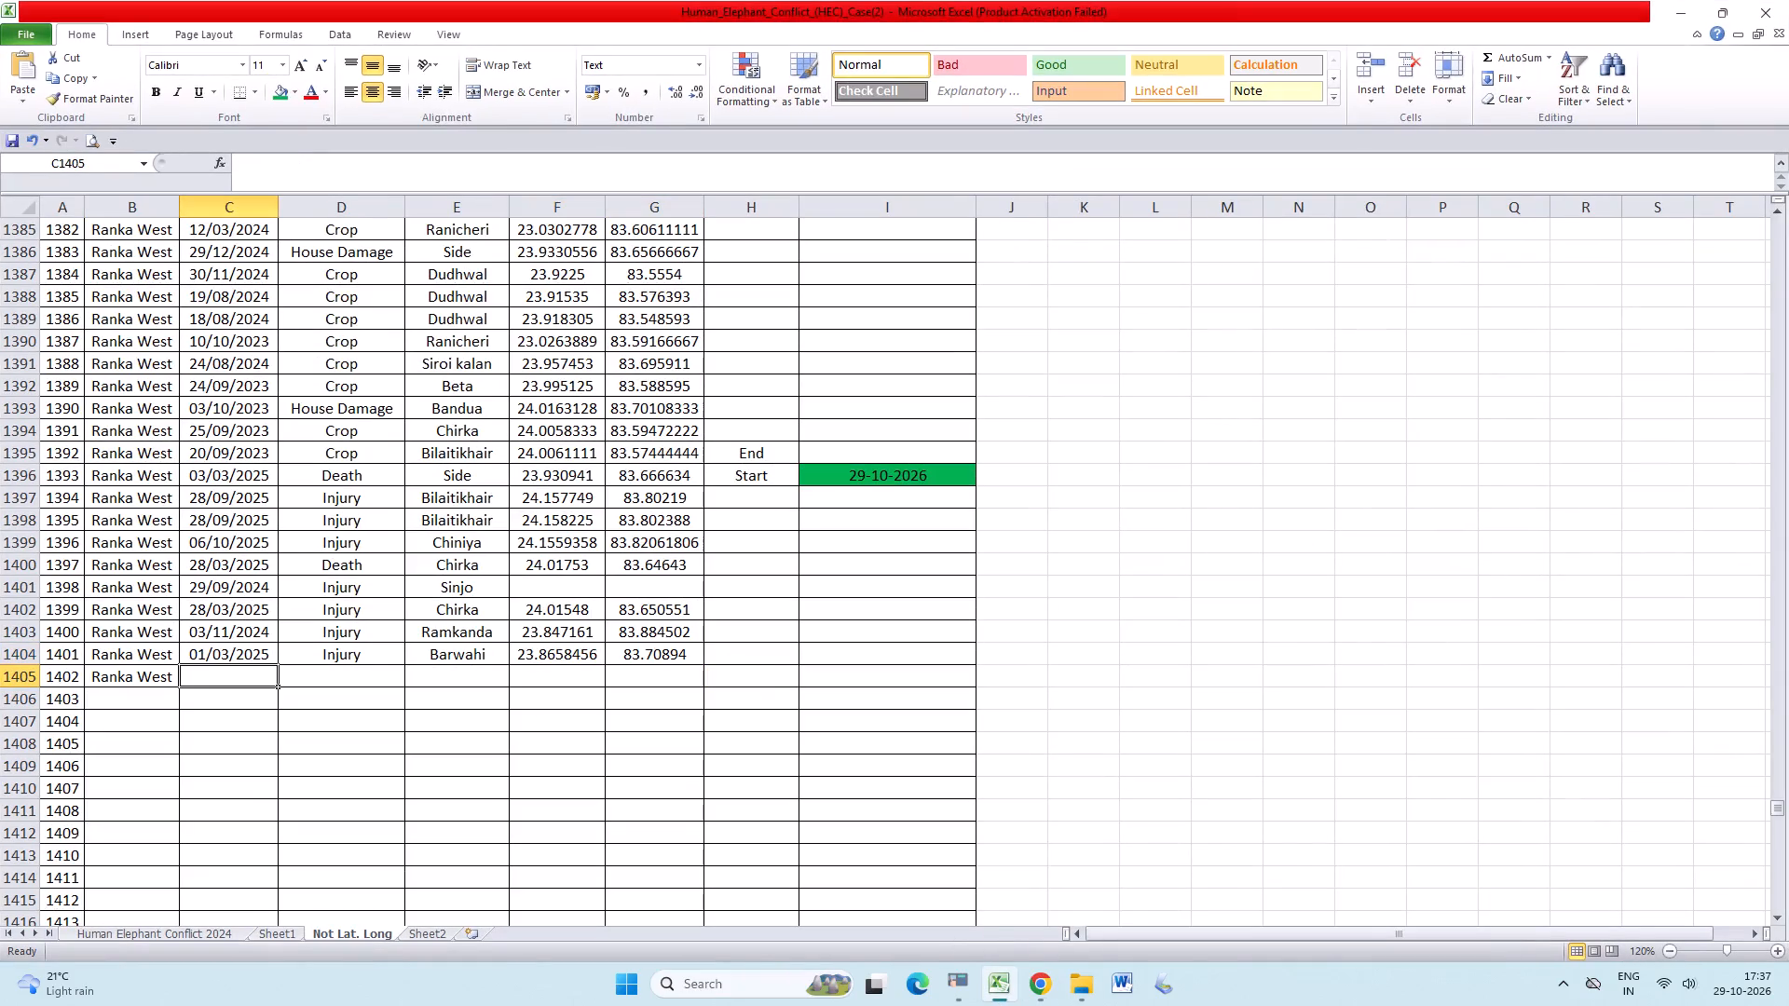
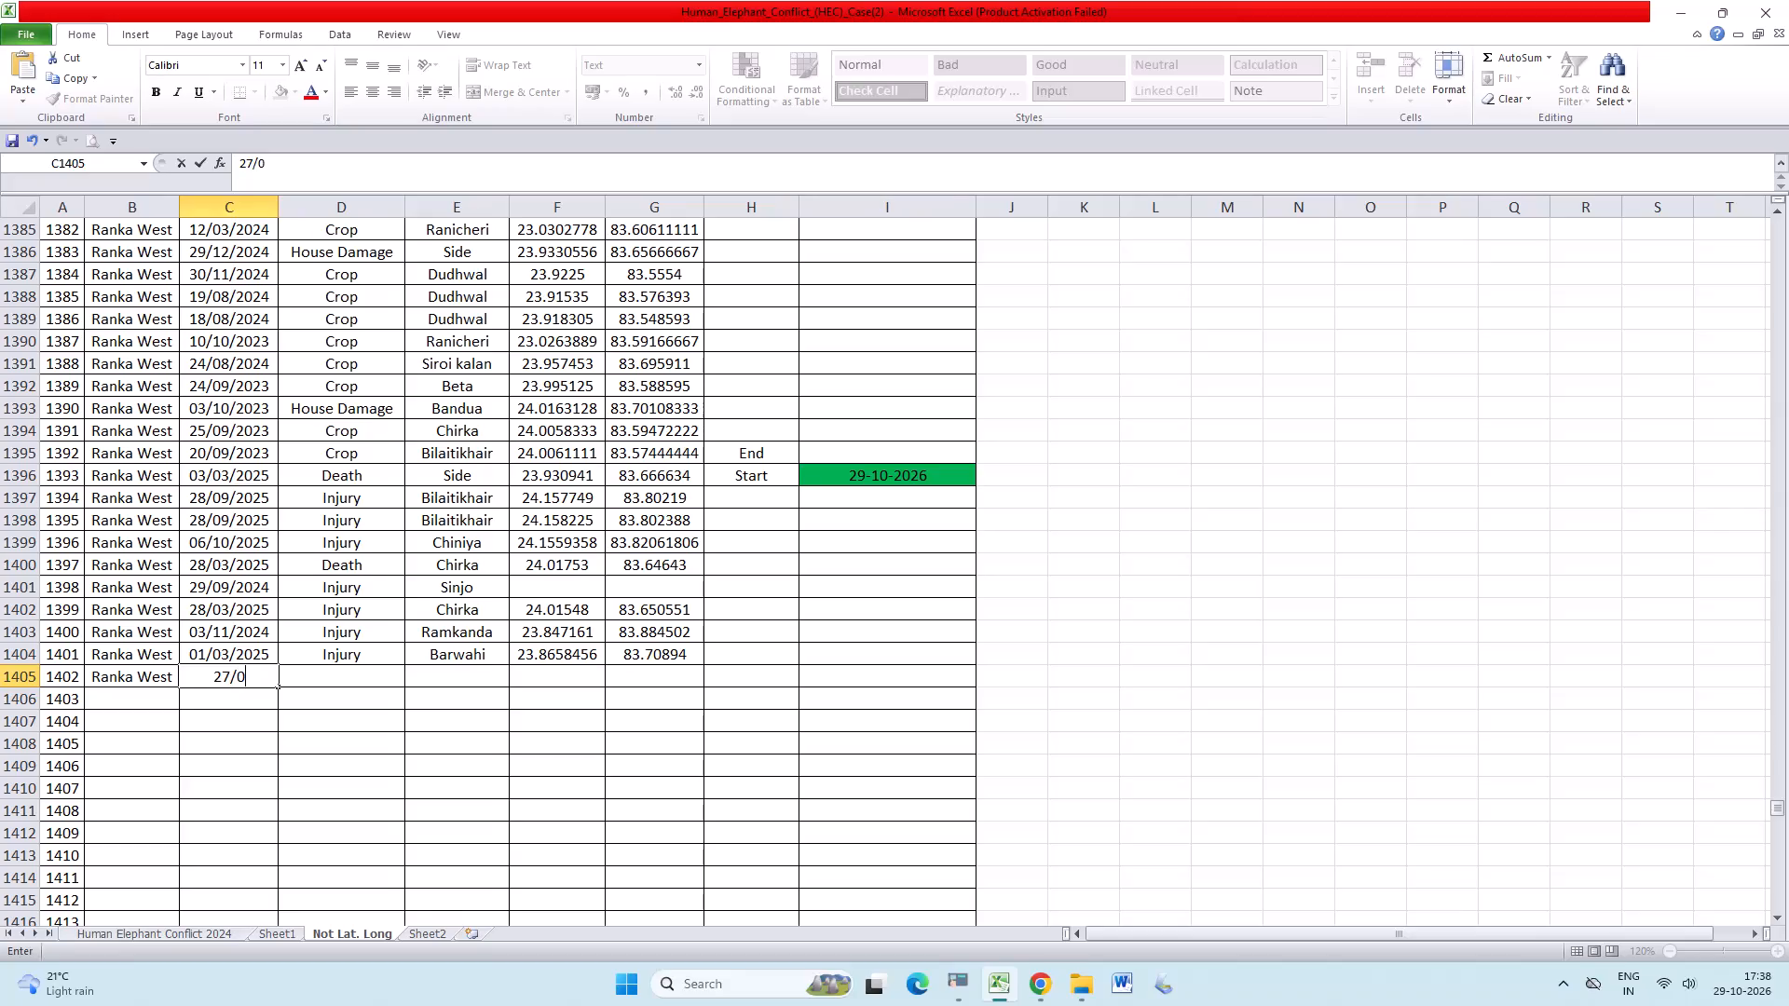
type("3/")
type("2025")
key("Tab")
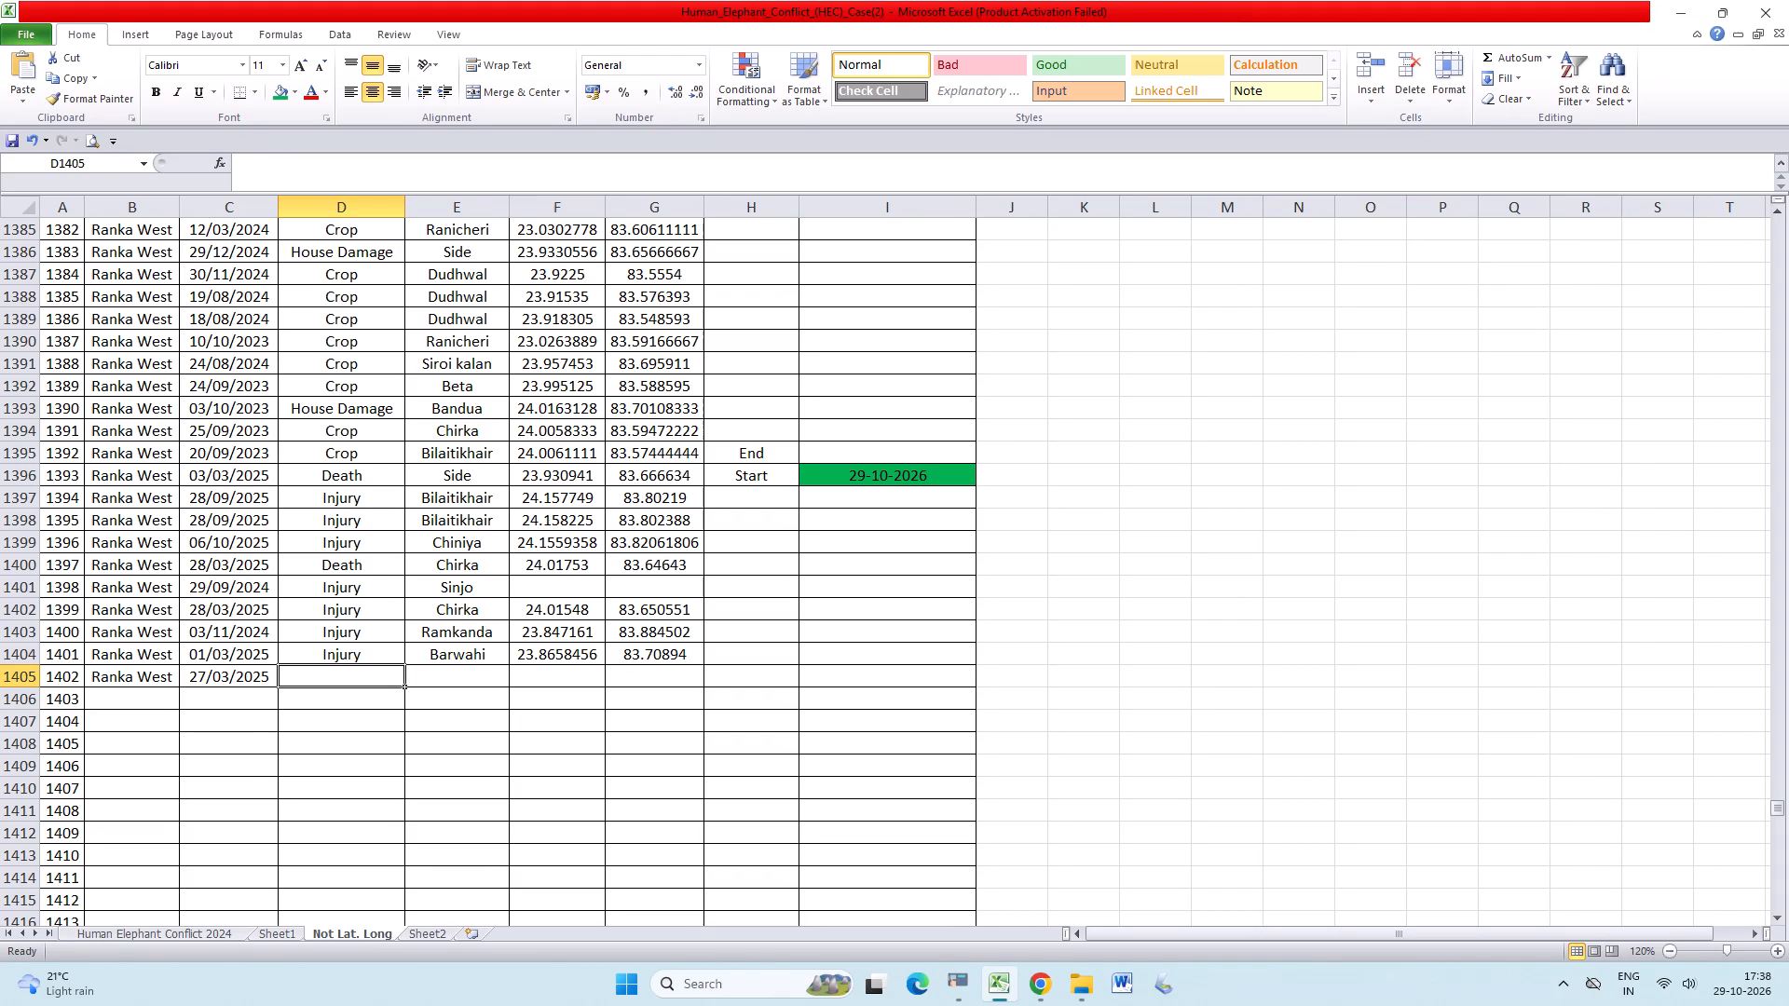
key("shift+d")
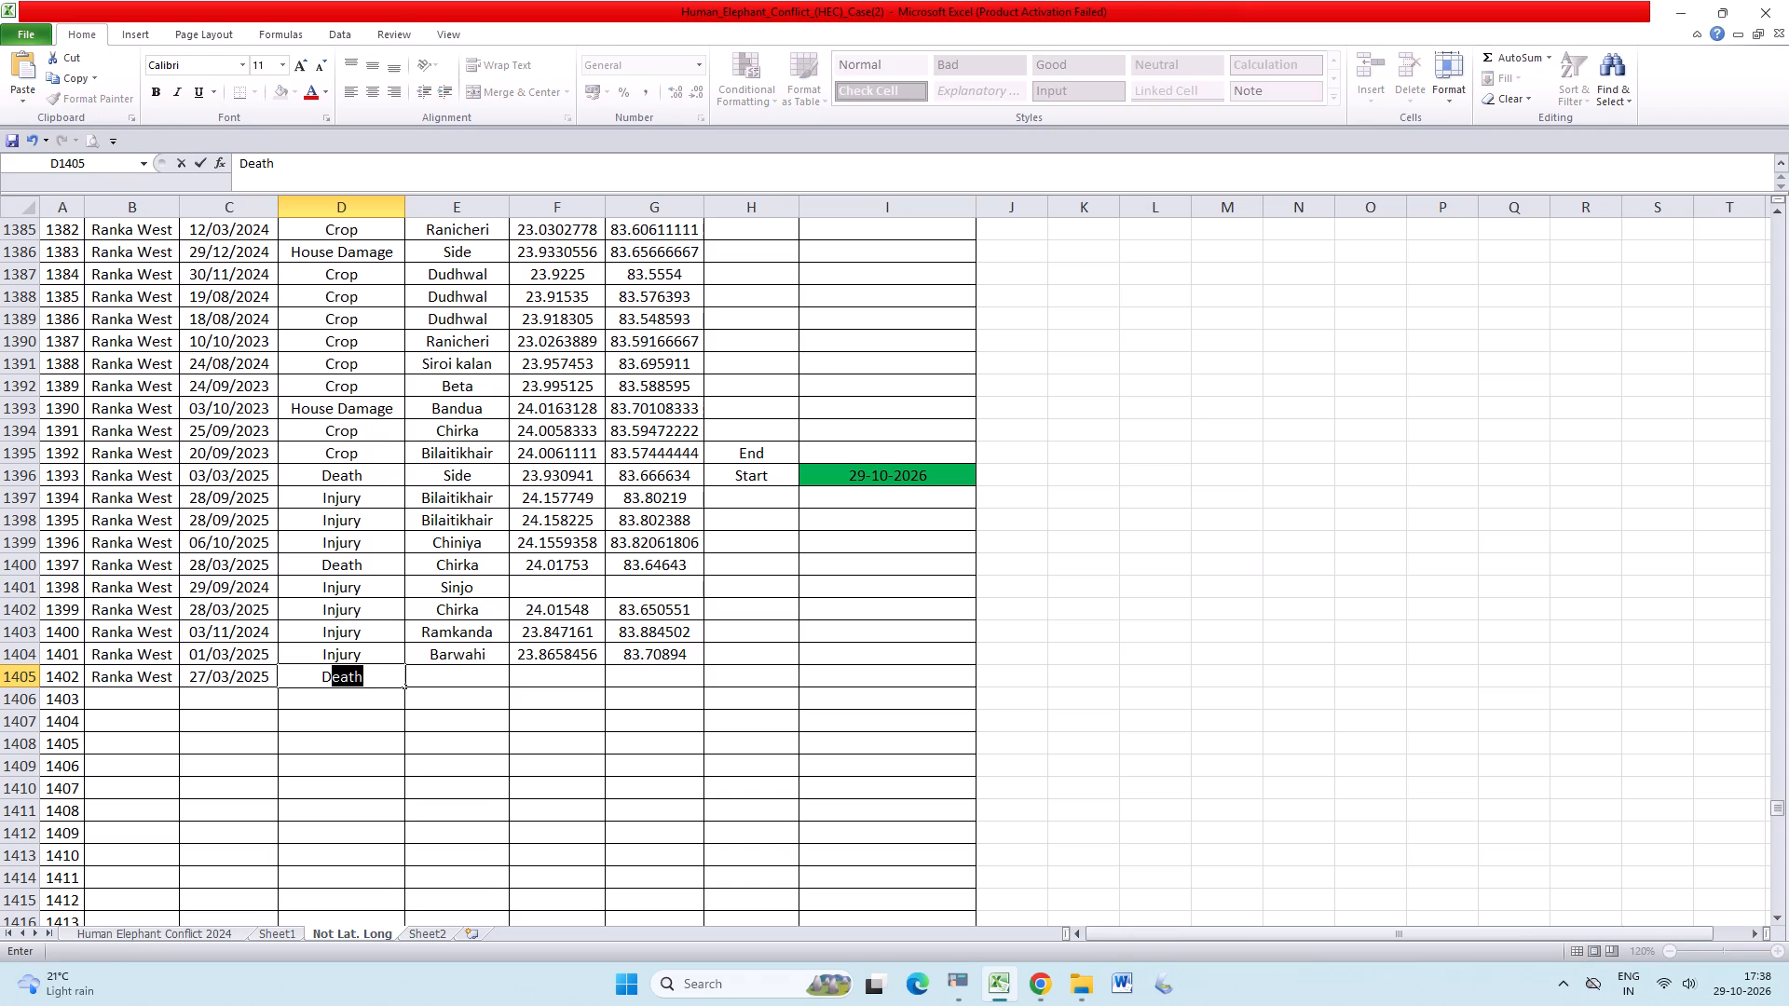
key("Tab")
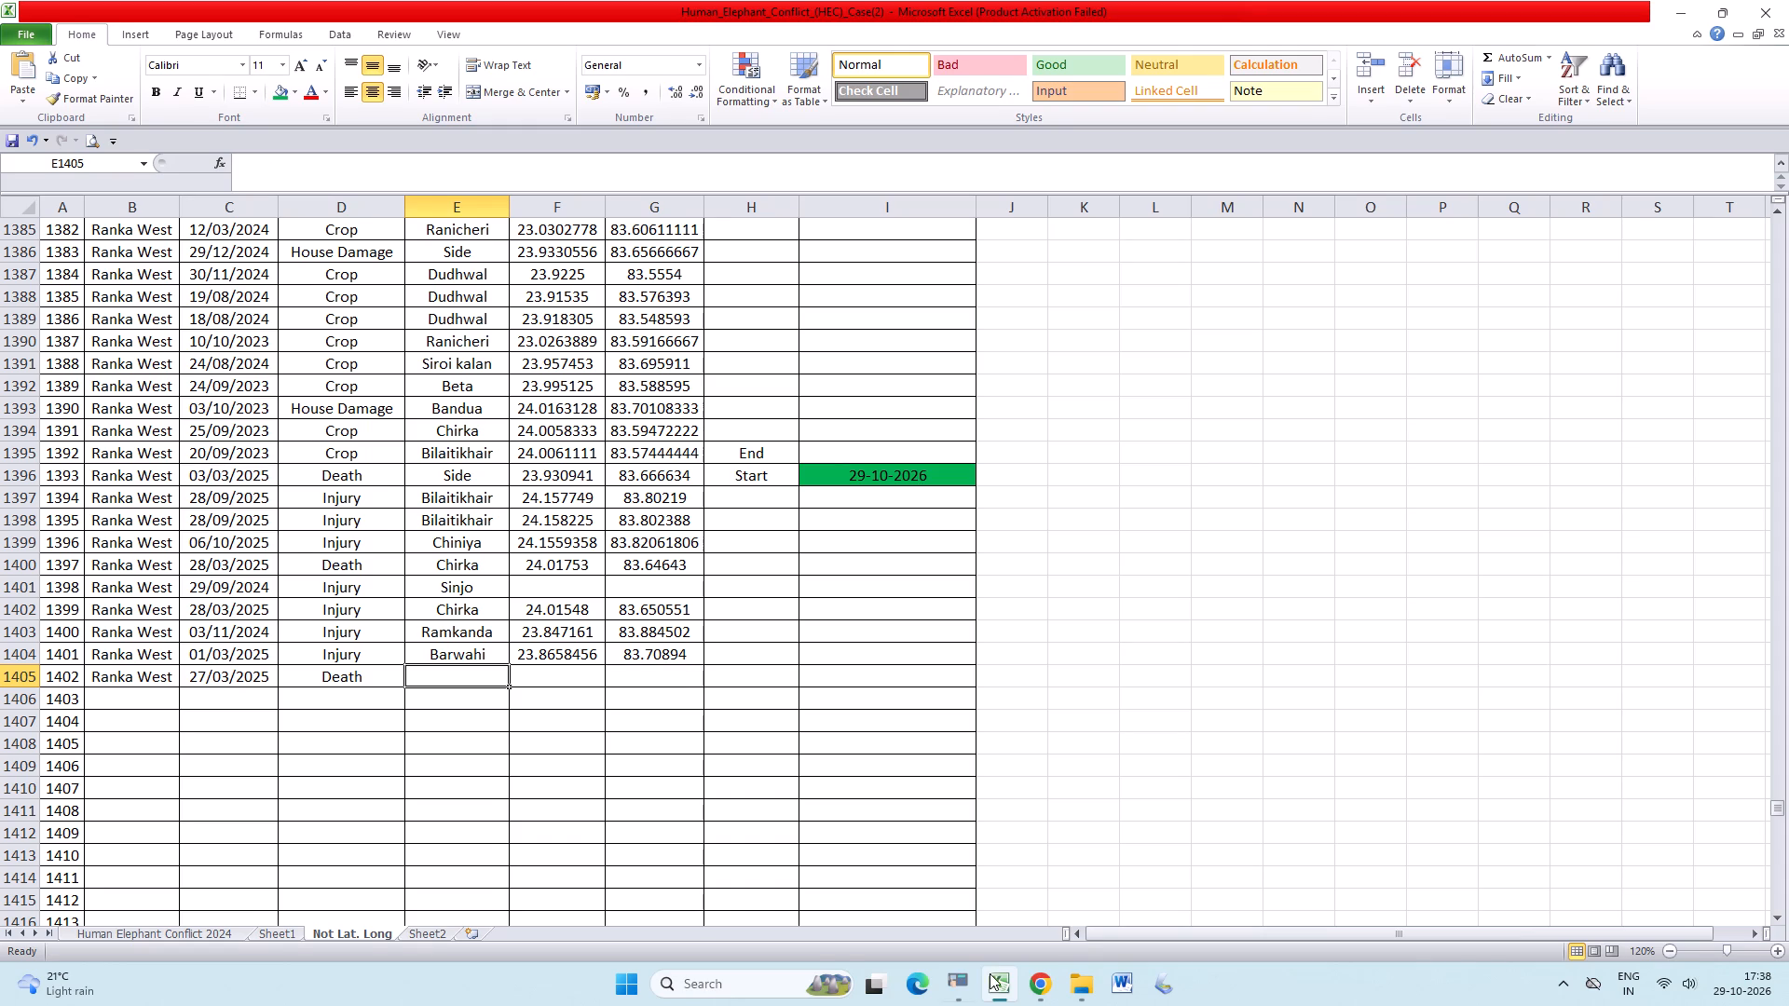
In Chrome's LatLong converter, convert latitude 23° 49' 09.09" and longitude 83° 51' 43.6" to decimal degrees.
left_click(1053, 995)
left_click(503, 458)
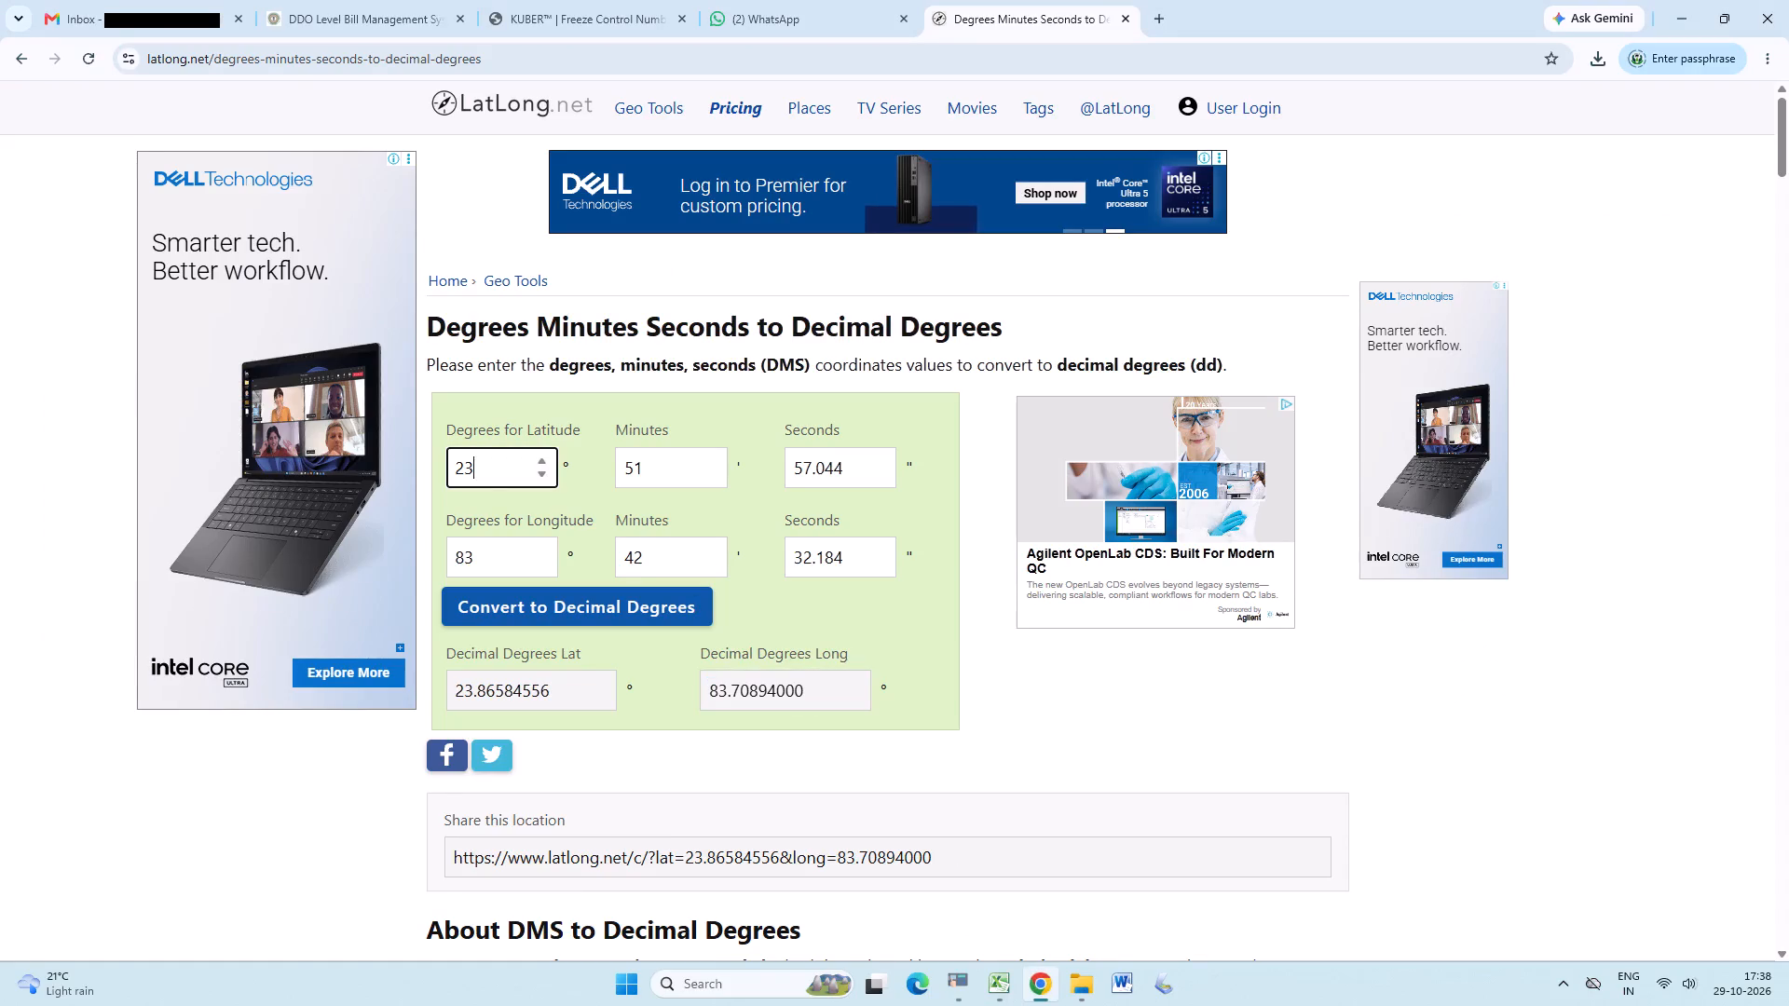
left_click(657, 482)
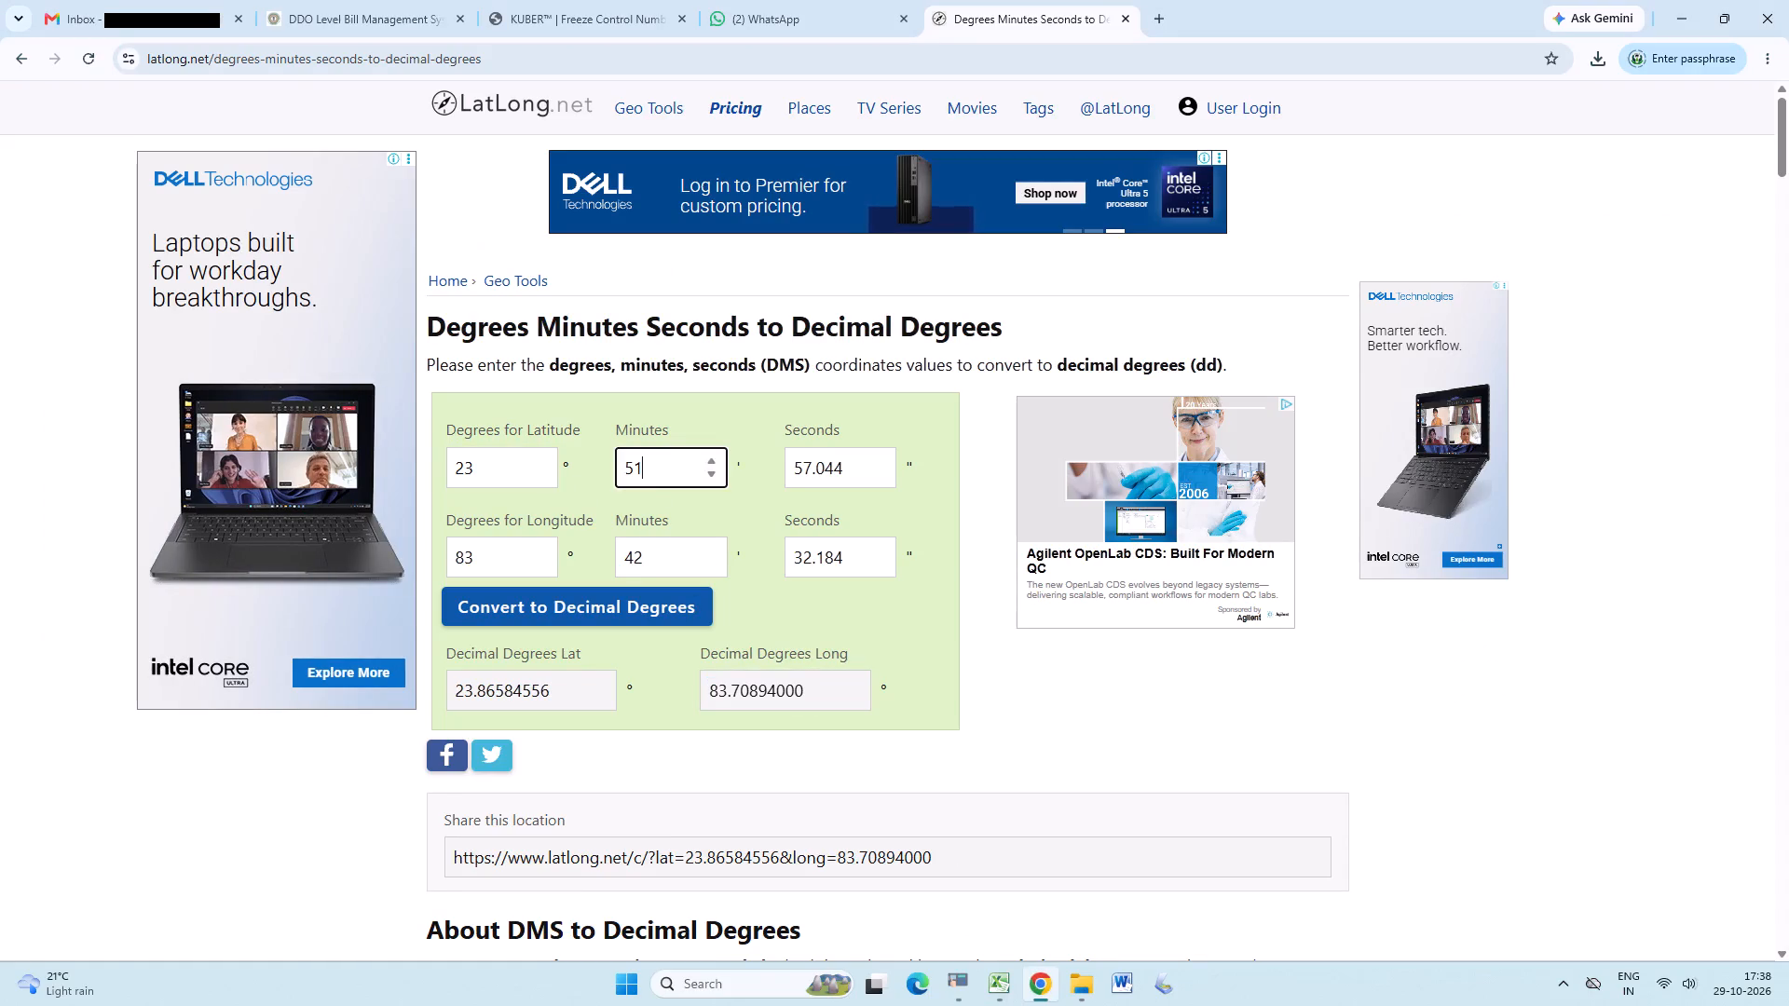
key("BackSpace")
key("BackSpace")
type("49")
key("Tab")
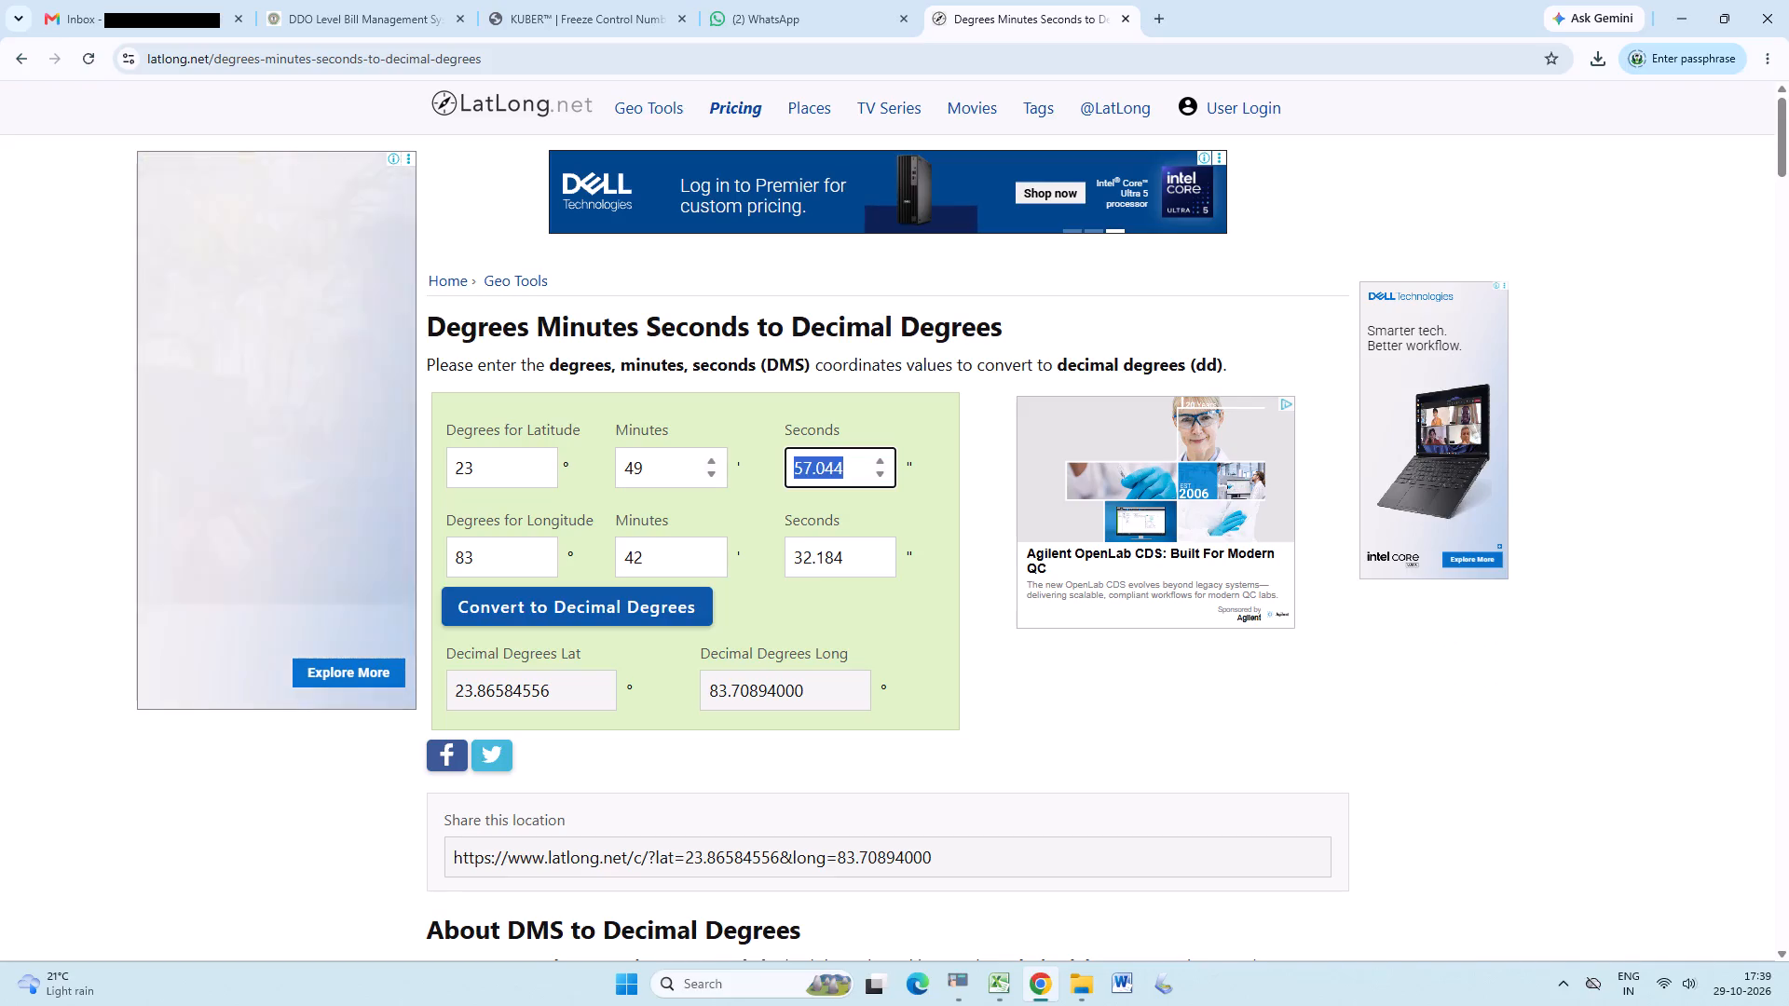
type("09")
type(".09")
key("Tab")
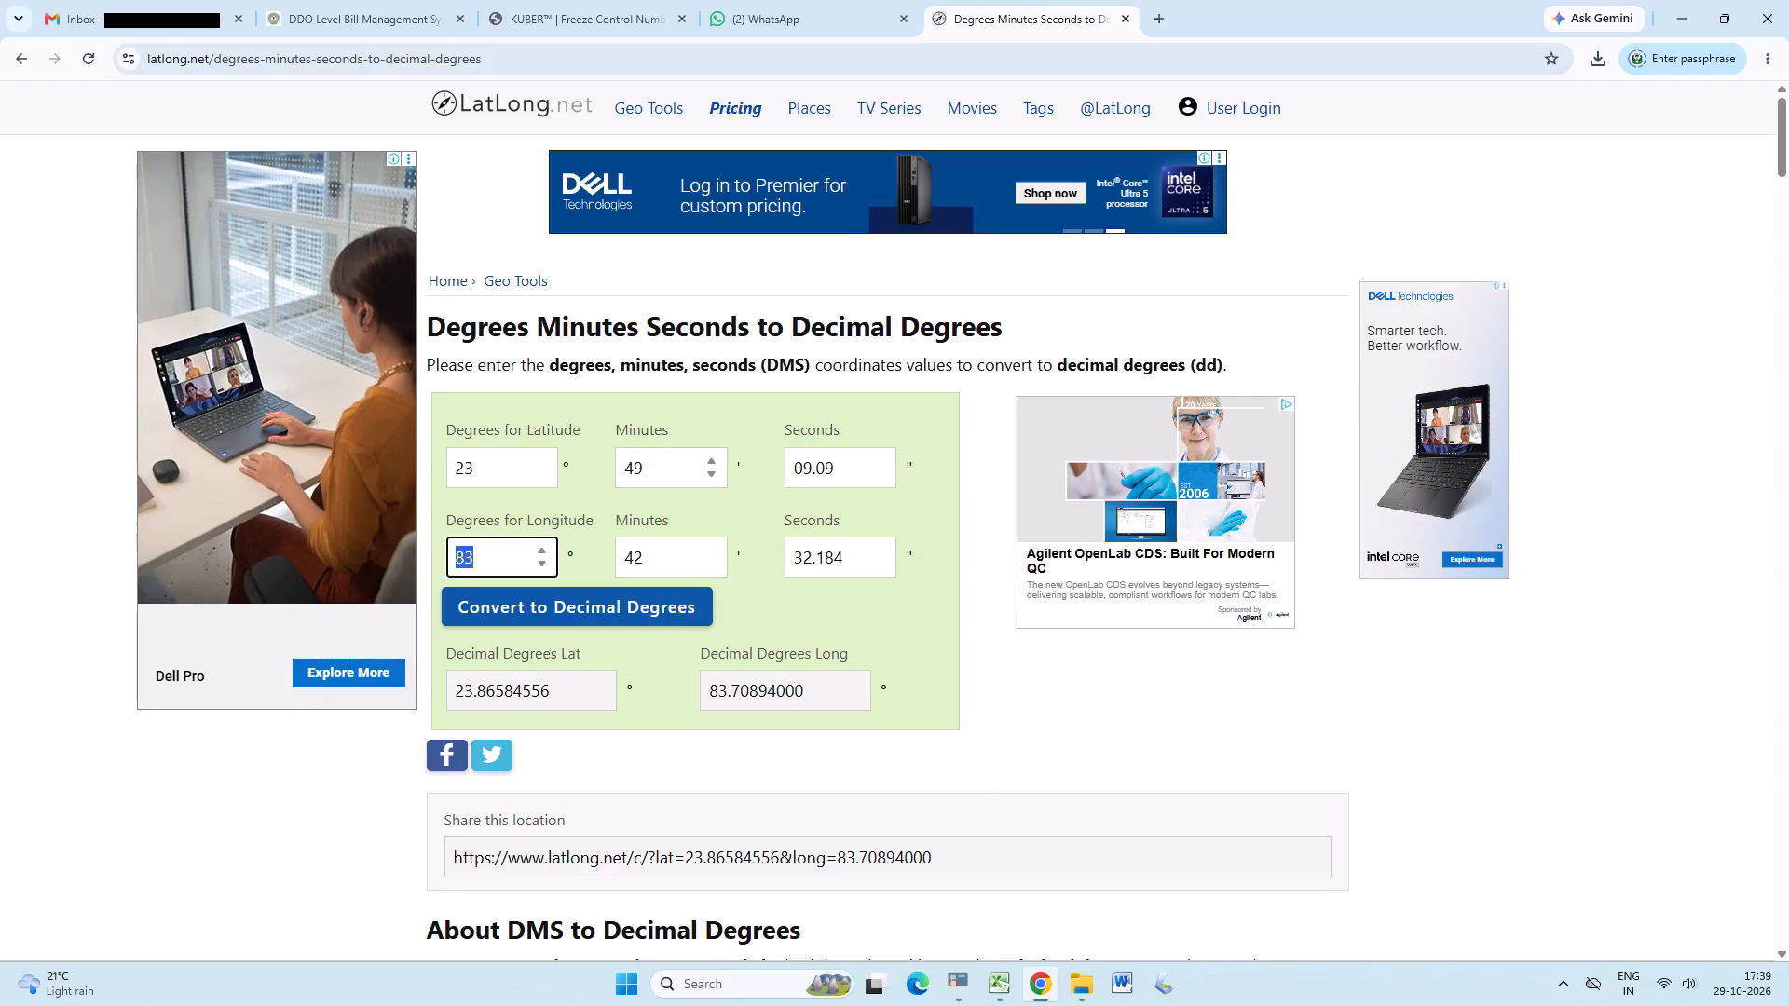
key("Tab")
type("51")
key("Tab")
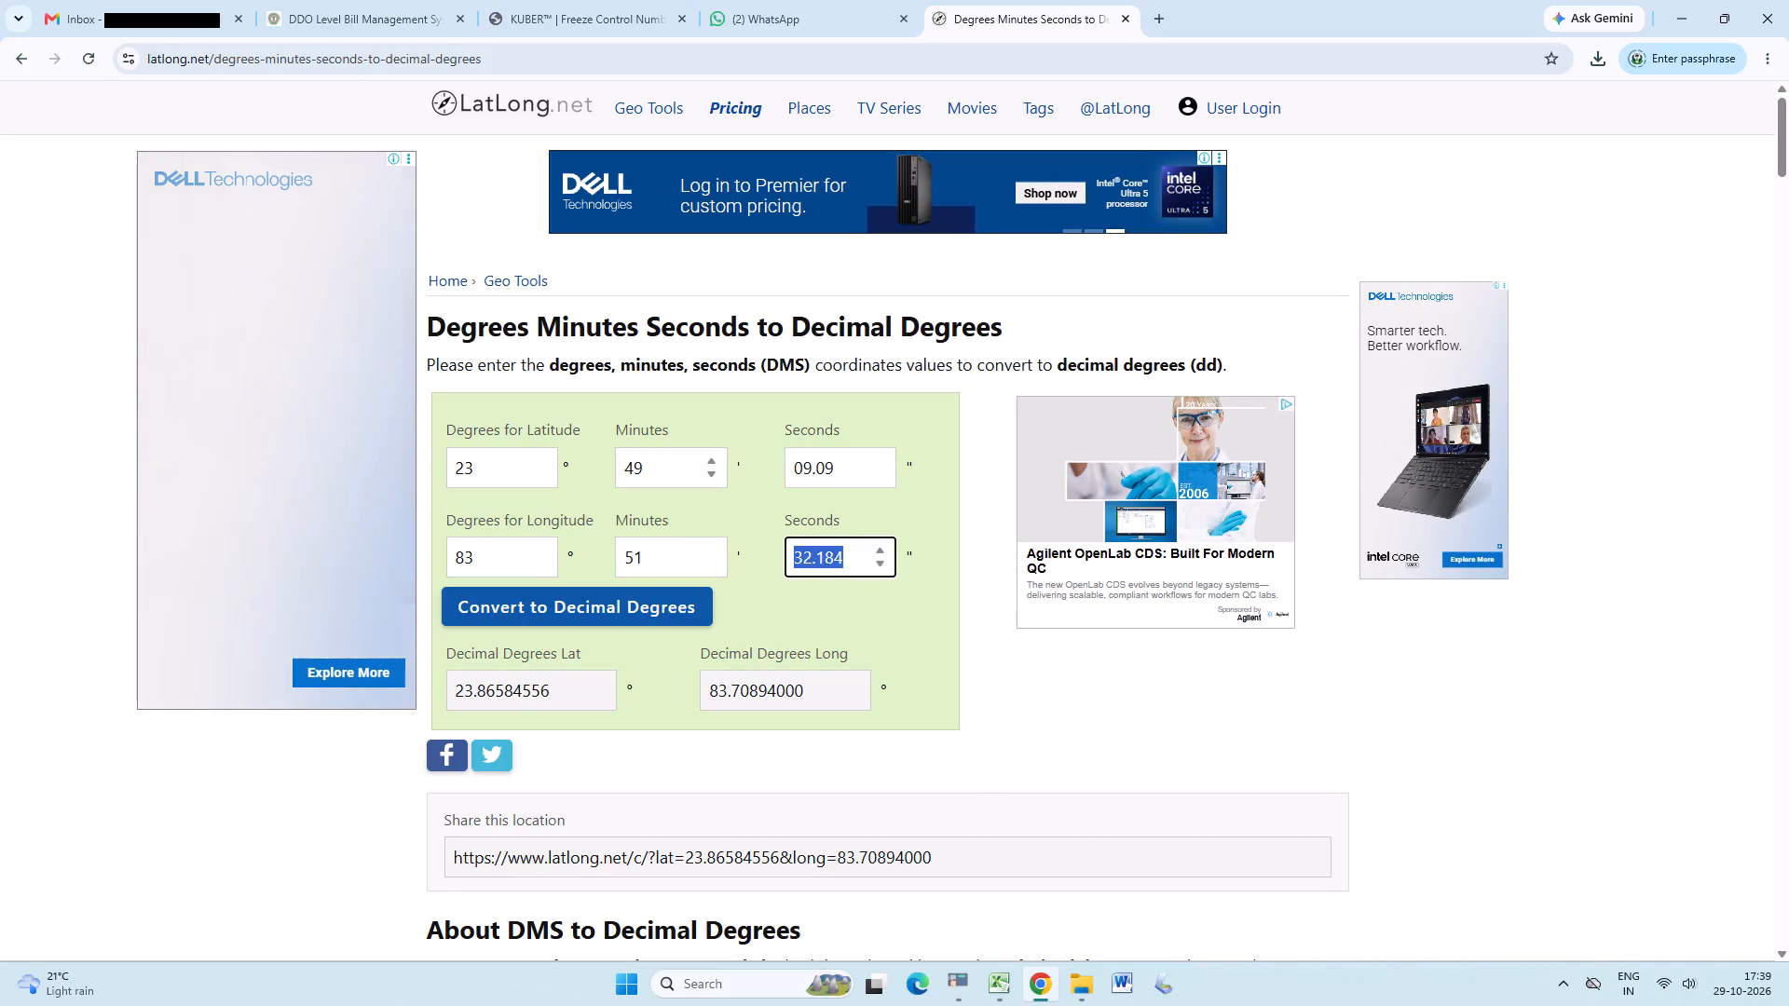
type("43.")
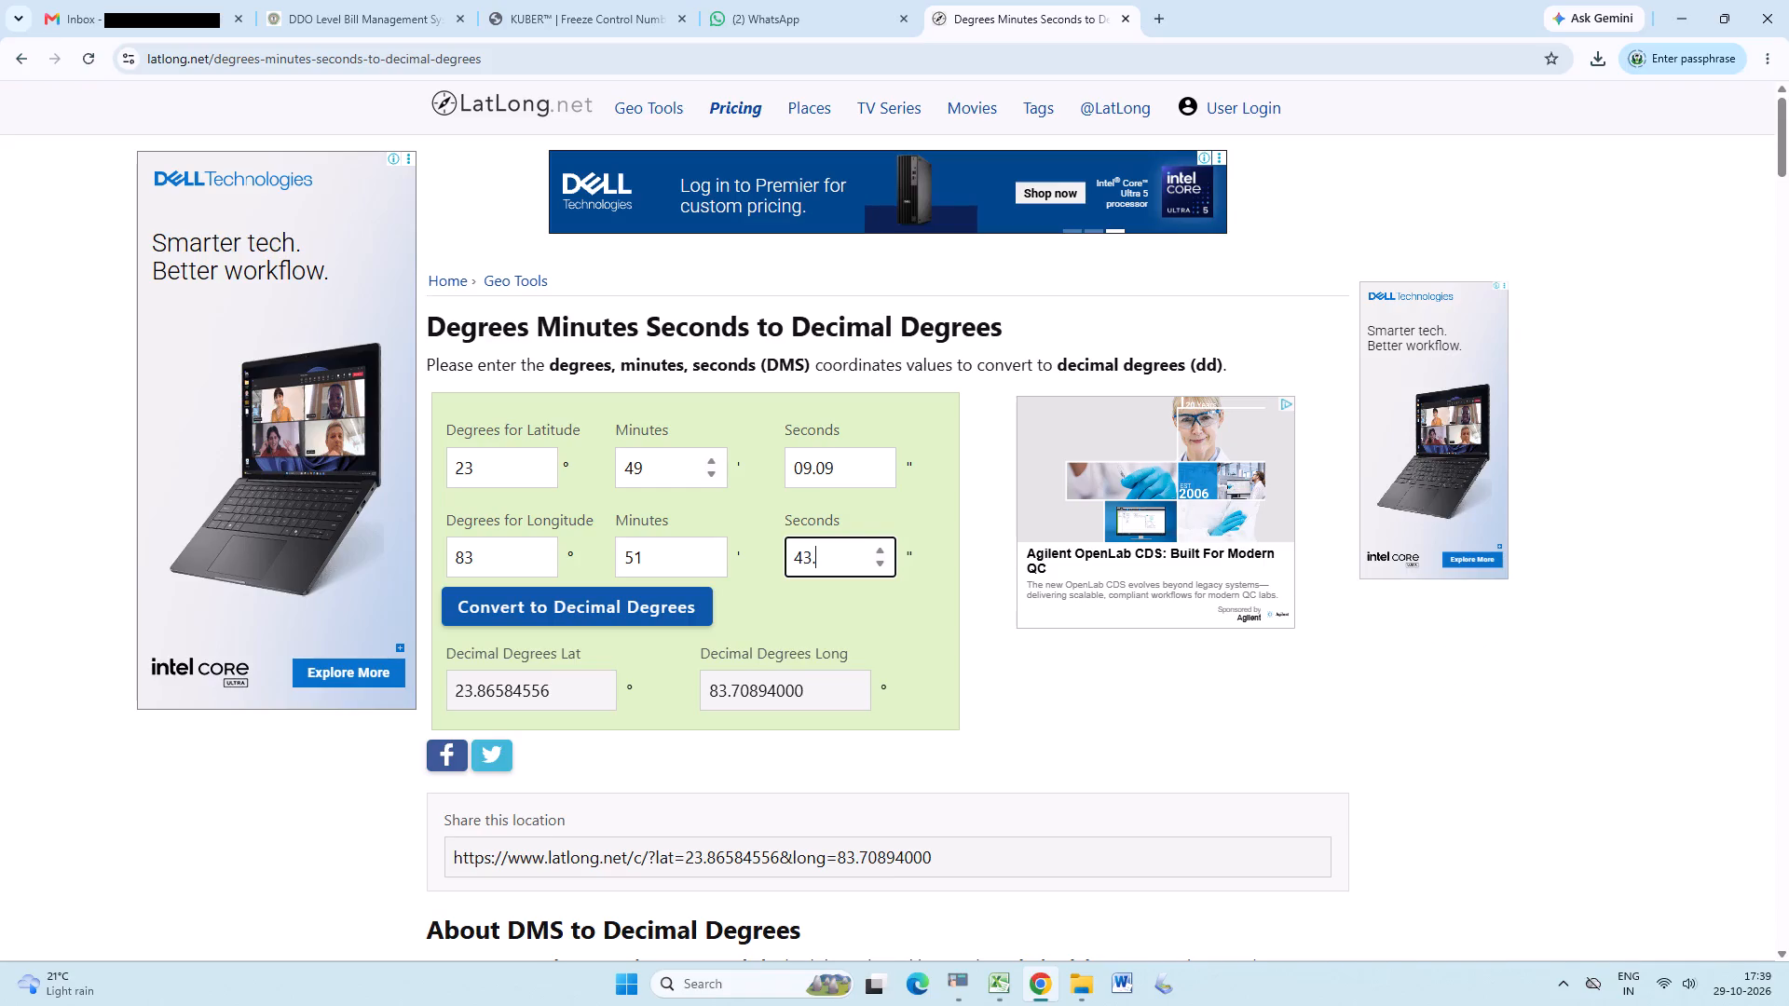
key("6")
key("Return")
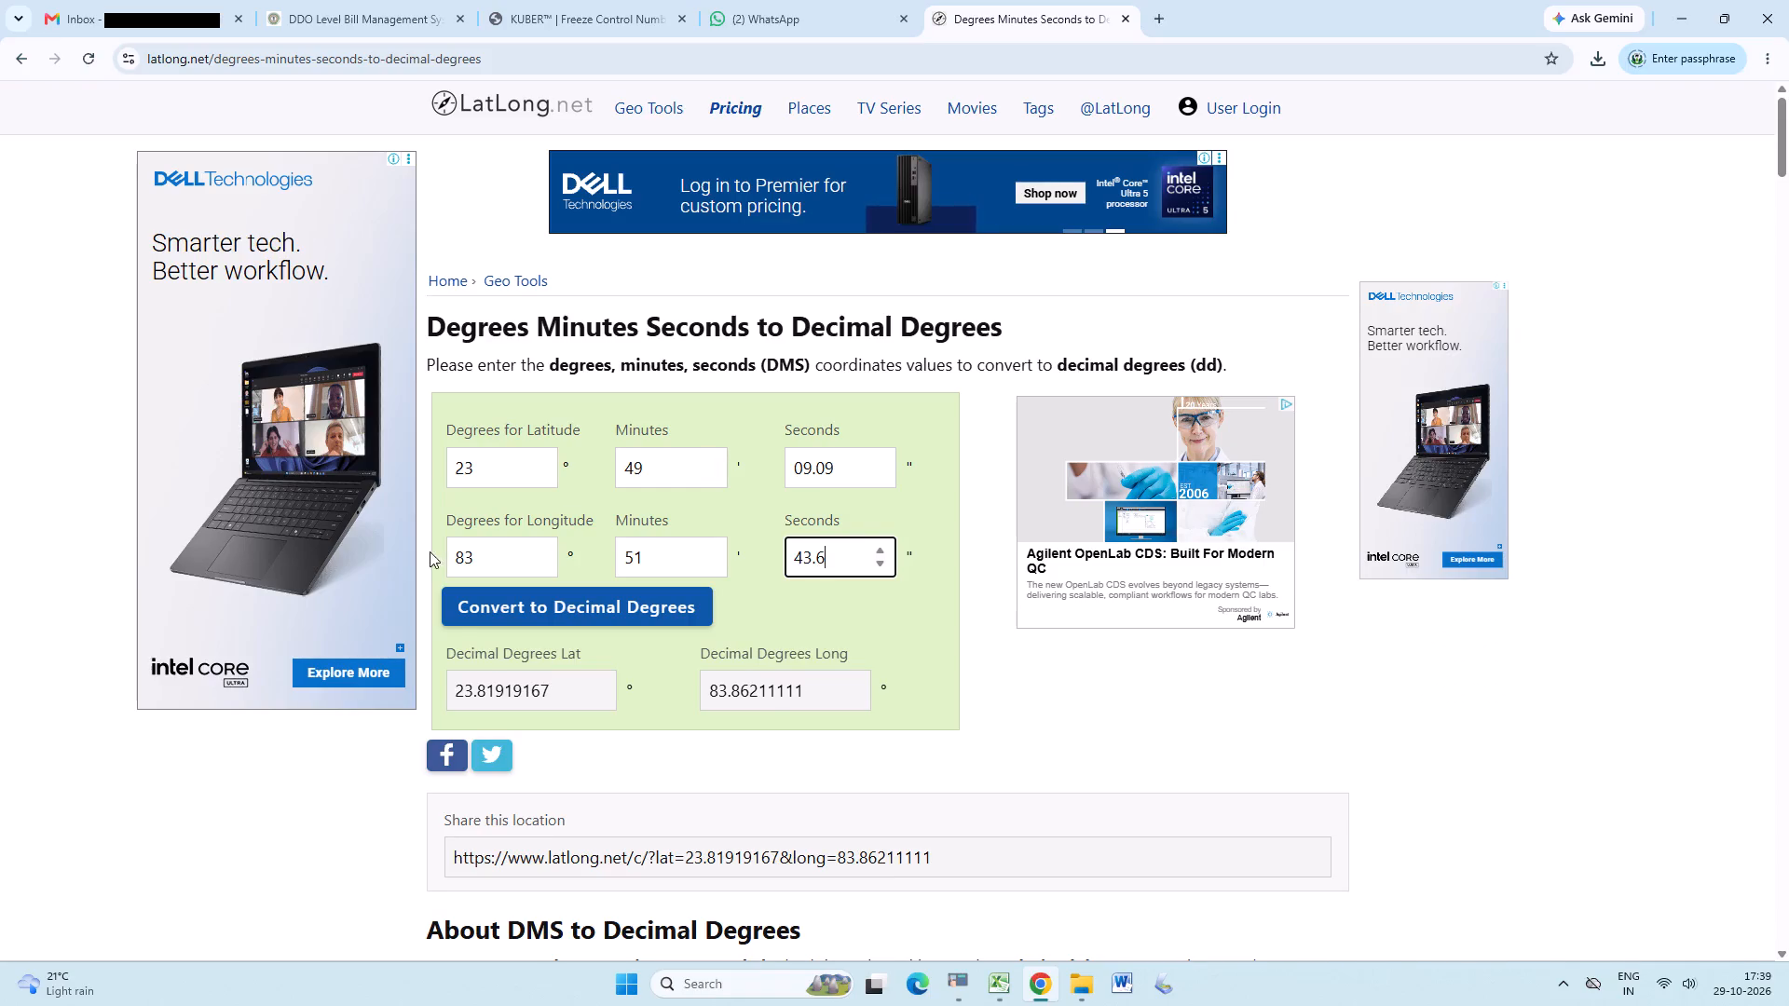
Copy the converted decimal latitude and longitude into record 1402's coordinate cells in the Excel sheet.
left_click_drag(580, 695, 380, 700)
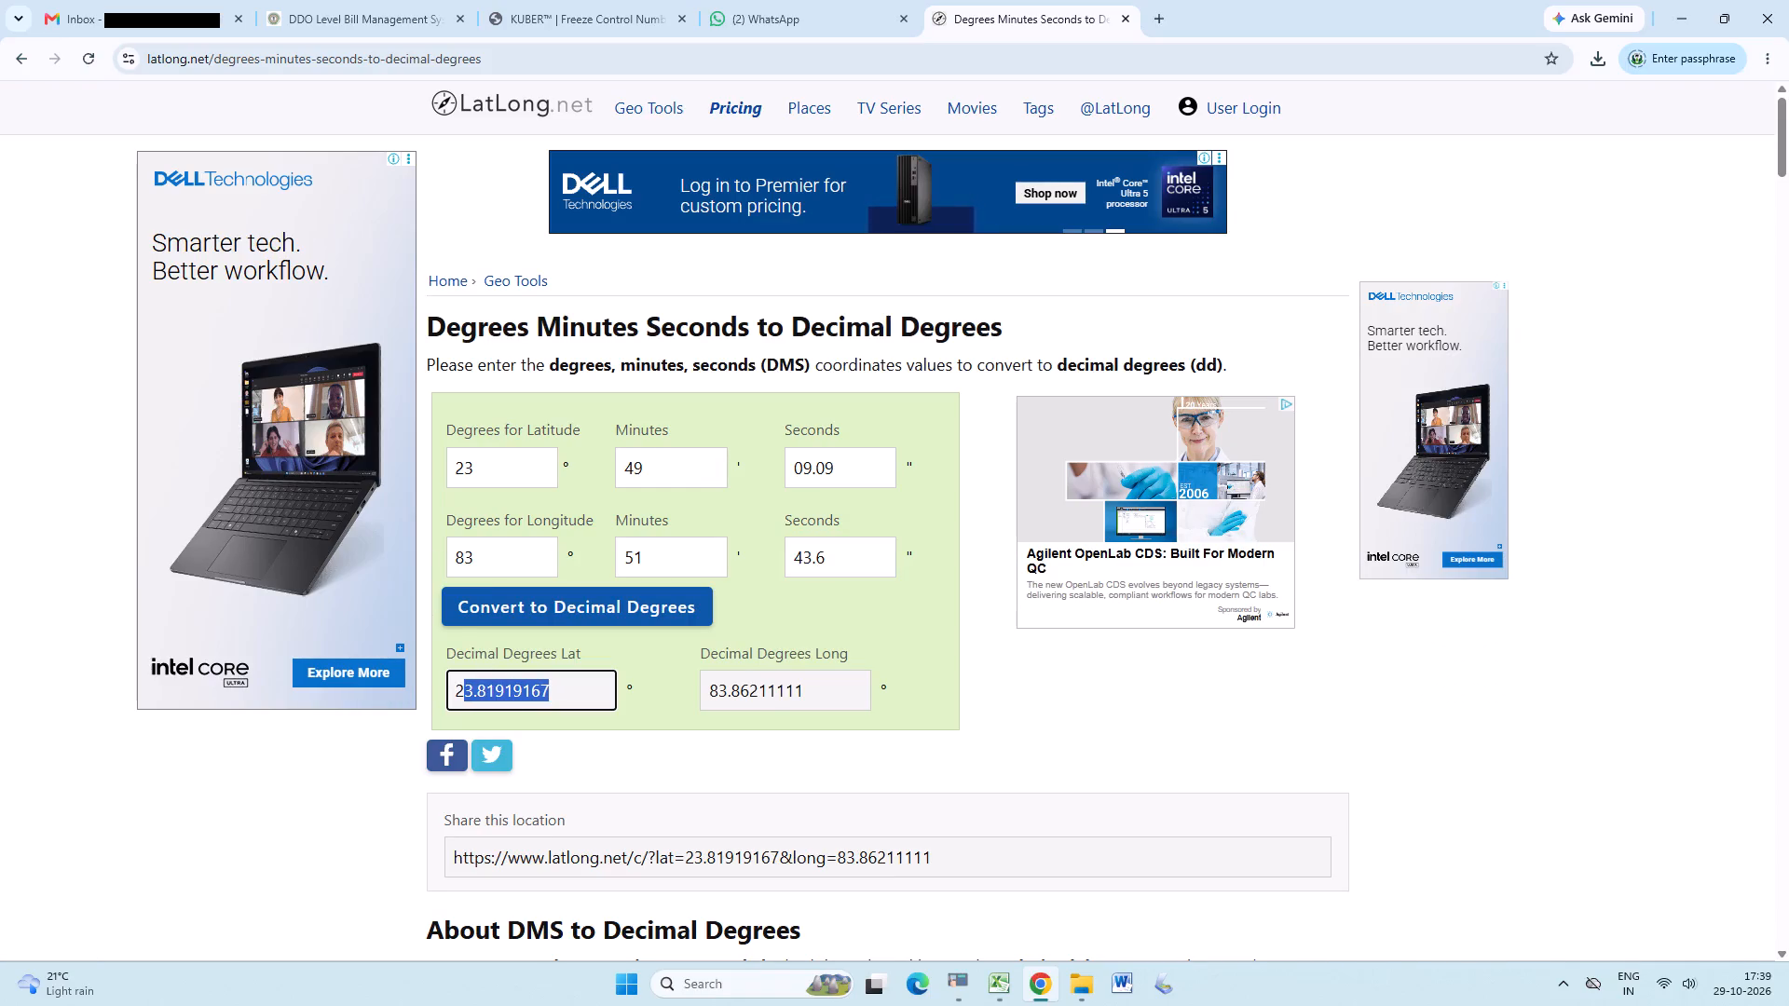
left_click(594, 691)
left_click_drag(593, 690, 374, 663)
key("ctrl+c")
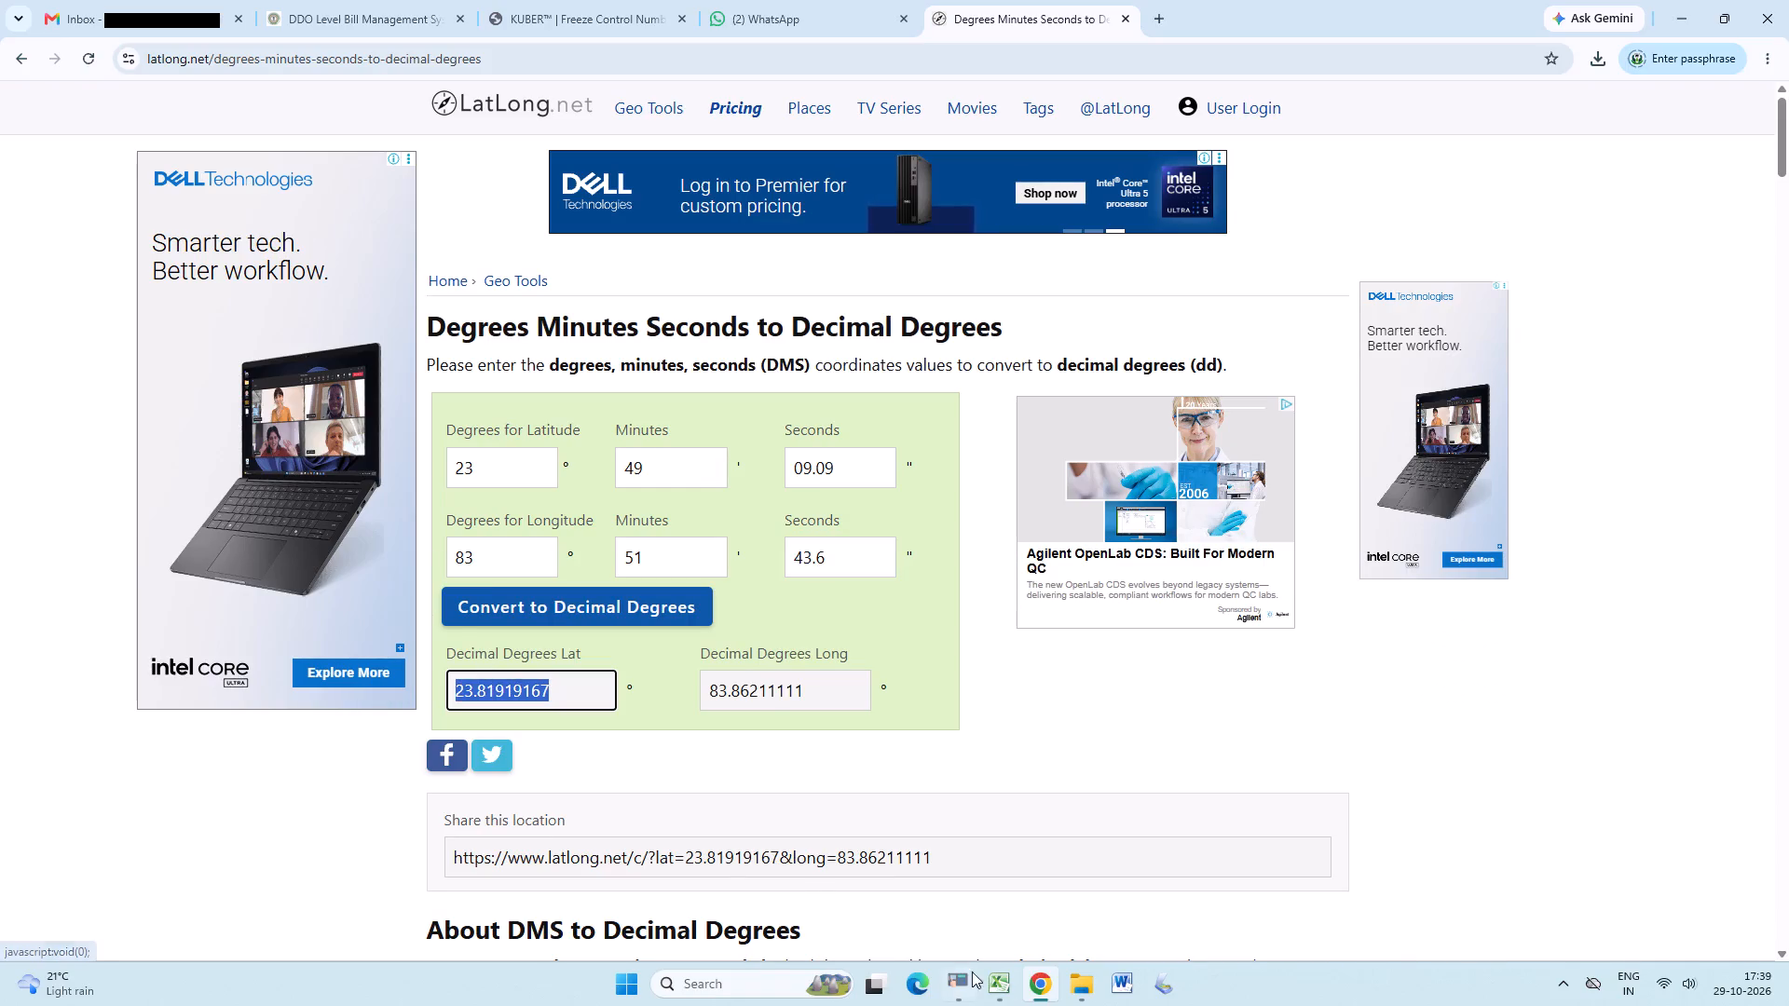
left_click(1002, 984)
left_click(561, 691)
left_click(562, 679)
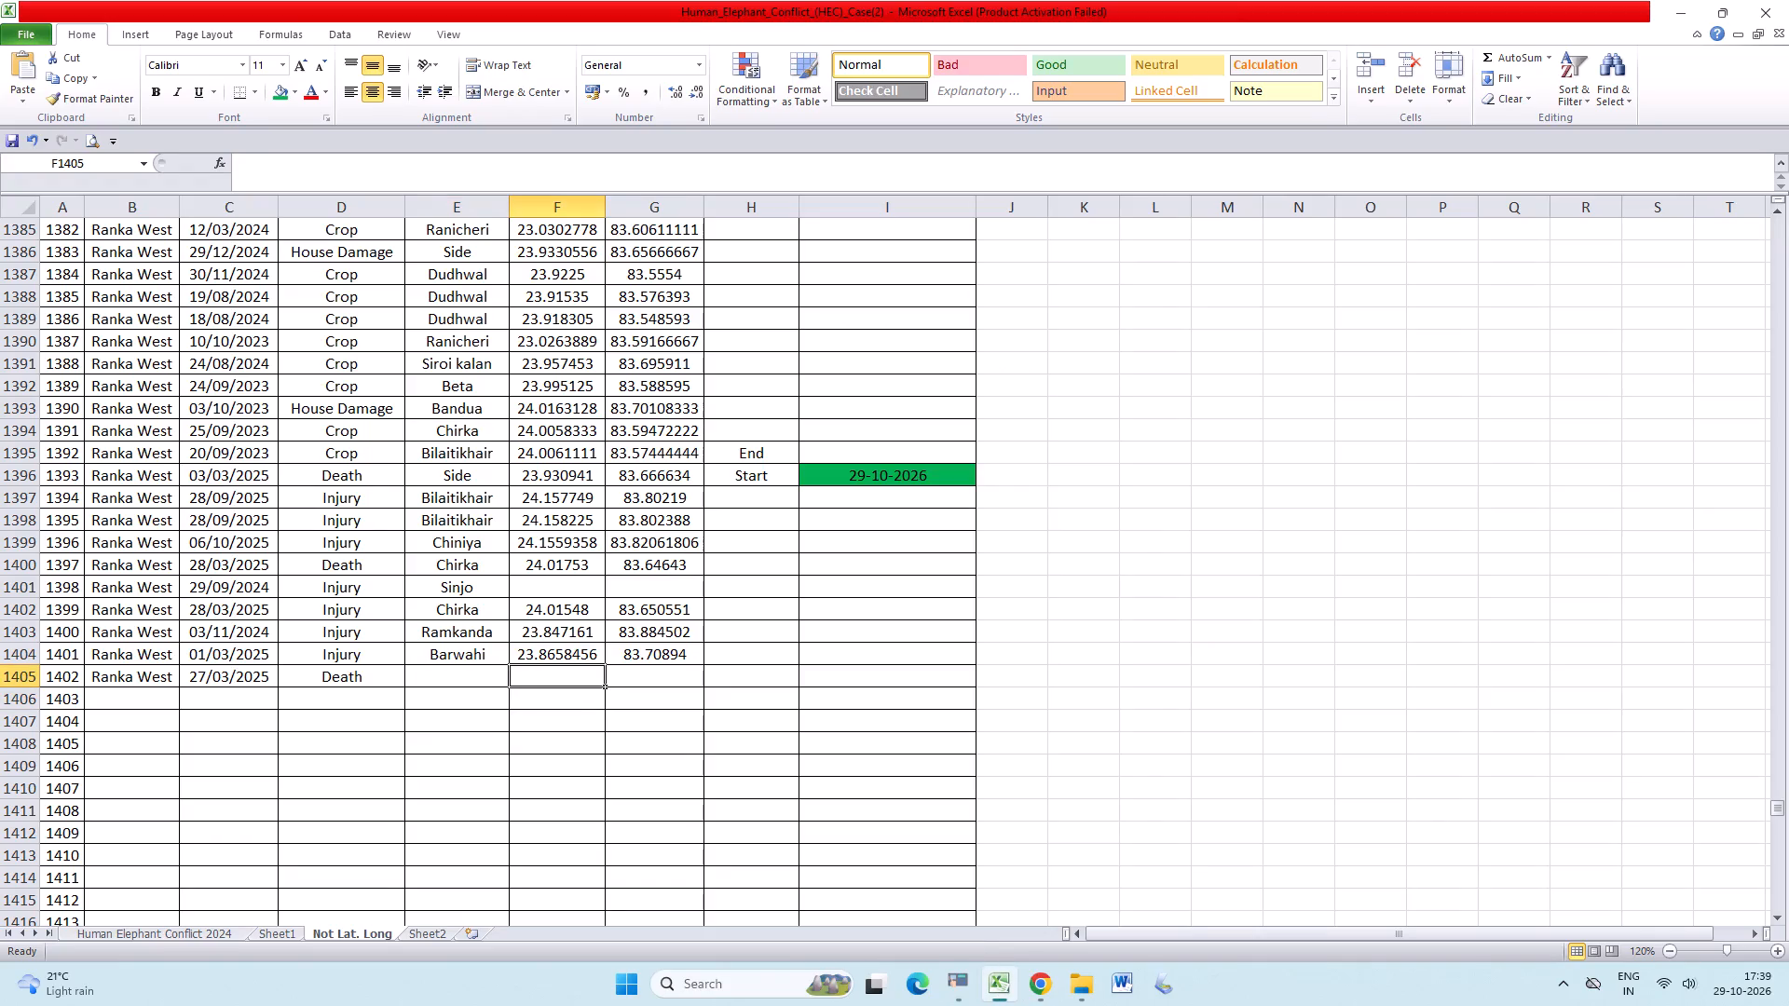
key("ctrl+v")
left_click(993, 981)
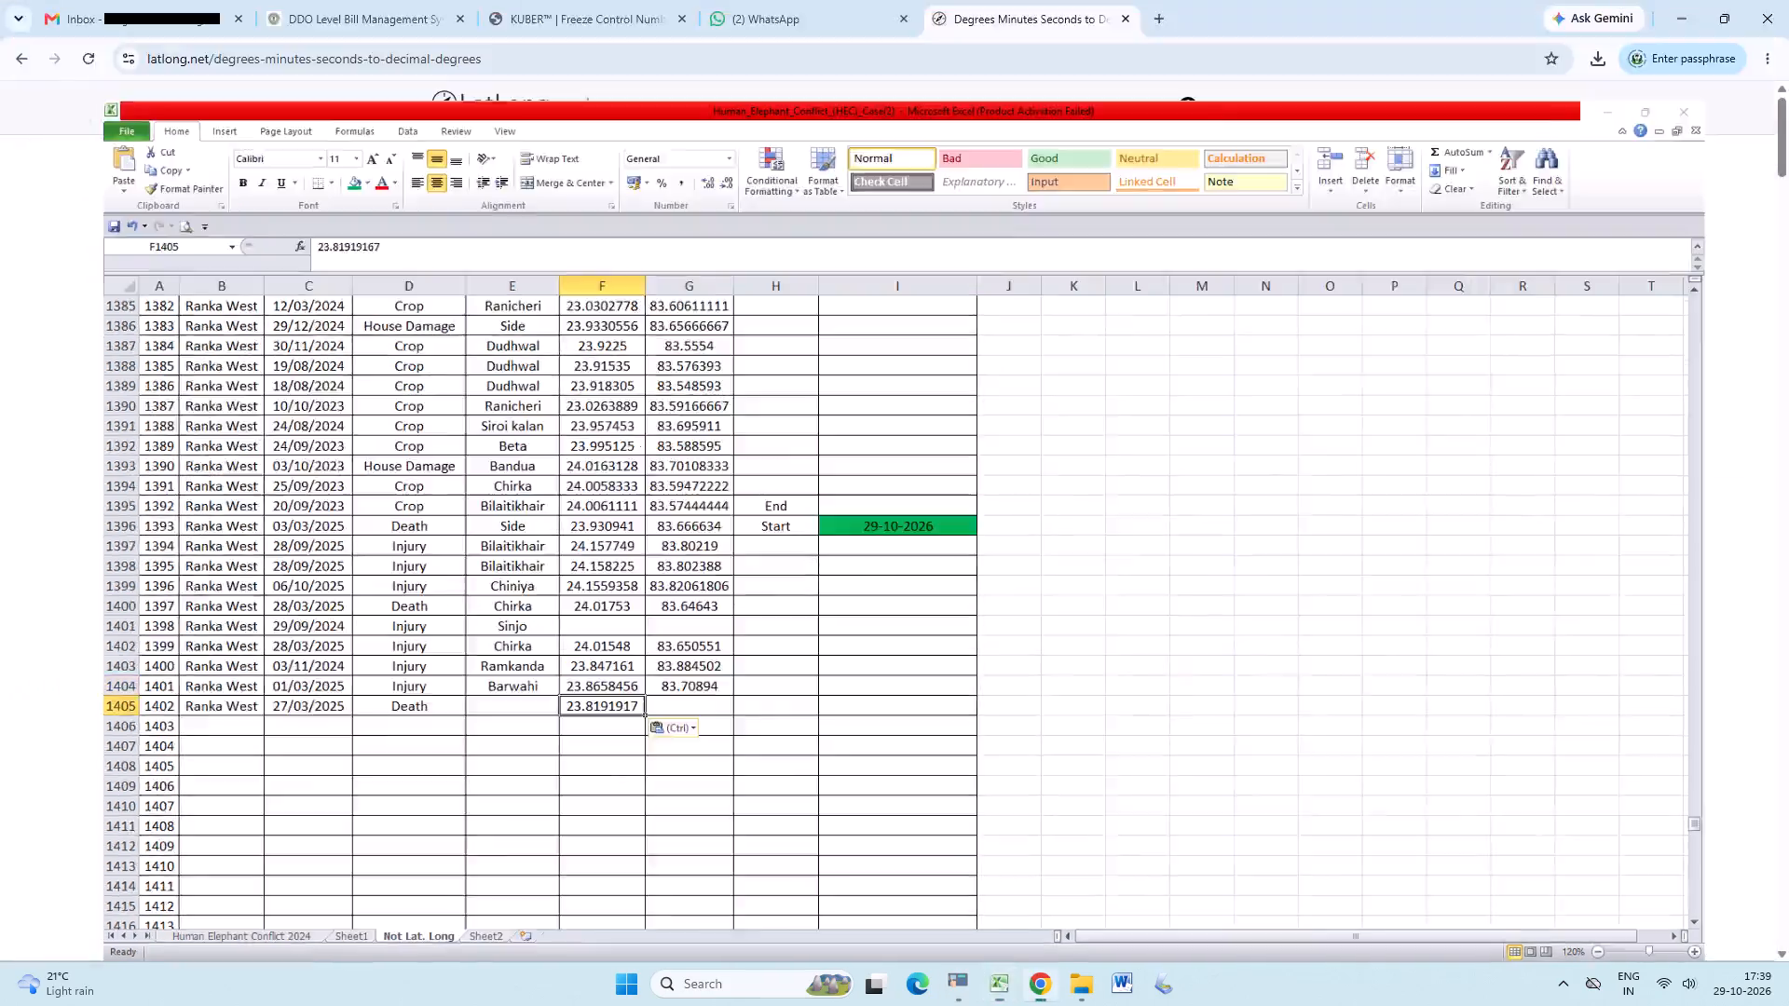
left_click_drag(814, 693, 612, 700)
key("ctrl+c")
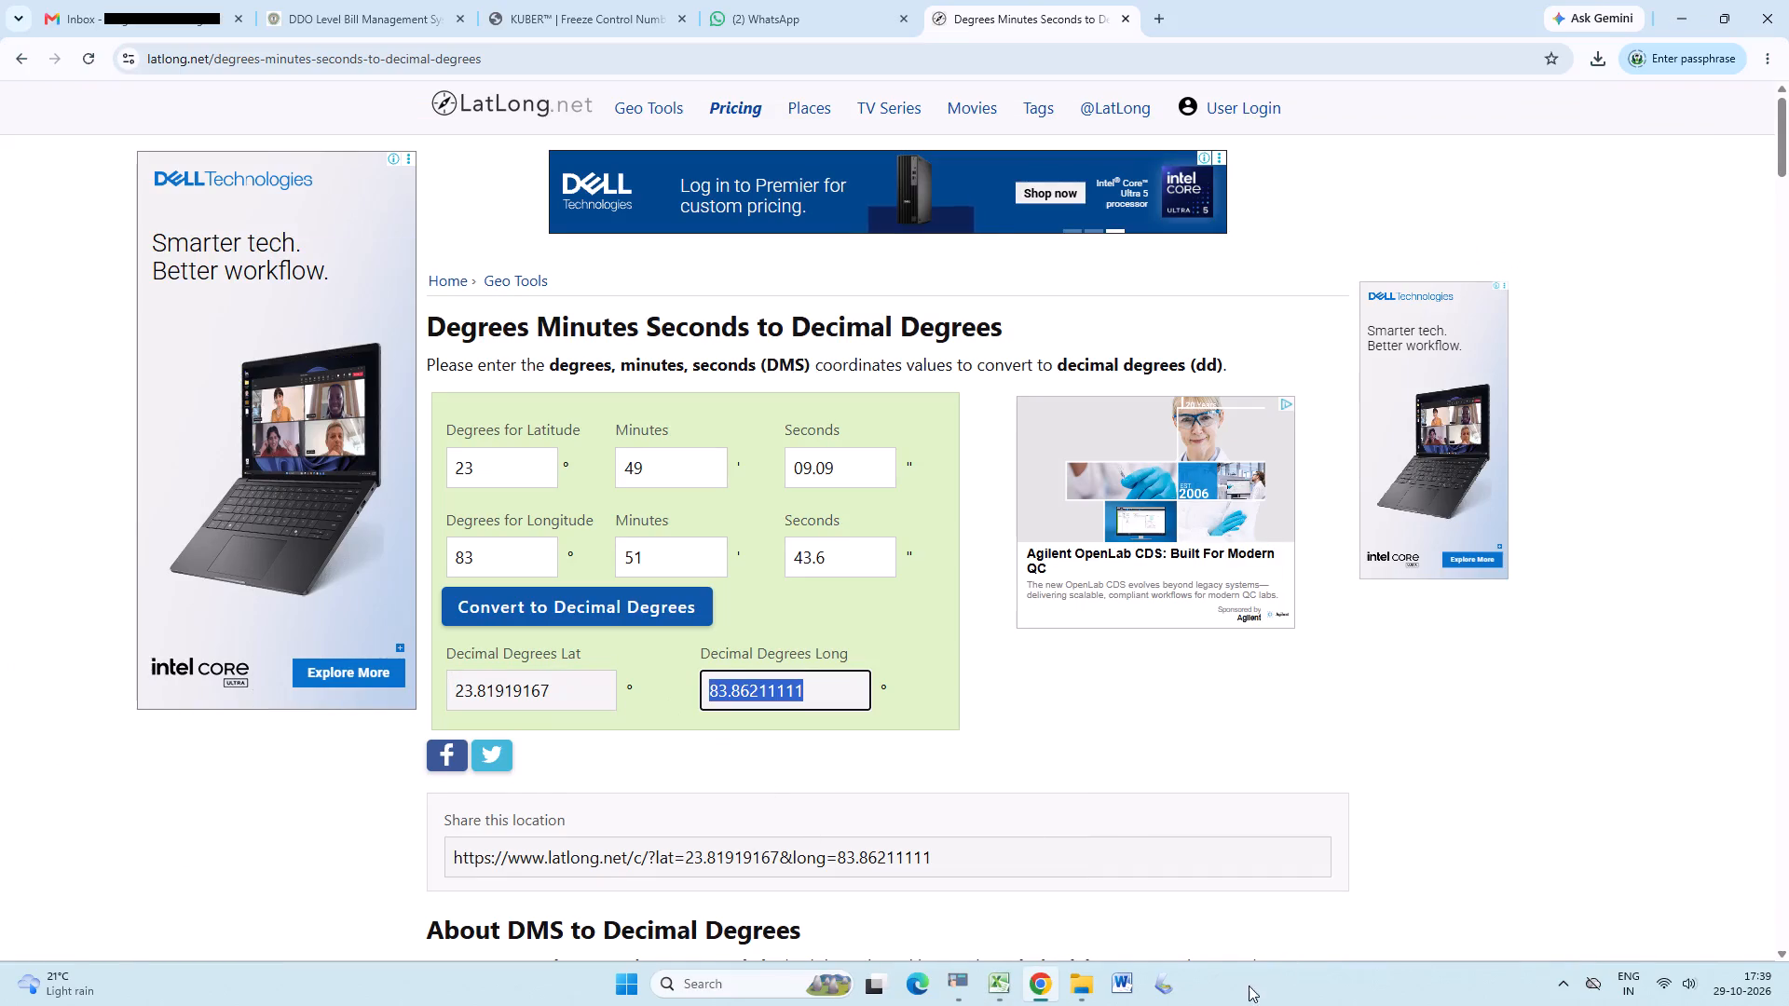
left_click(997, 979)
left_click(642, 674)
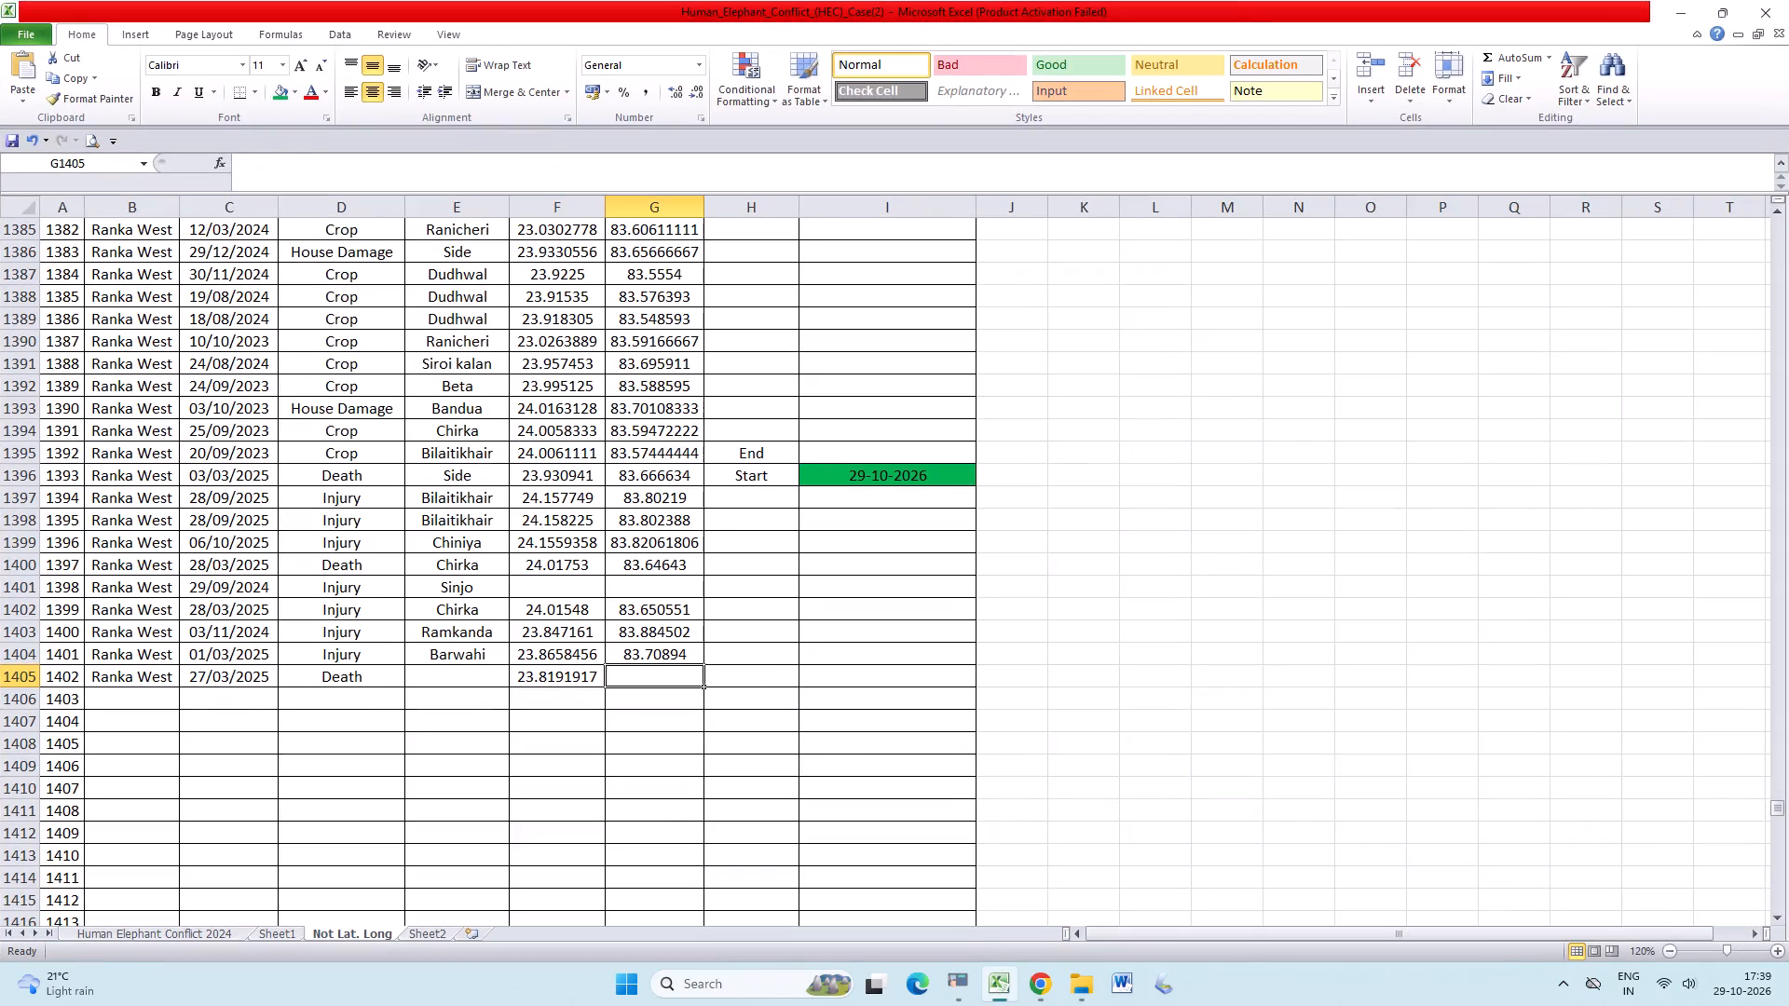
key("ctrl+v")
Enter Birajpur as record 1402's village and save the workbook.
left_click(501, 681)
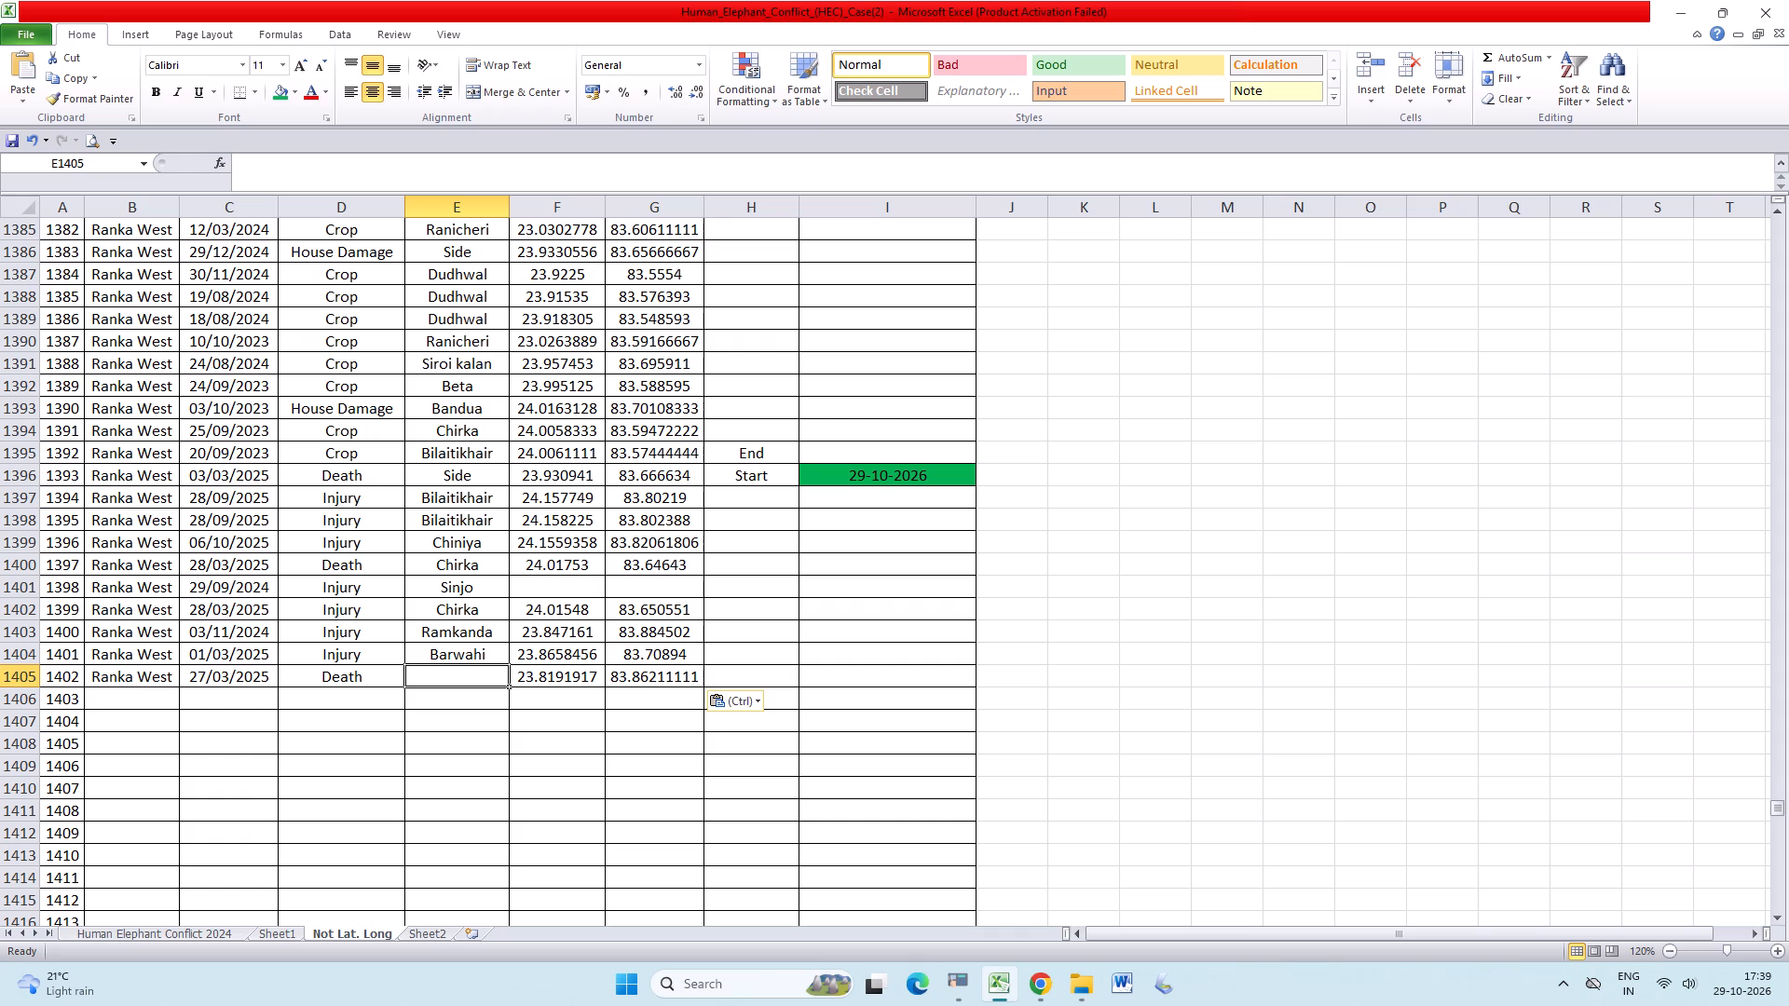
type("Bira")
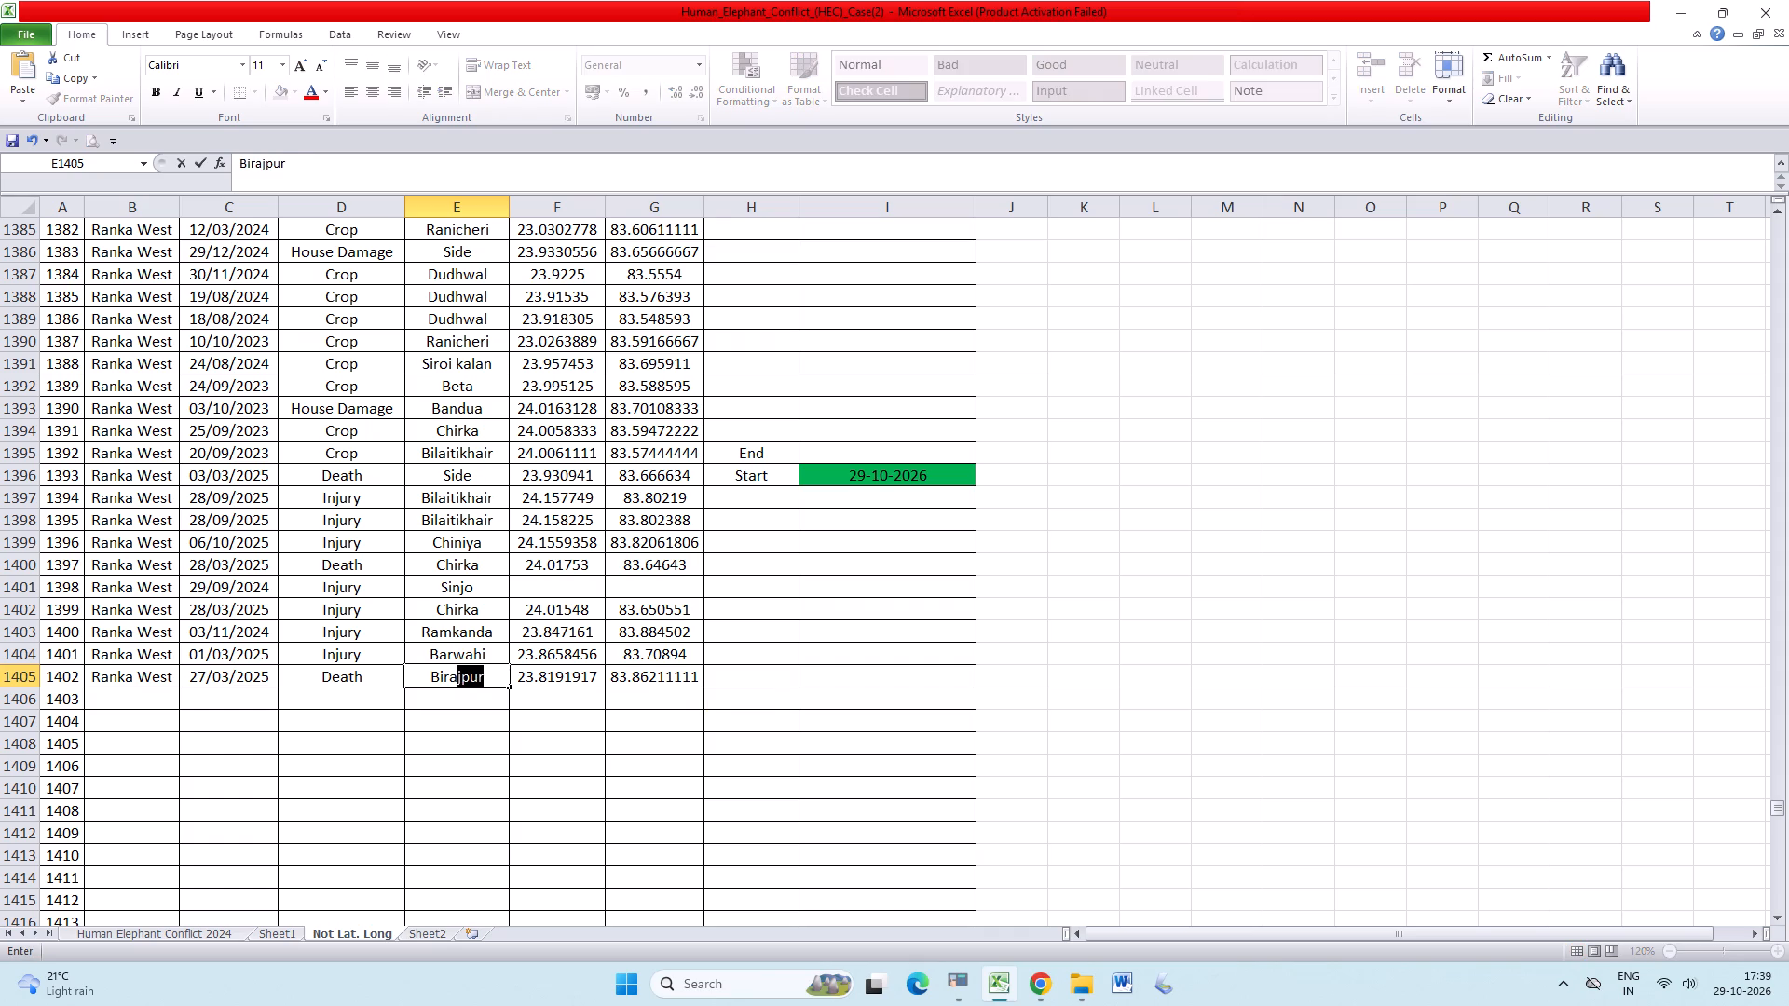
key("Tab")
key("ctrl+s")
Start record 1403 by filling its division cell with Ranka West from the row above.
key("Return")
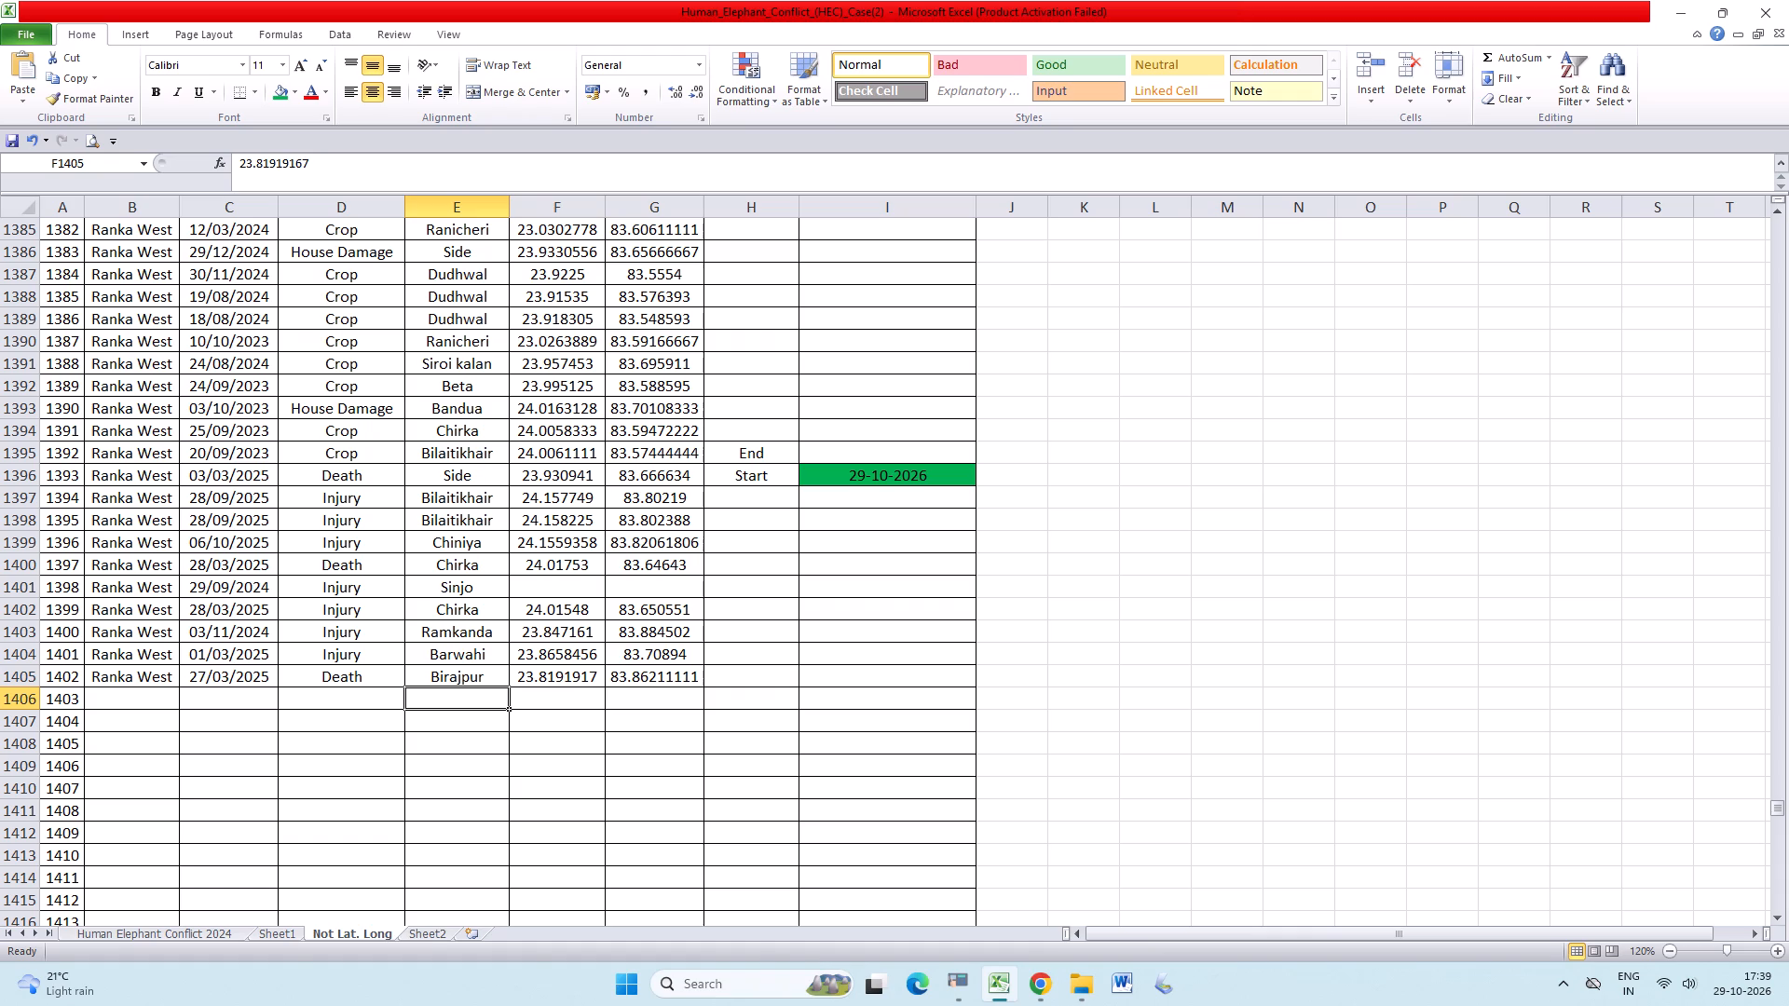
key("Left")
key("Left")
key("Left")
key("ctrl+d")
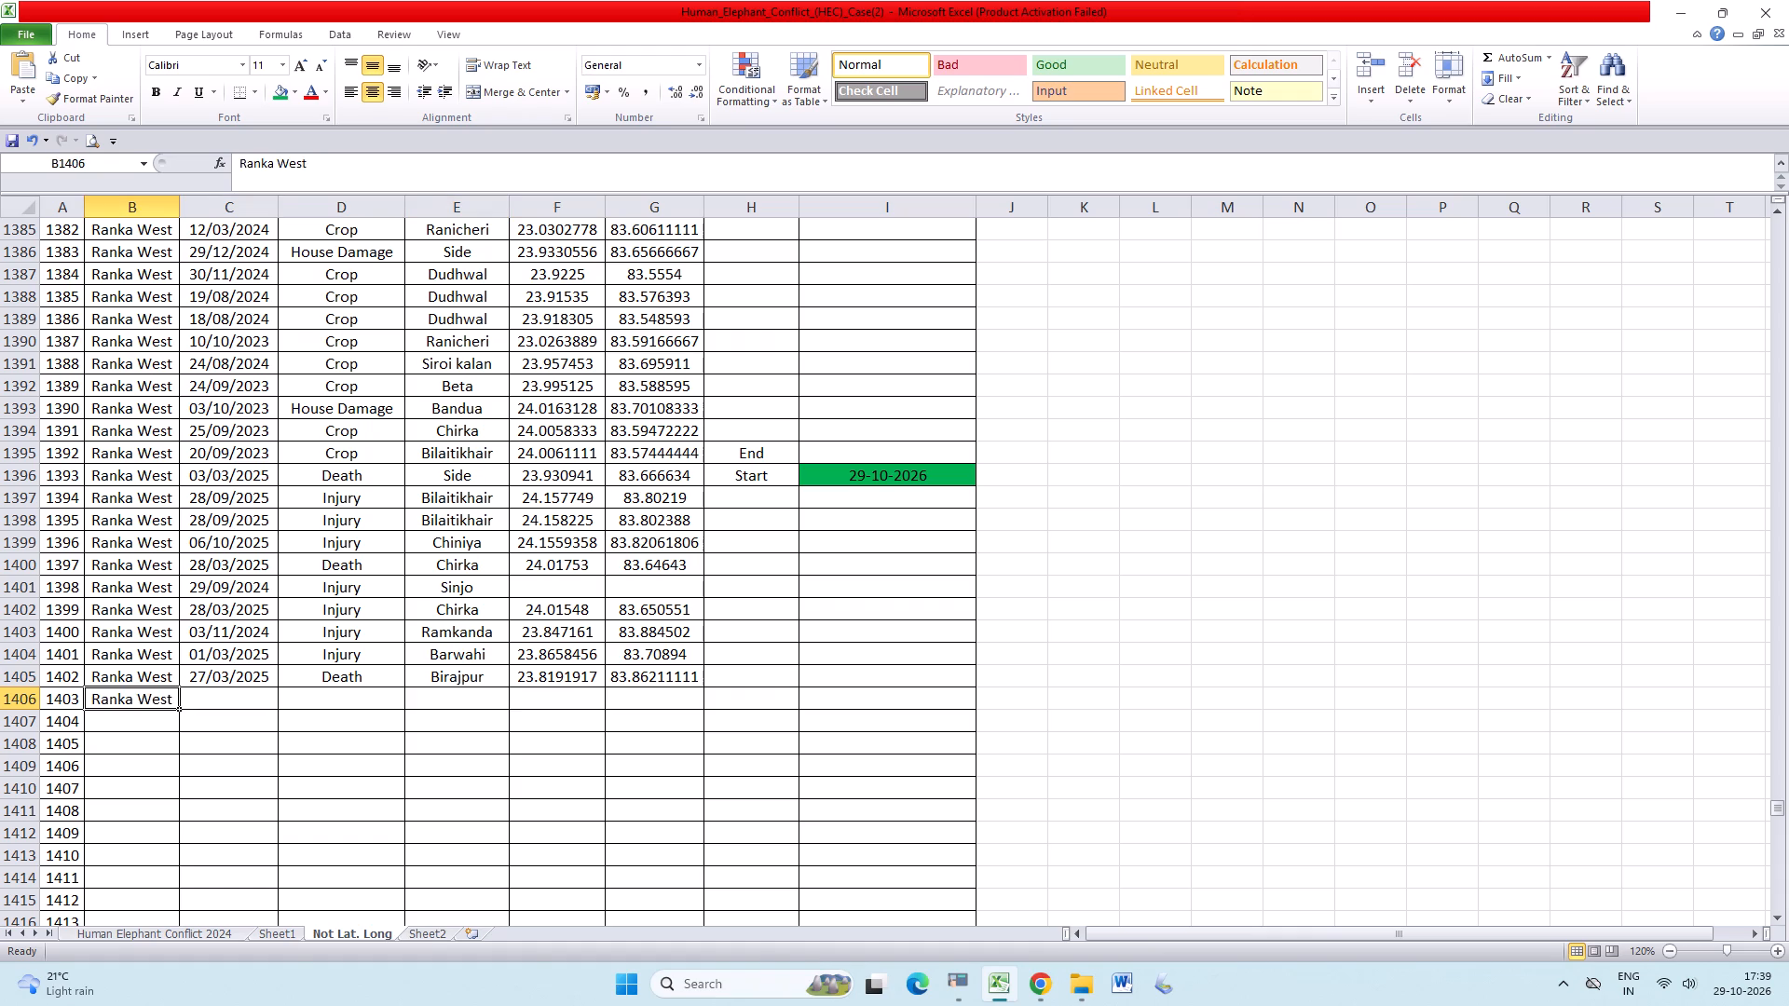
key("q")
key("Tab")
key("Left")
key("ctrl+d")
key("Tab")
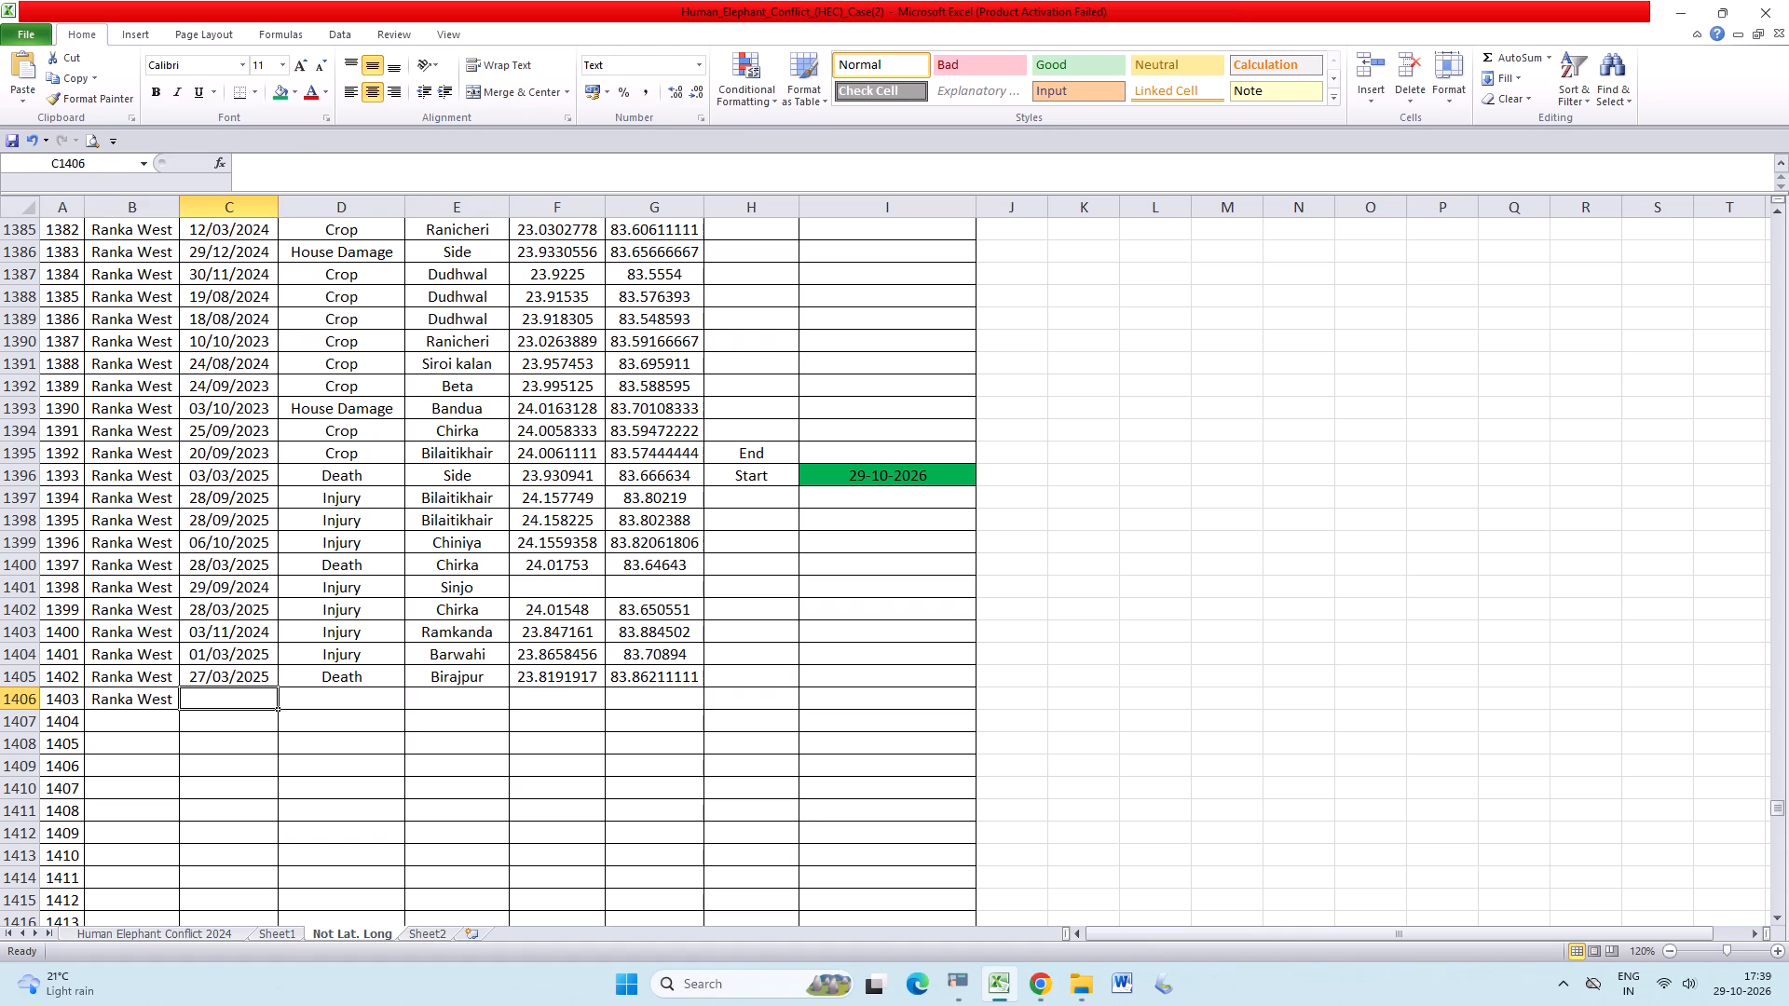
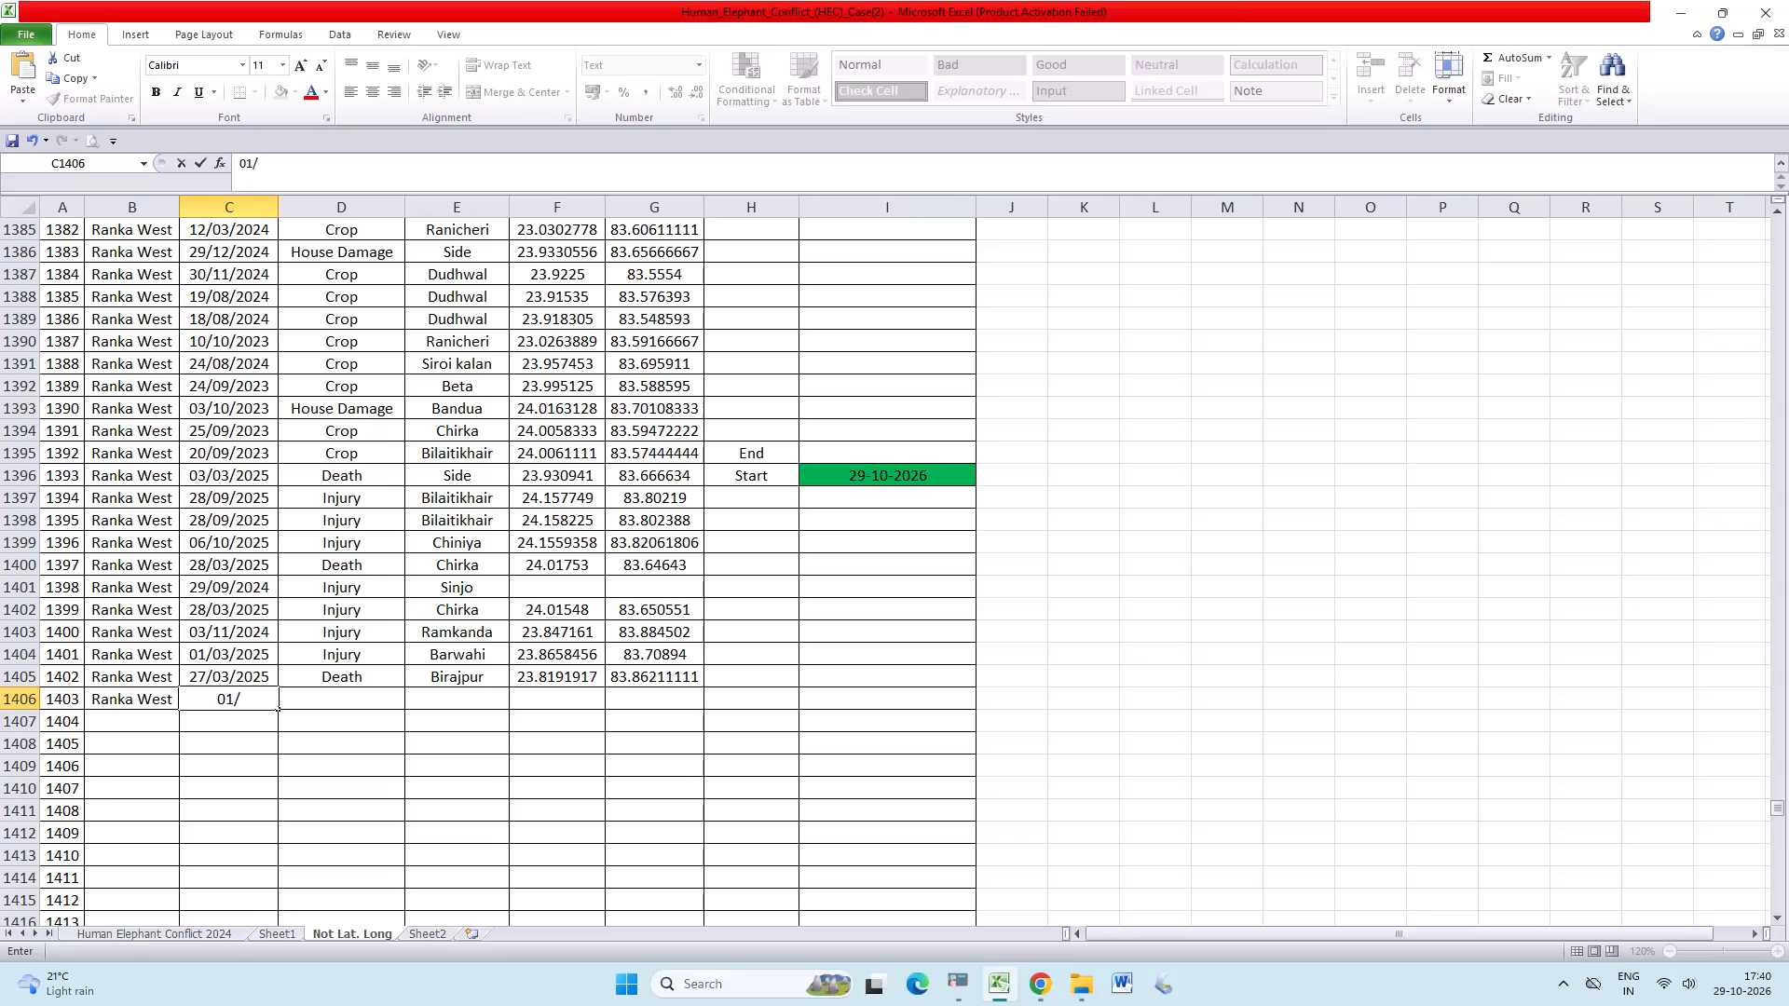
Fill record 1403 with date 01/07/2025, case type Death and village Nagari, and save the workbook.
type("07/2025")
key("Tab")
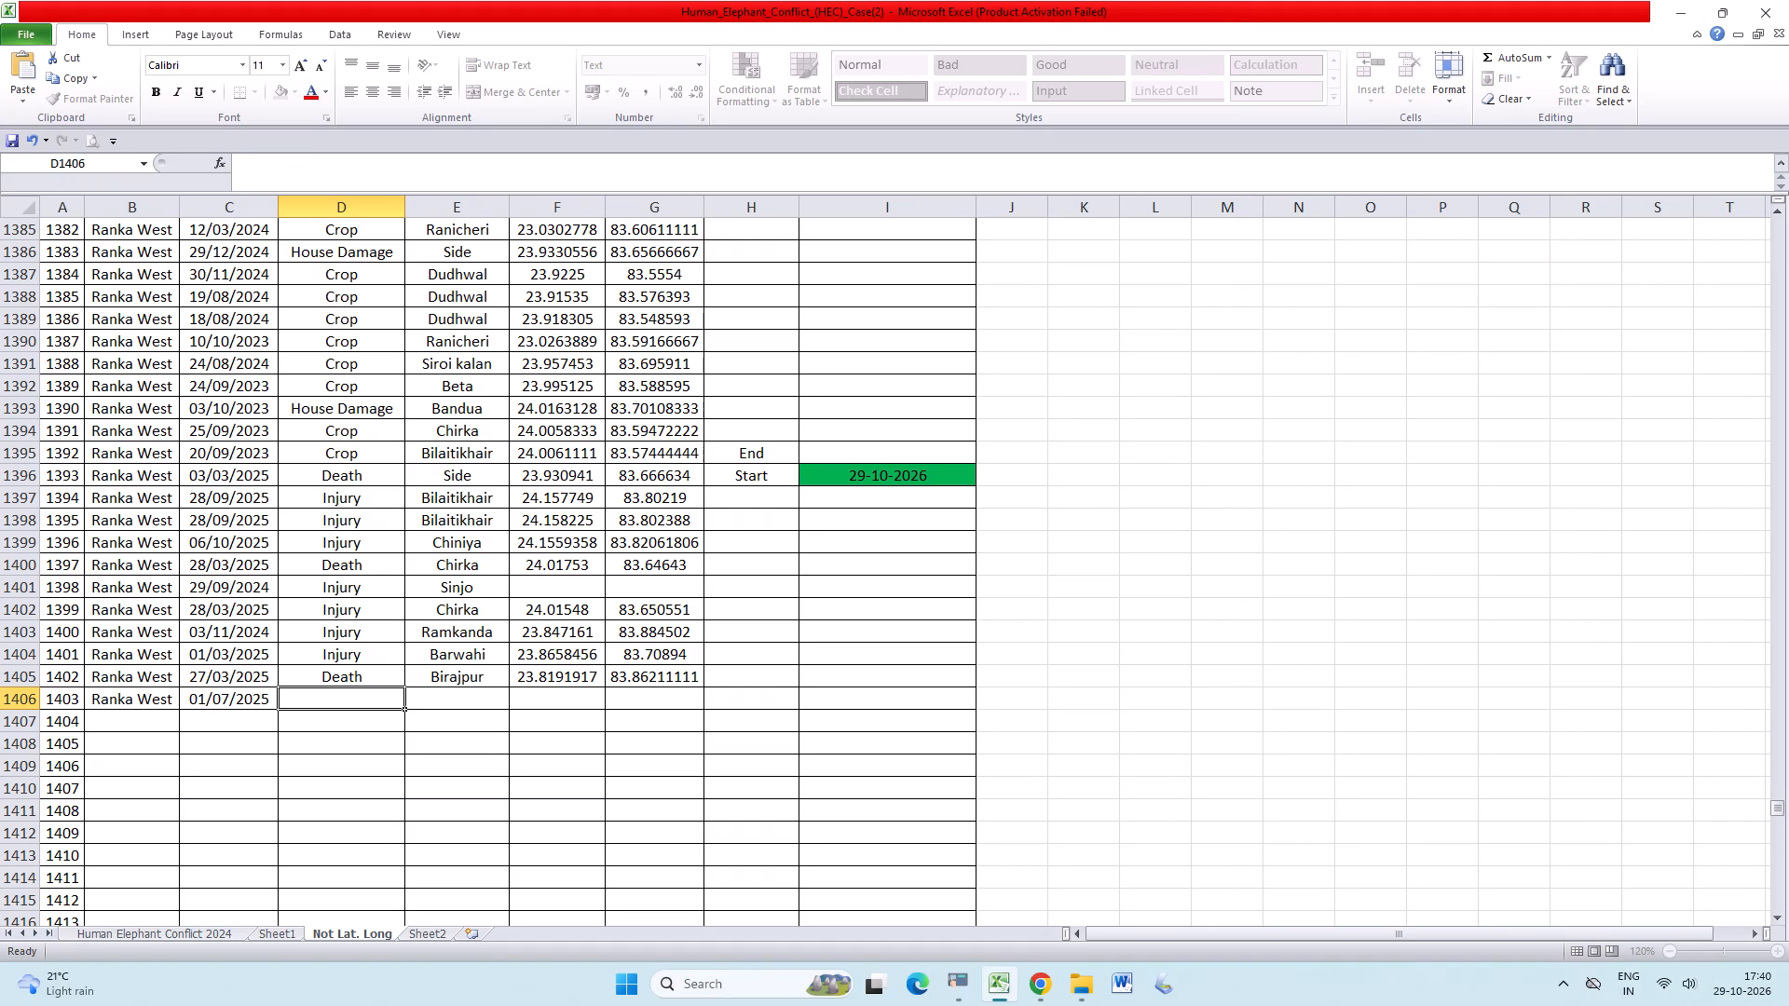
key("ctrl+d")
key("Tab")
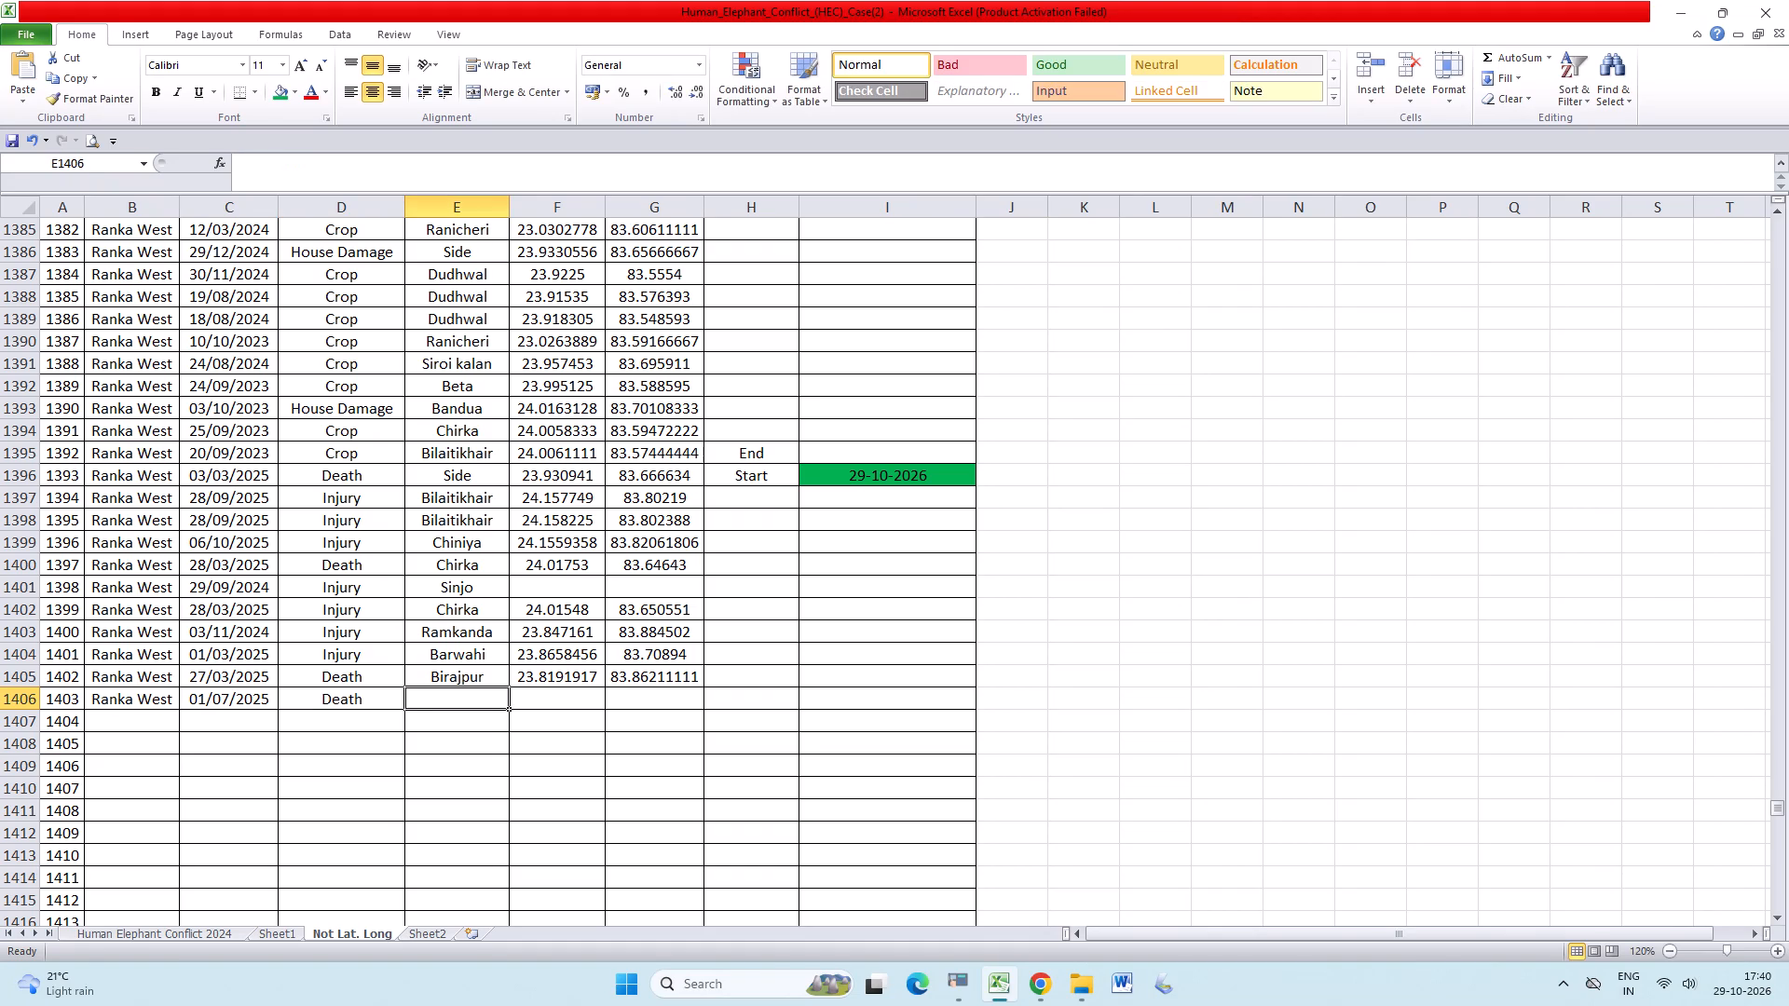
type("Na")
type("gari")
key("Tab")
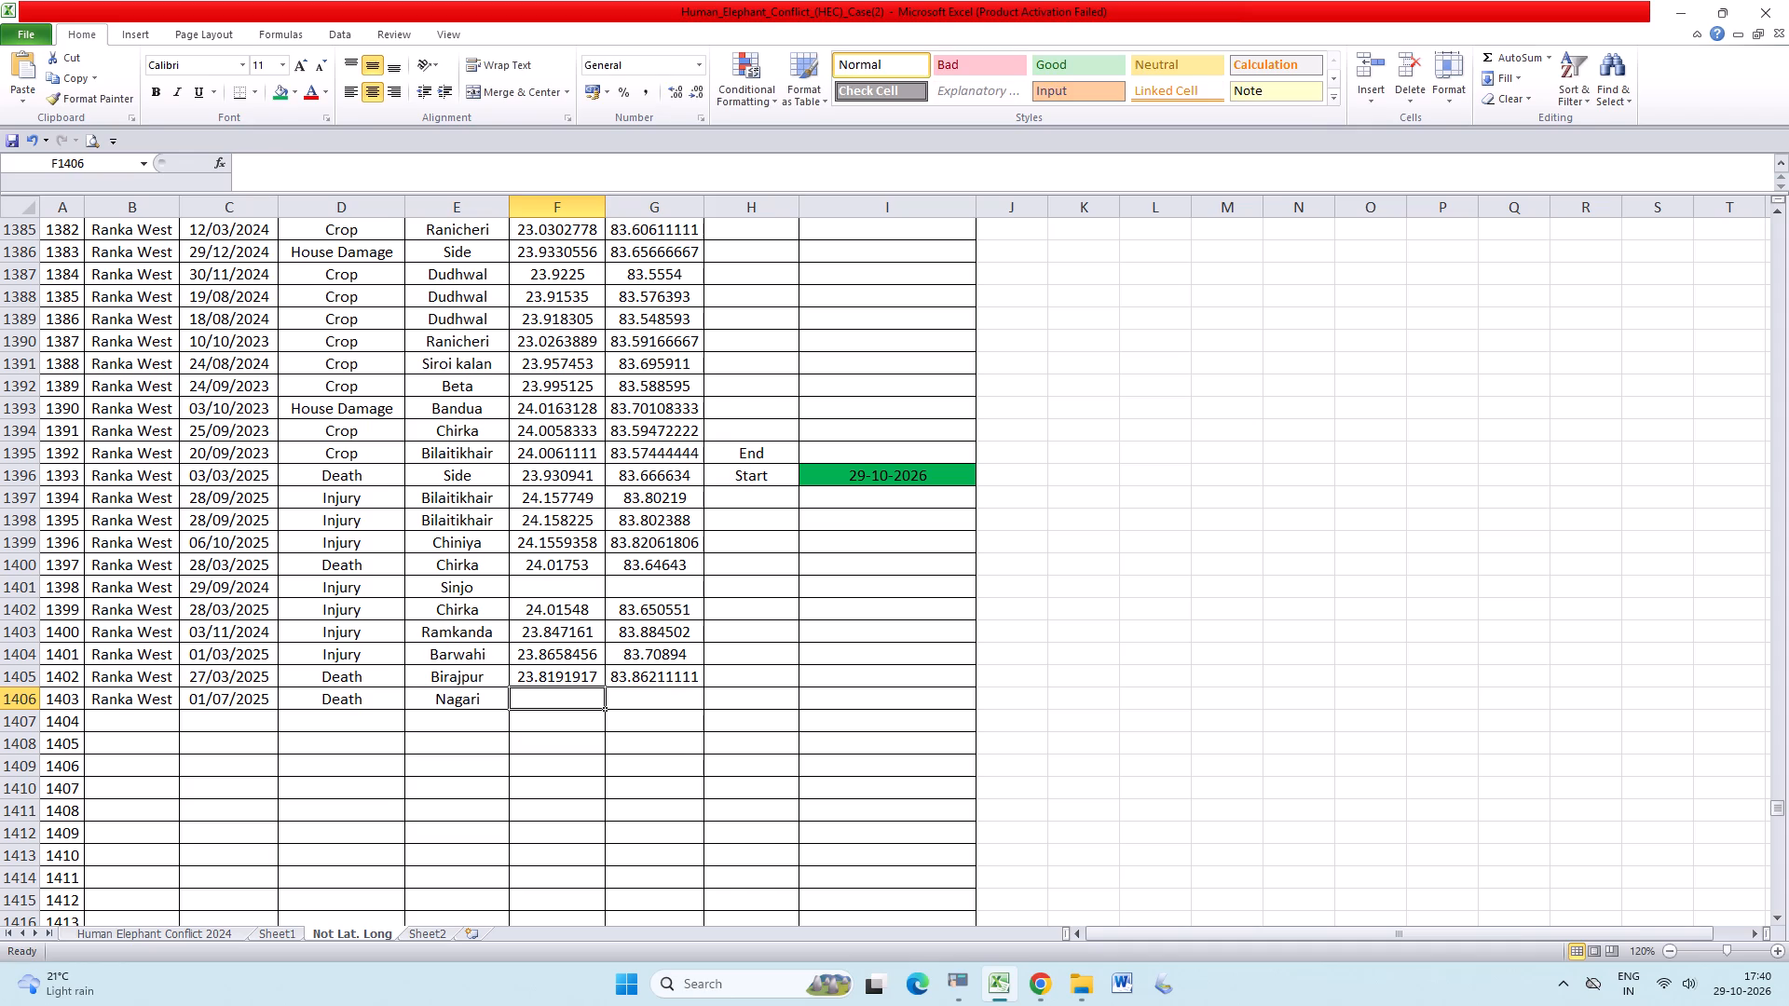
key("ctrl+s")
type("23.")
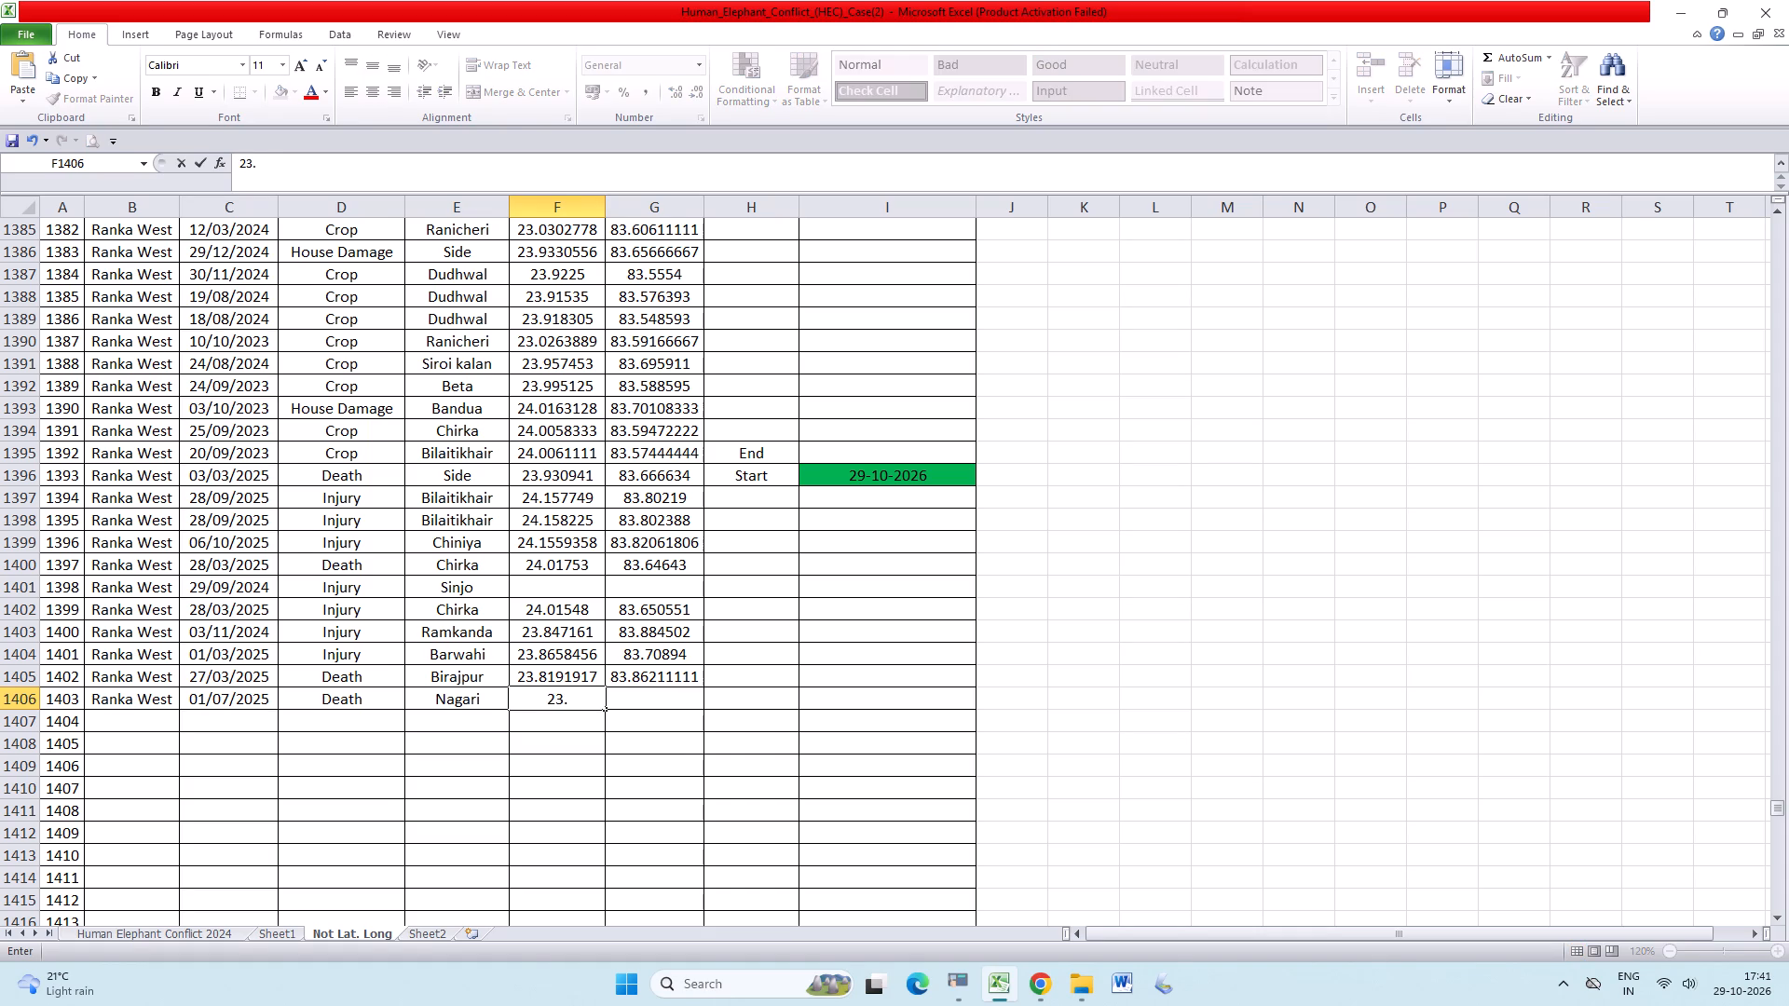
type("913867`83.591668")
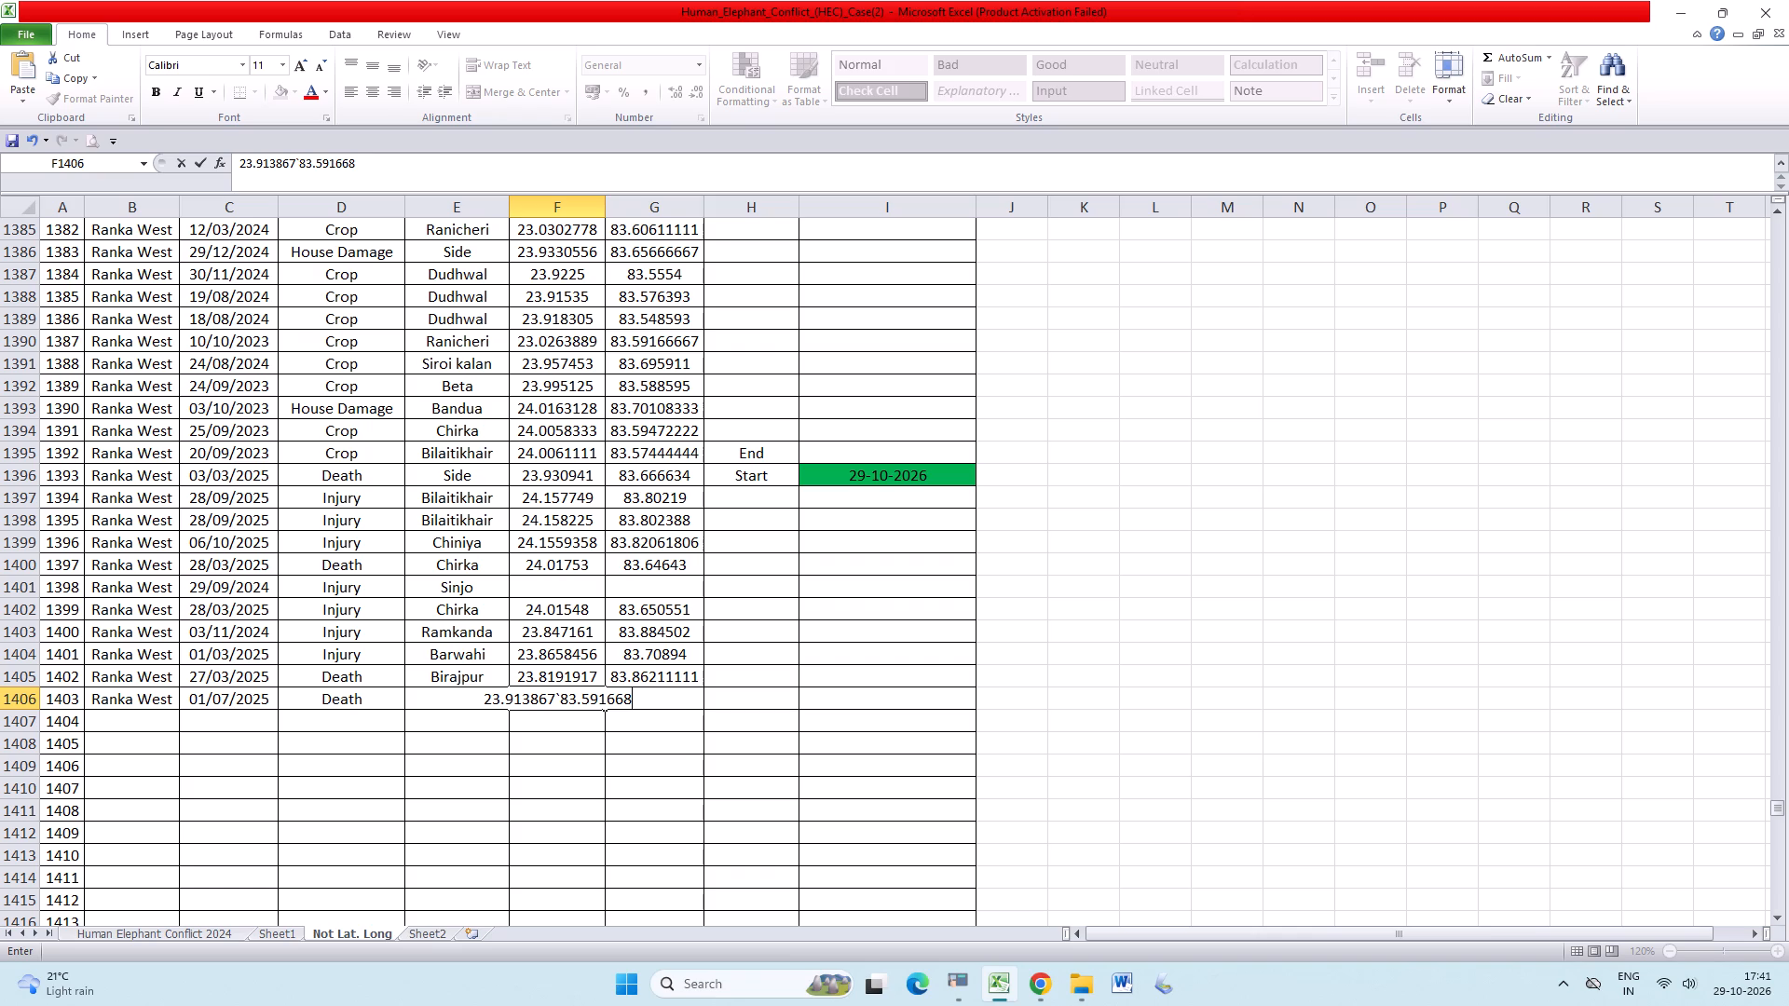
left_click(562, 698)
key("BackSpace")
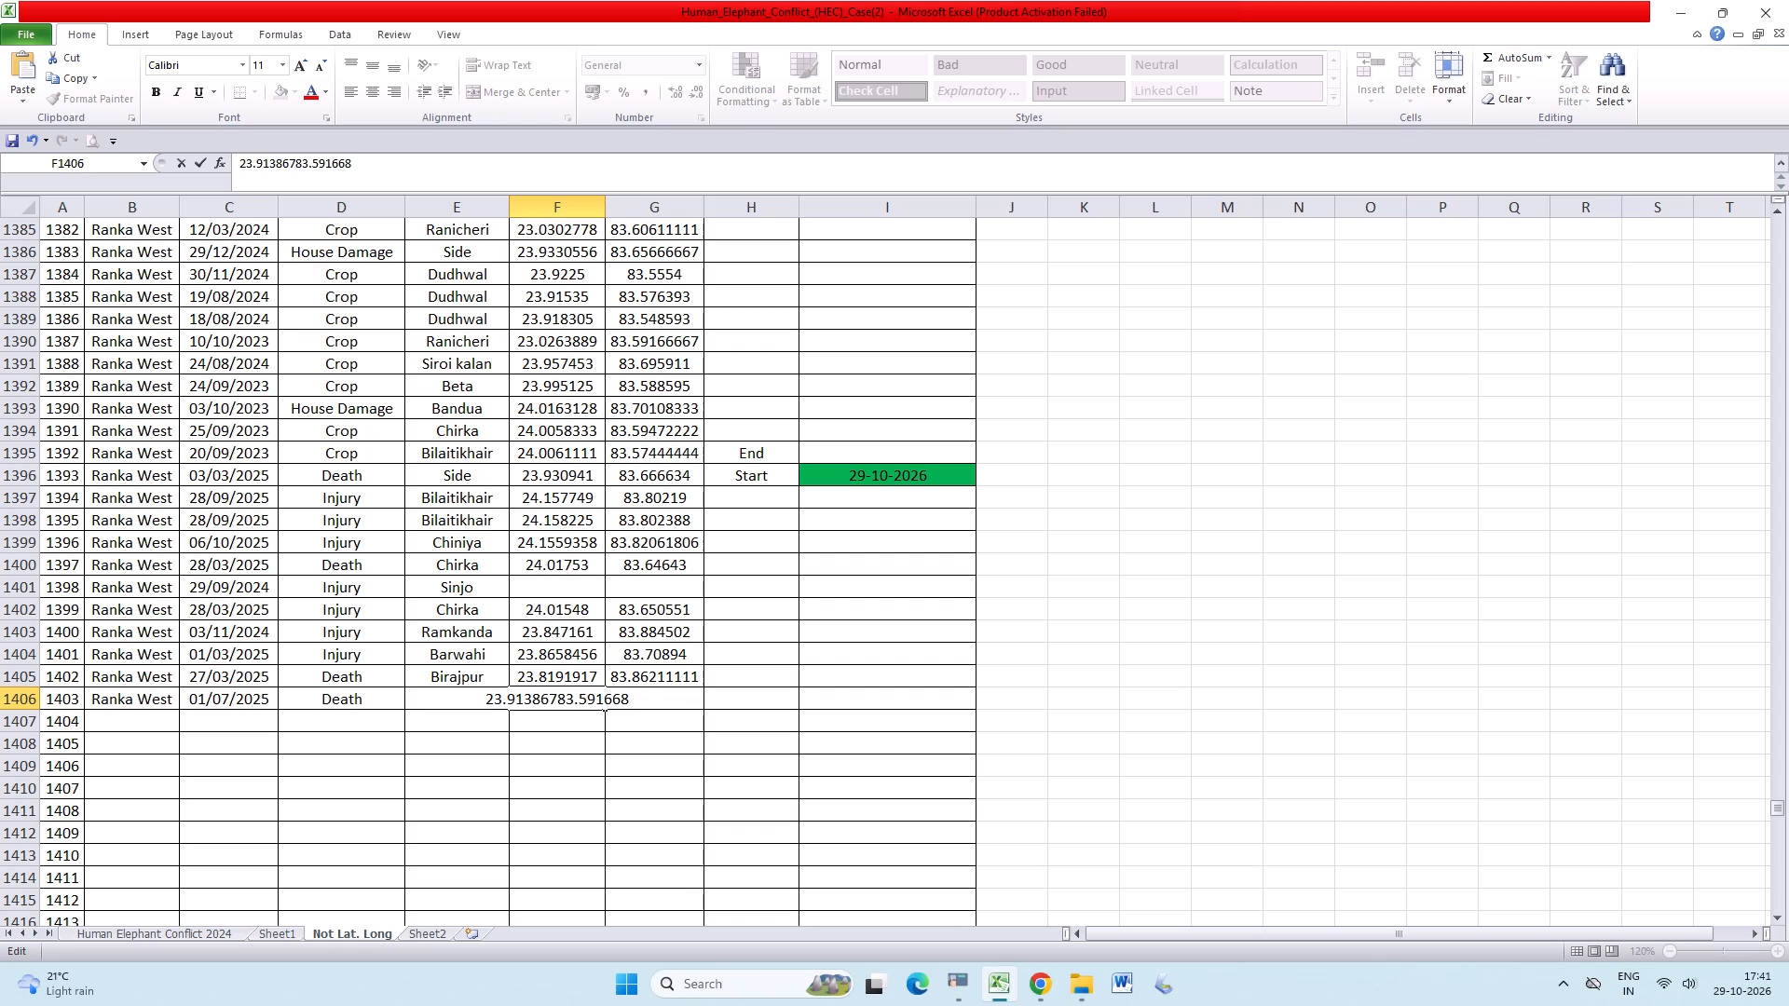
left_click_drag(556, 698, 633, 702)
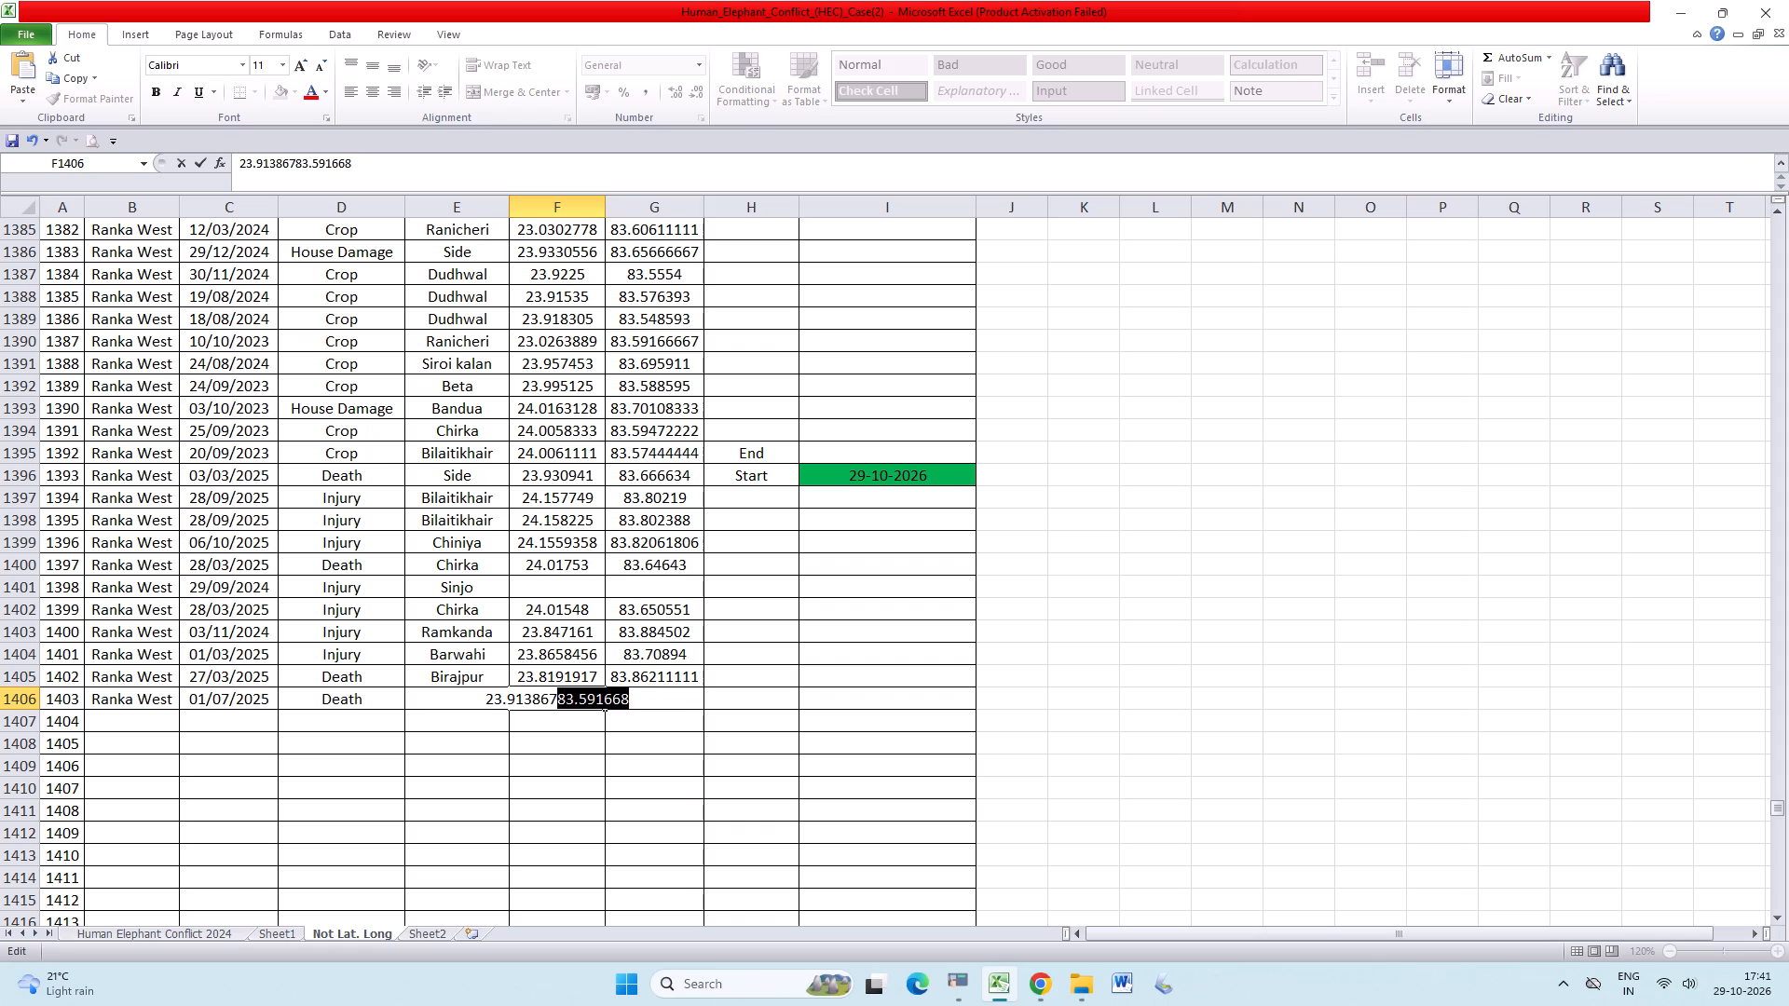
key("ctrl+x")
left_click(650, 698)
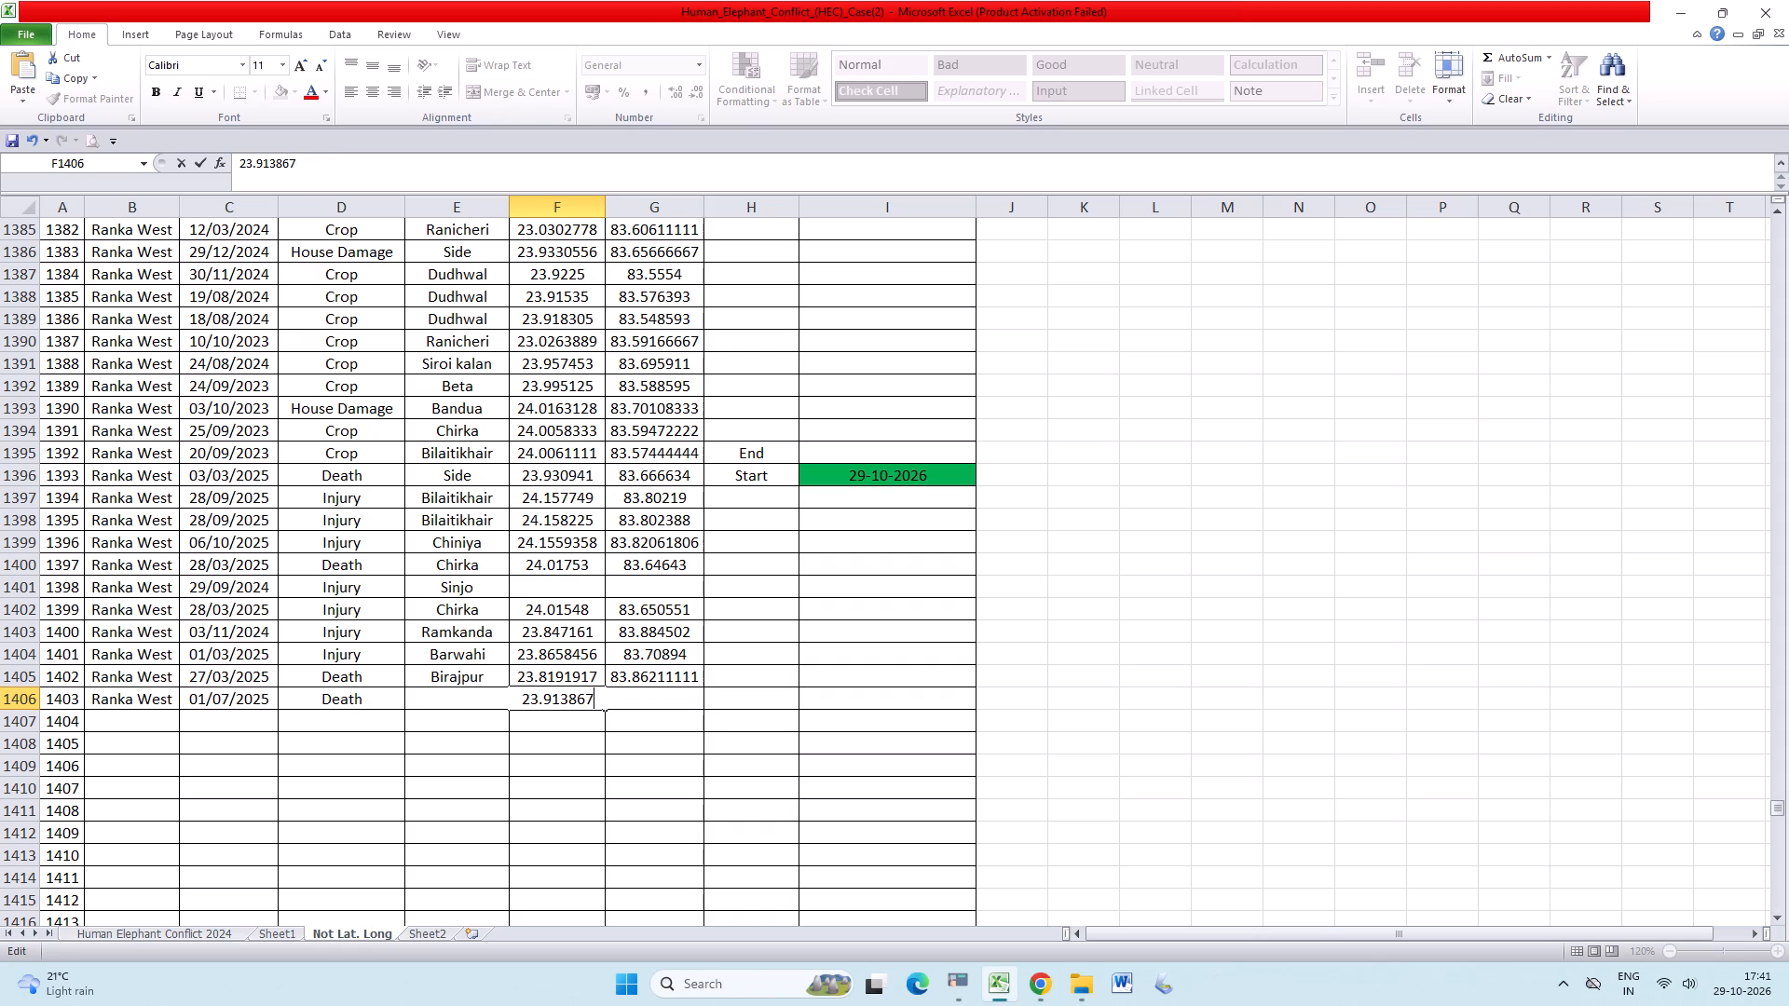
key("Tab")
key("ctrl+v")
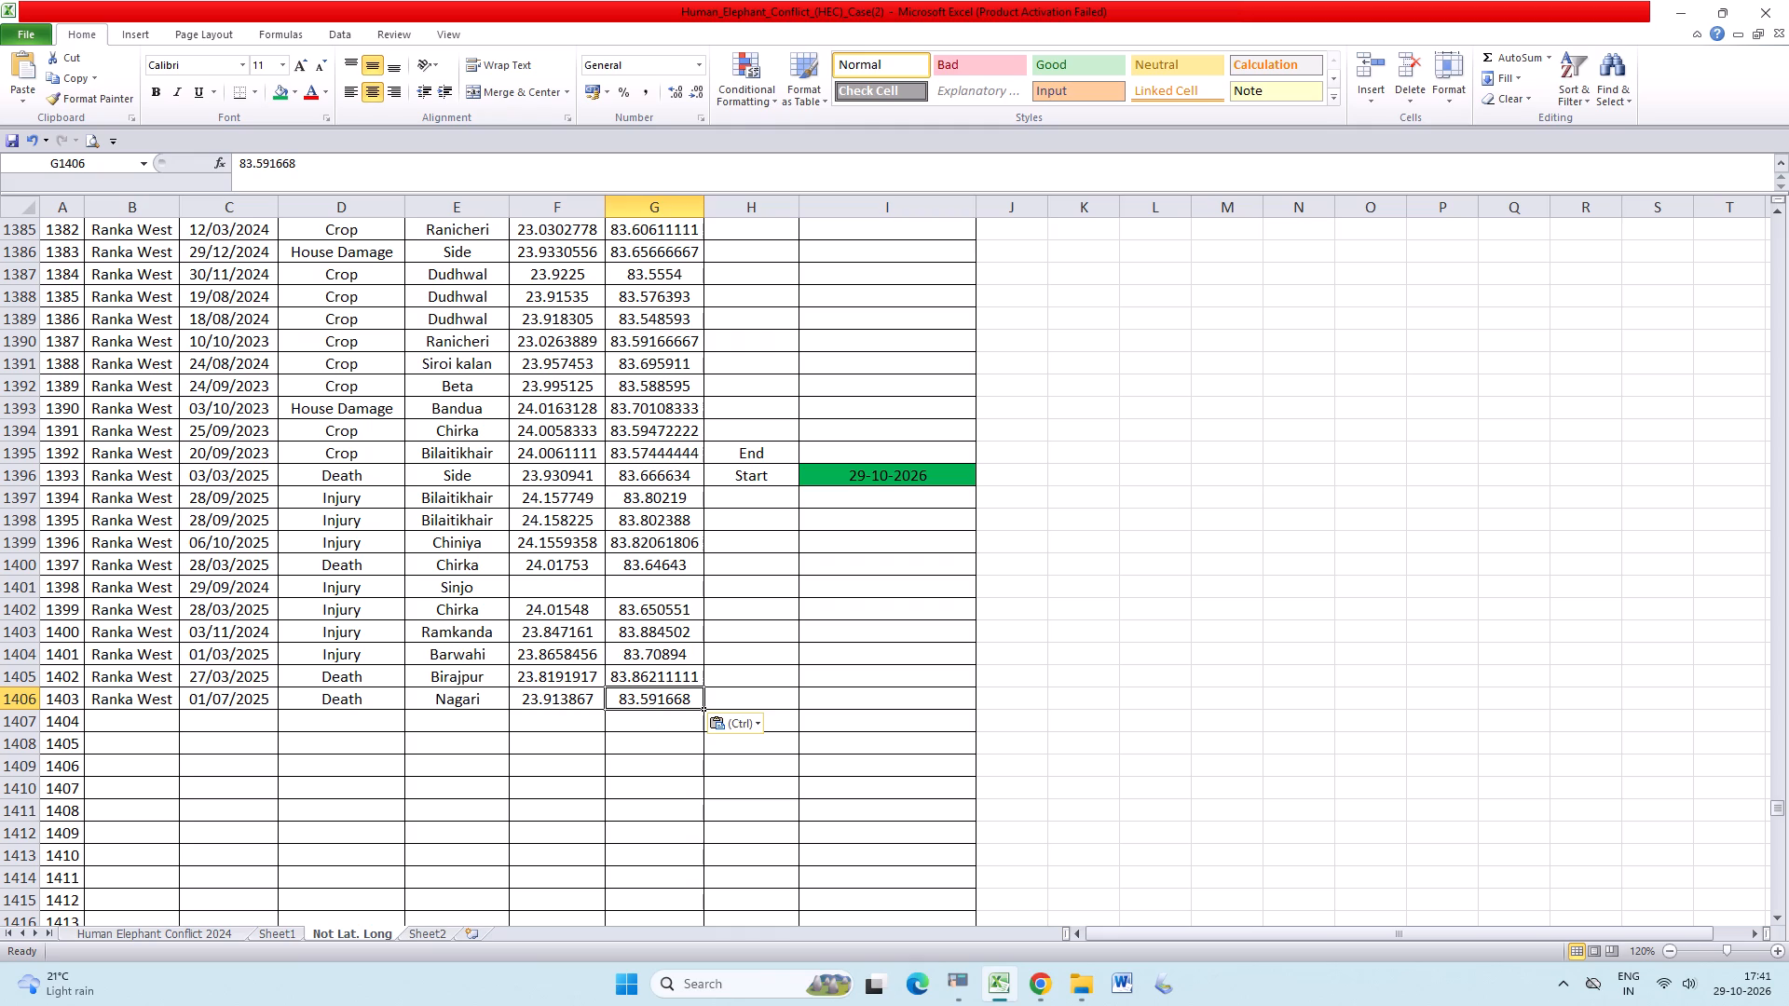
Start record 1404 by filling its division cell with Ranka West from the row above, and save the workbook.
left_click(141, 730)
key("ctrl+d")
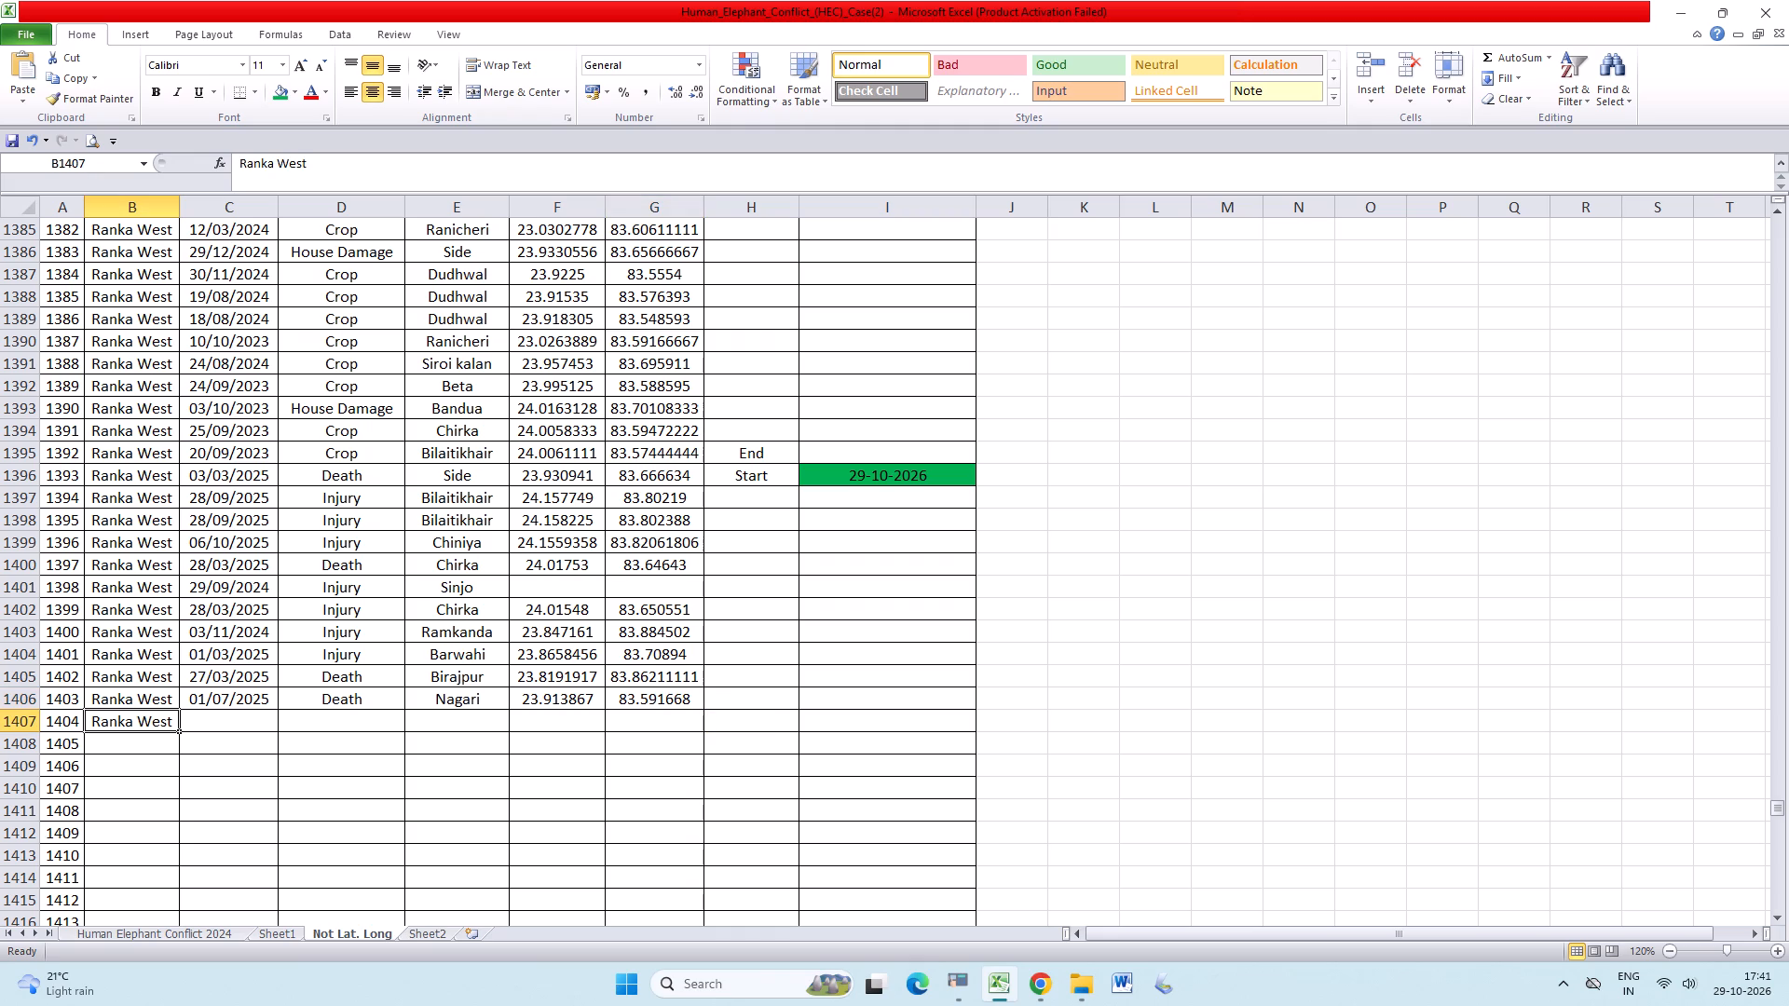
key("ctrl+s")
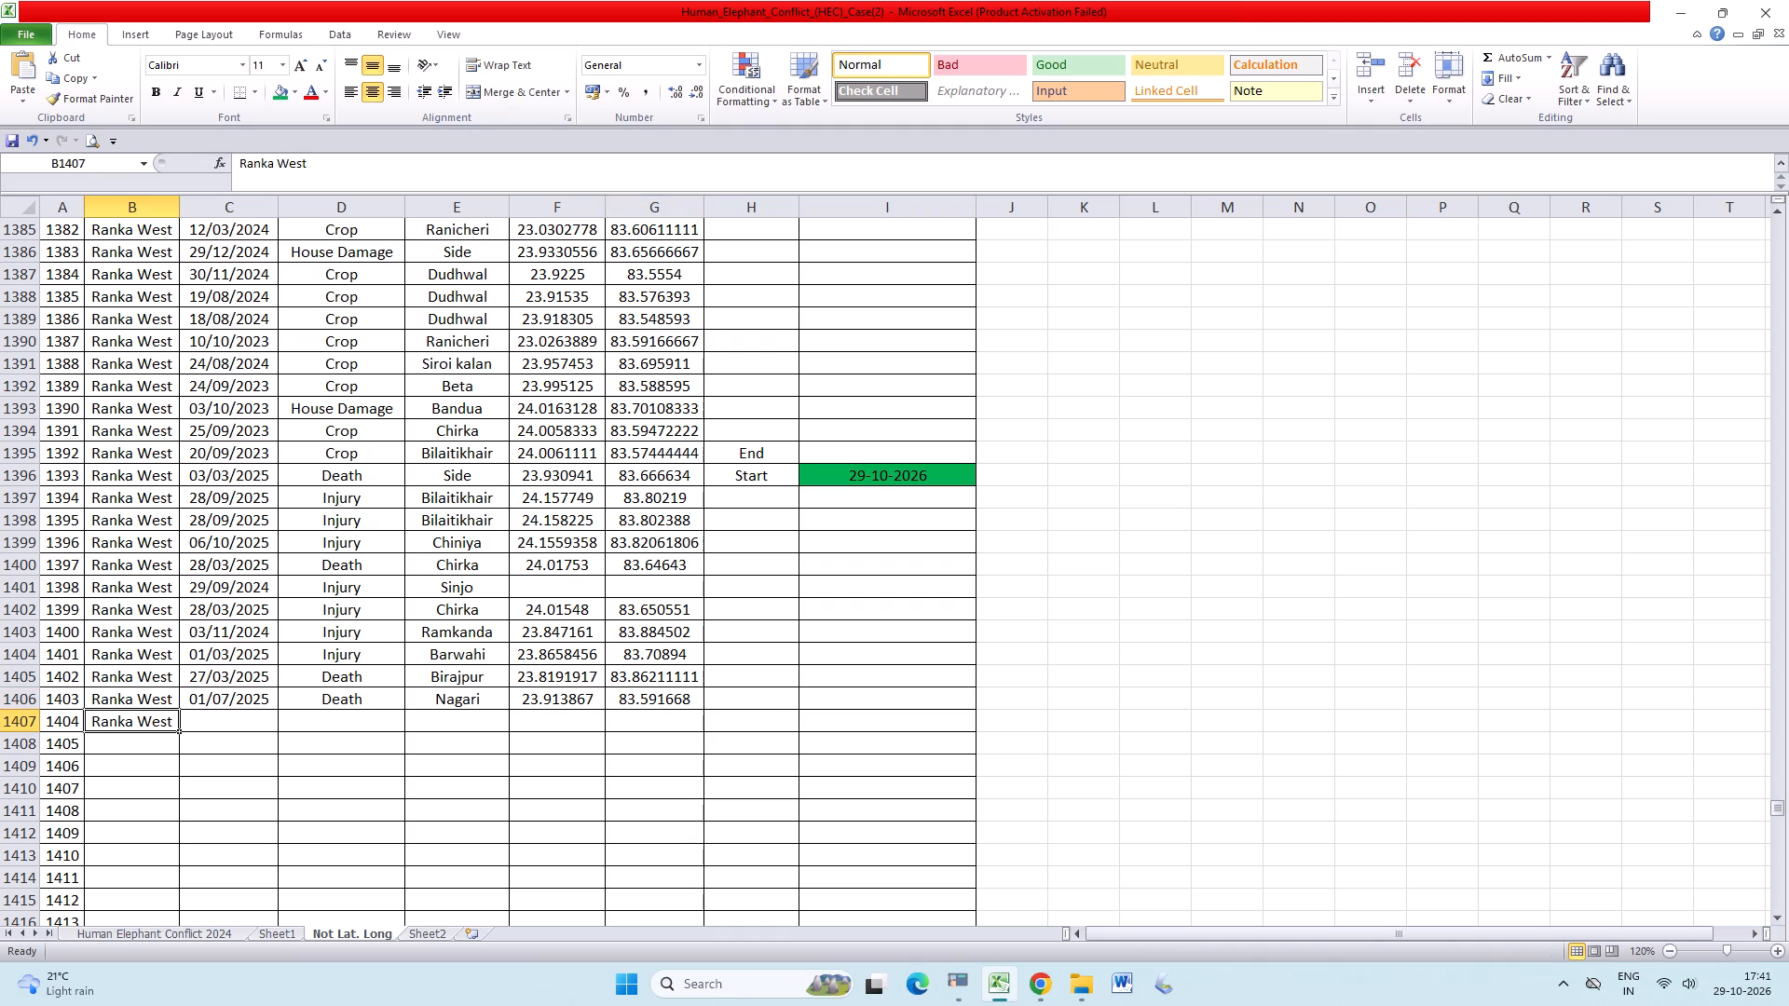
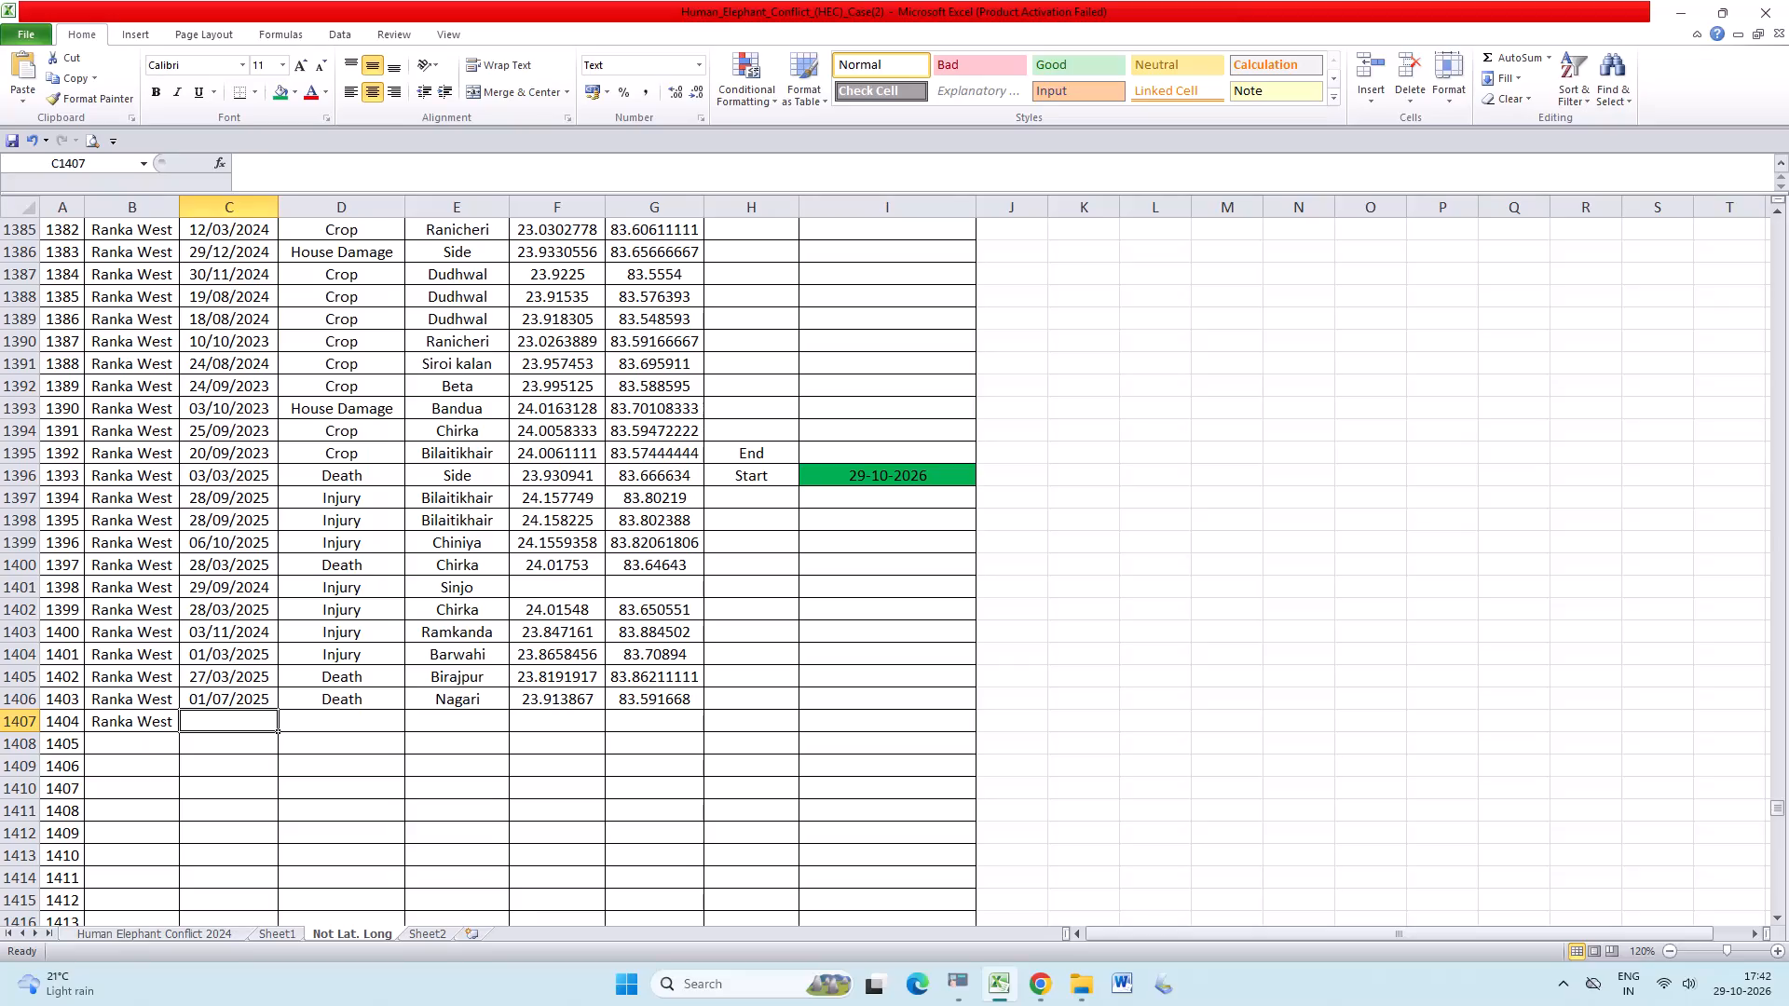
Fill record 1404 with date 01/07/2025 and village Nagari from the row above, case type House Damage, and save the workbook.
key("ctrl+d")
key("Tab")
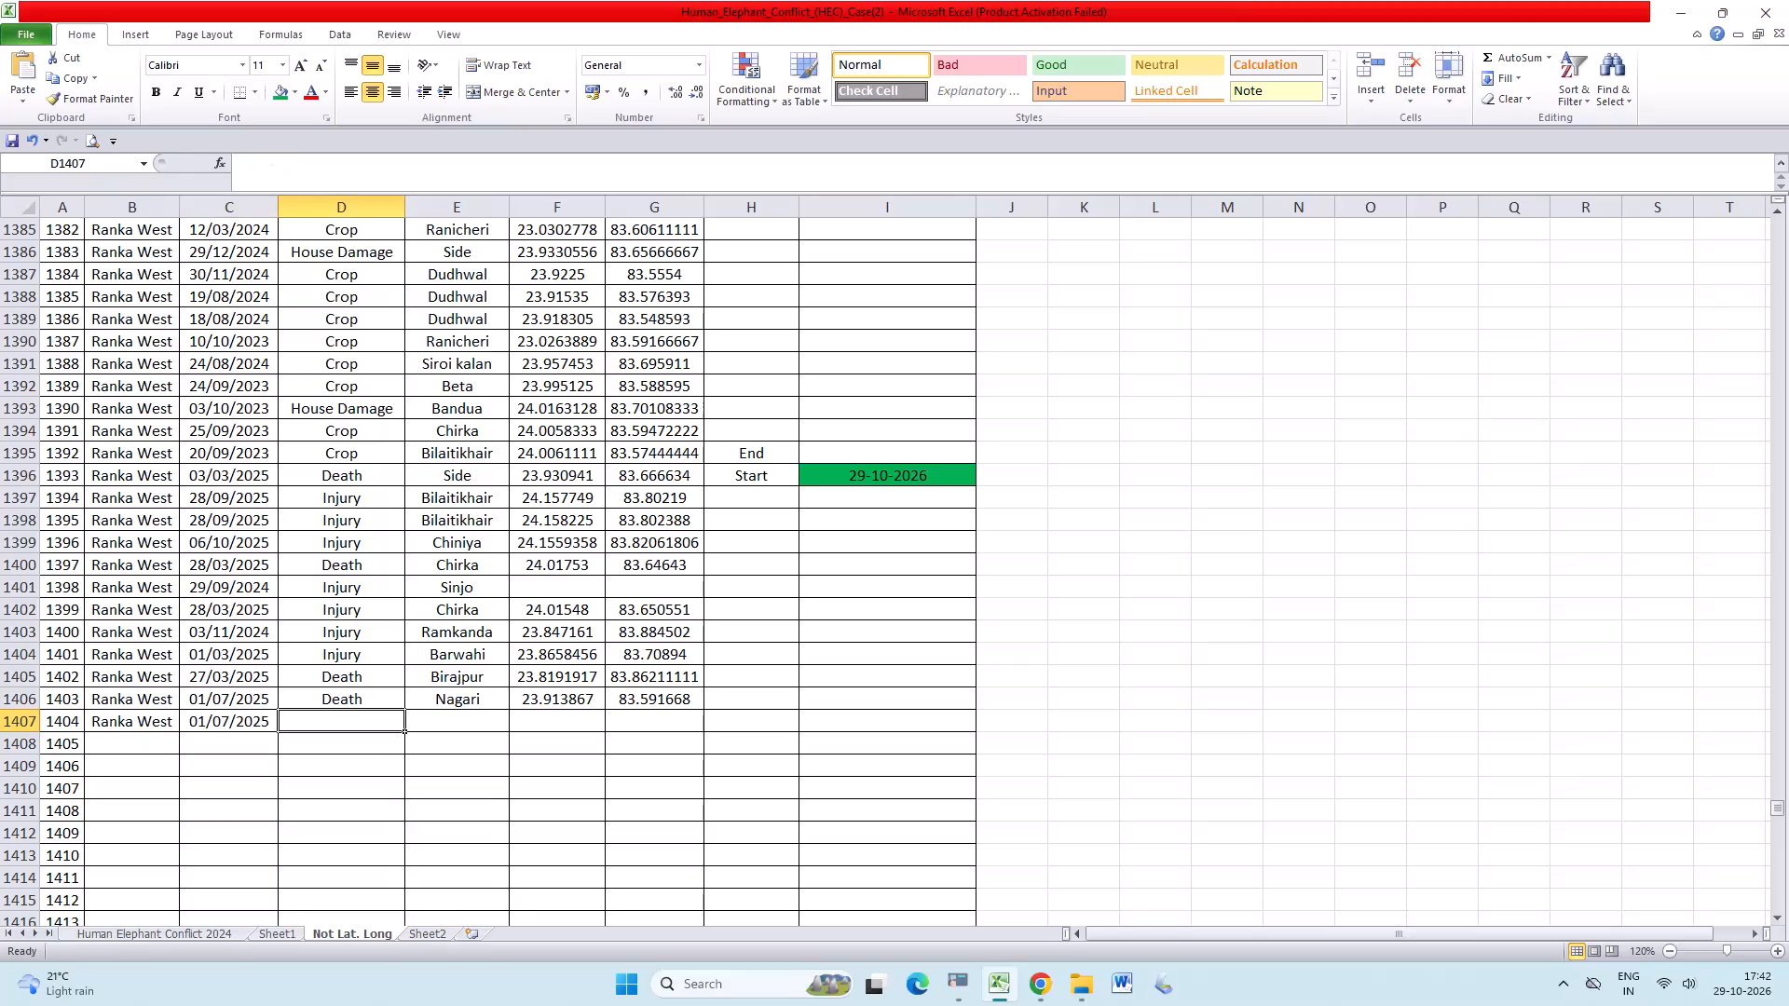
key("h")
key("Tab")
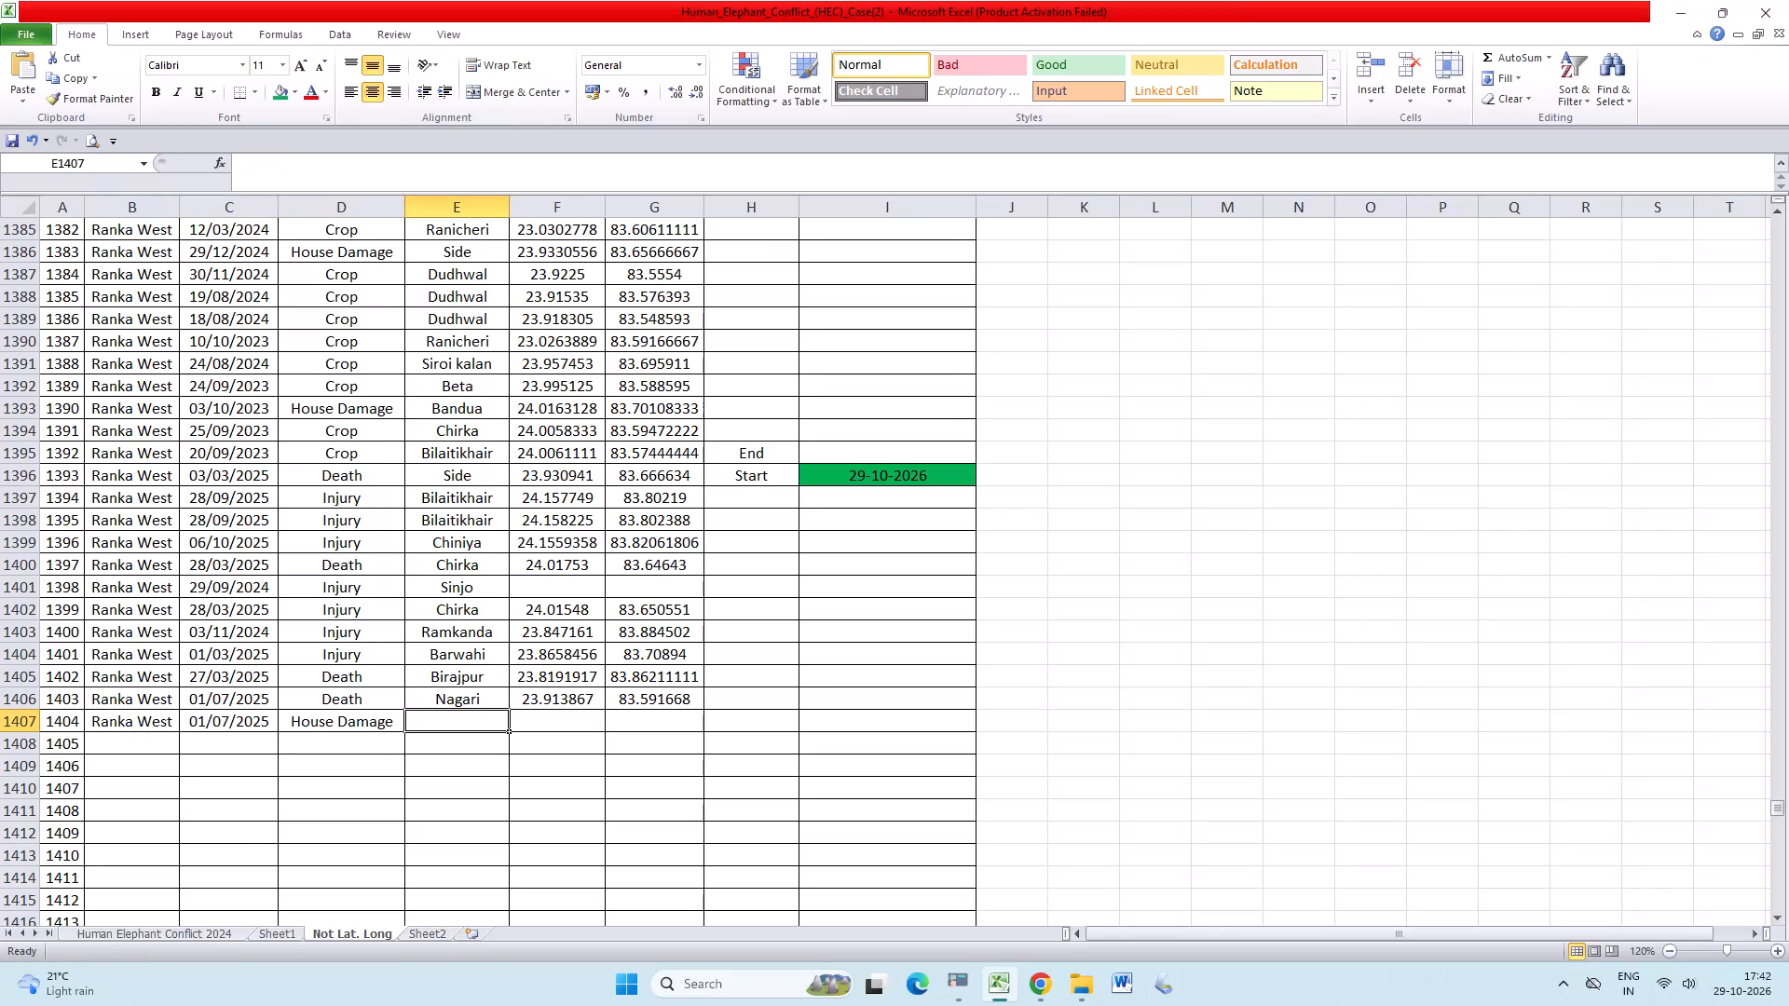
key("ctrl+d")
key("Tab")
key("ctrl+s")
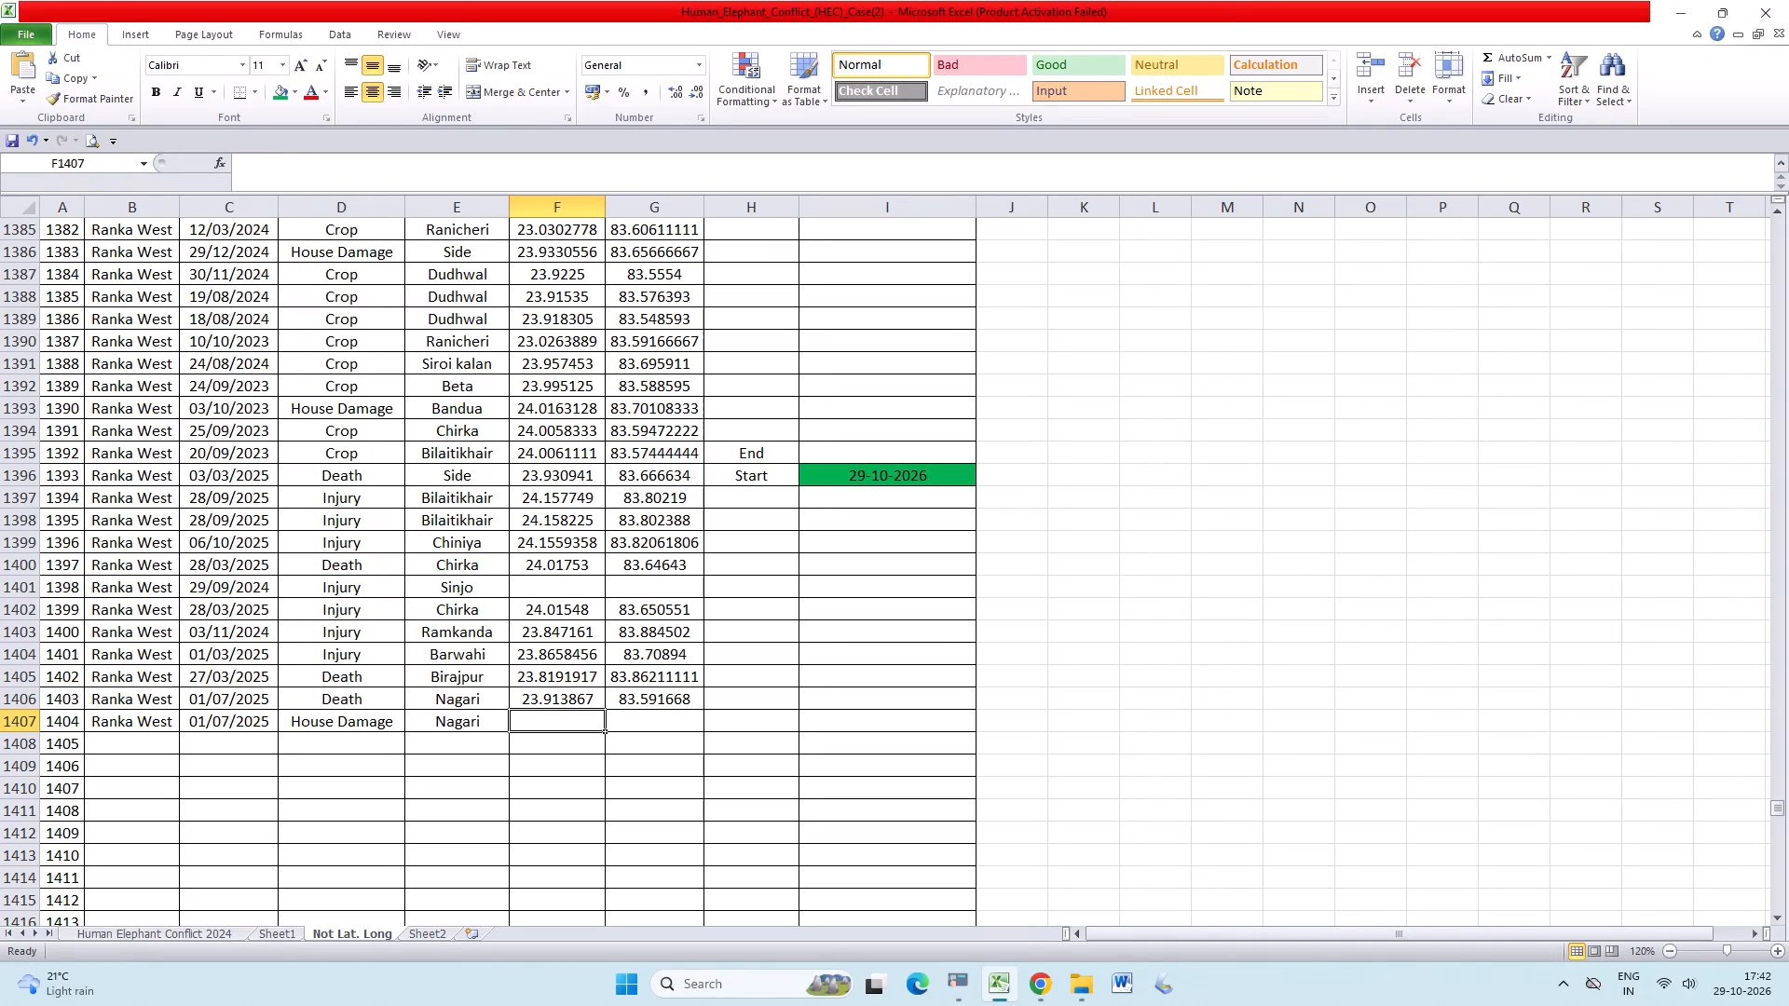
type("23.")
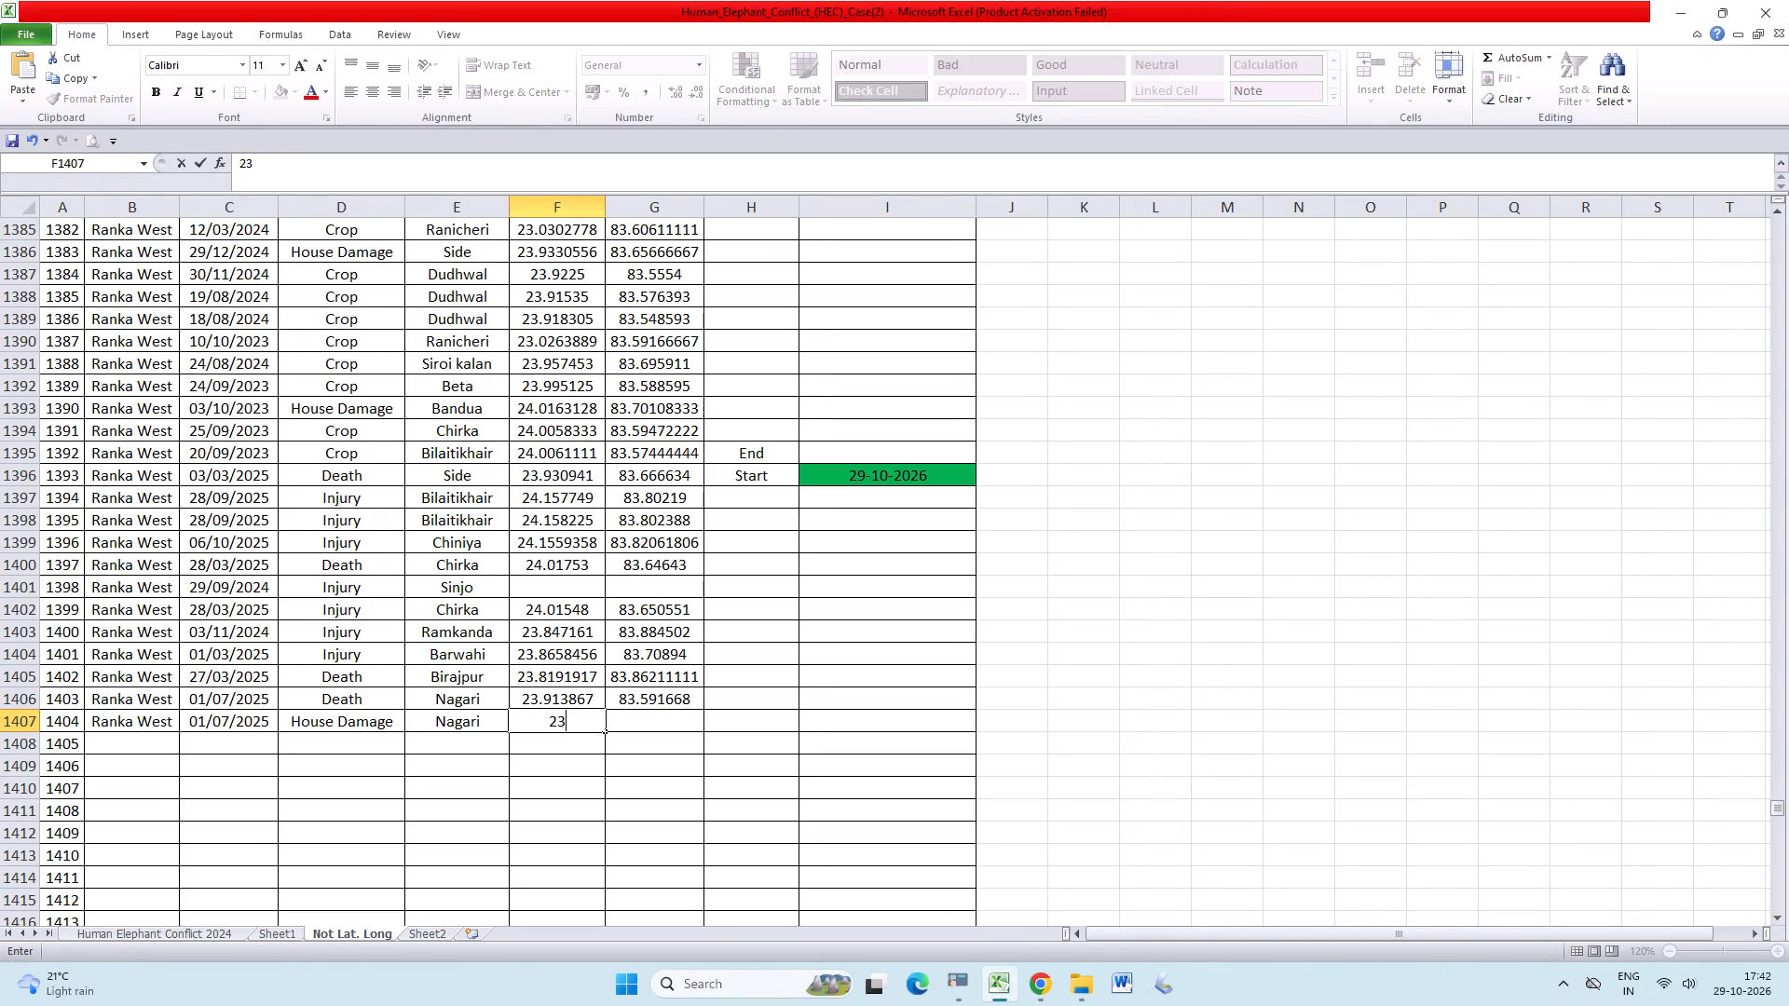
type("91")
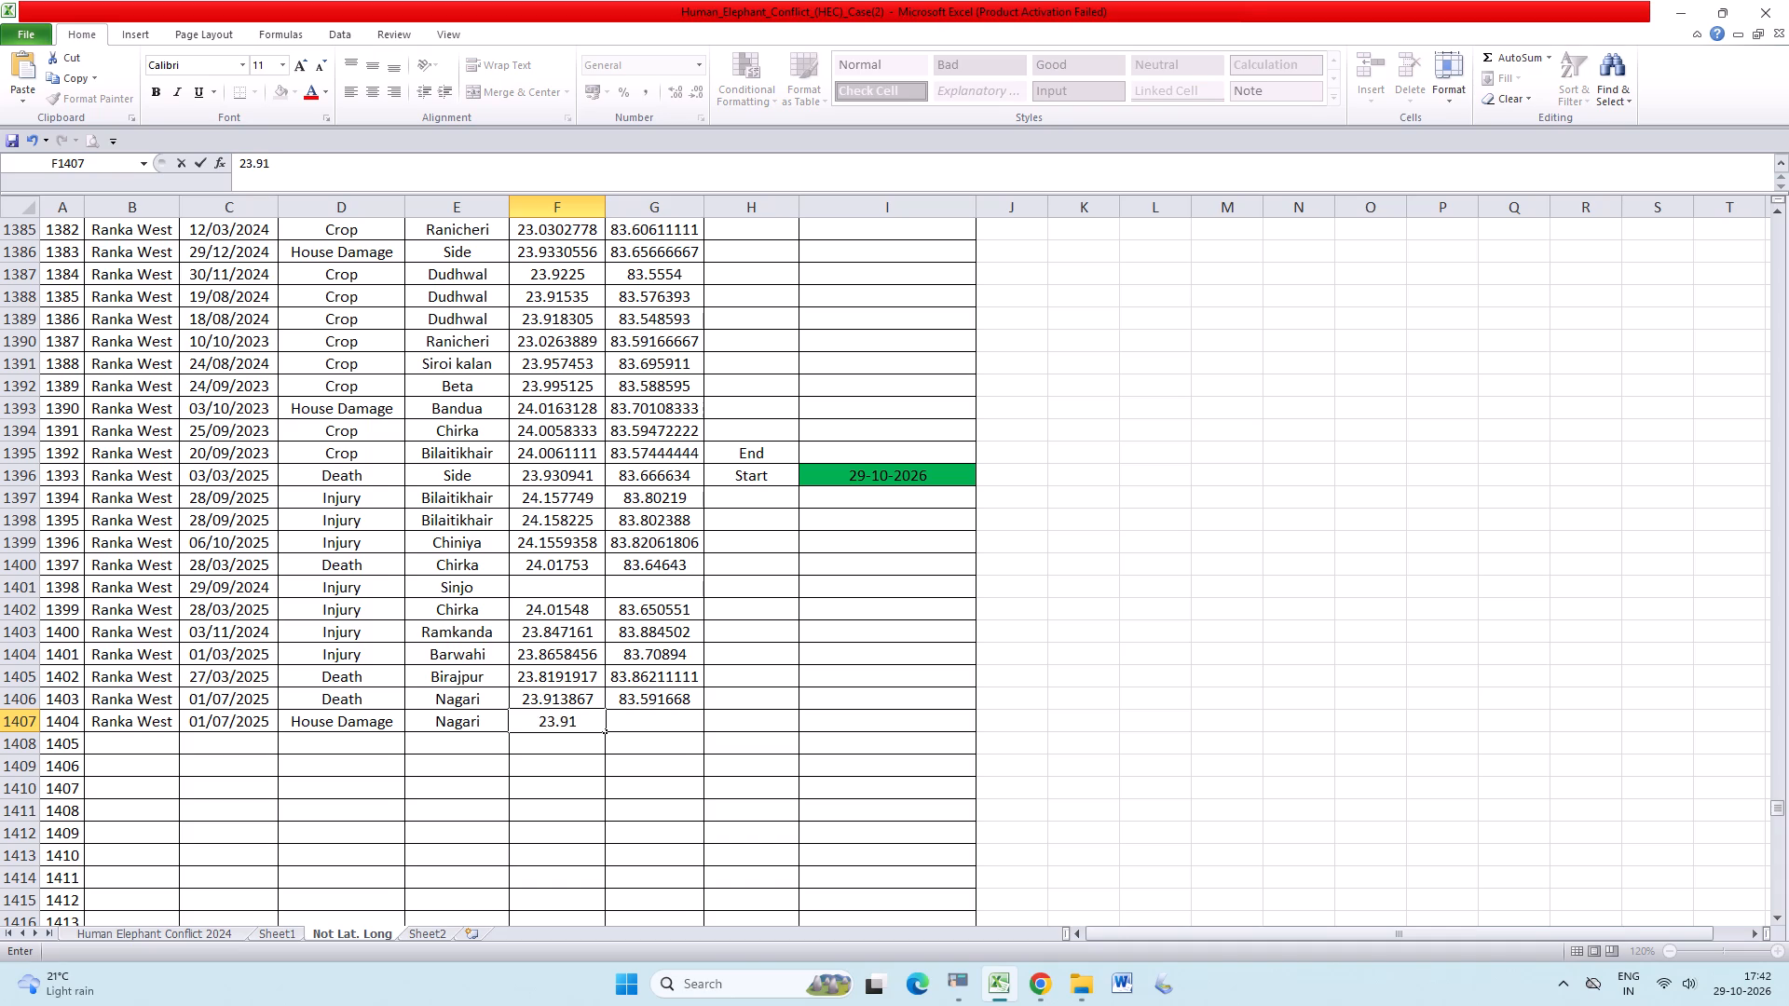
type("38")
type("41")
key("Tab")
type("83.")
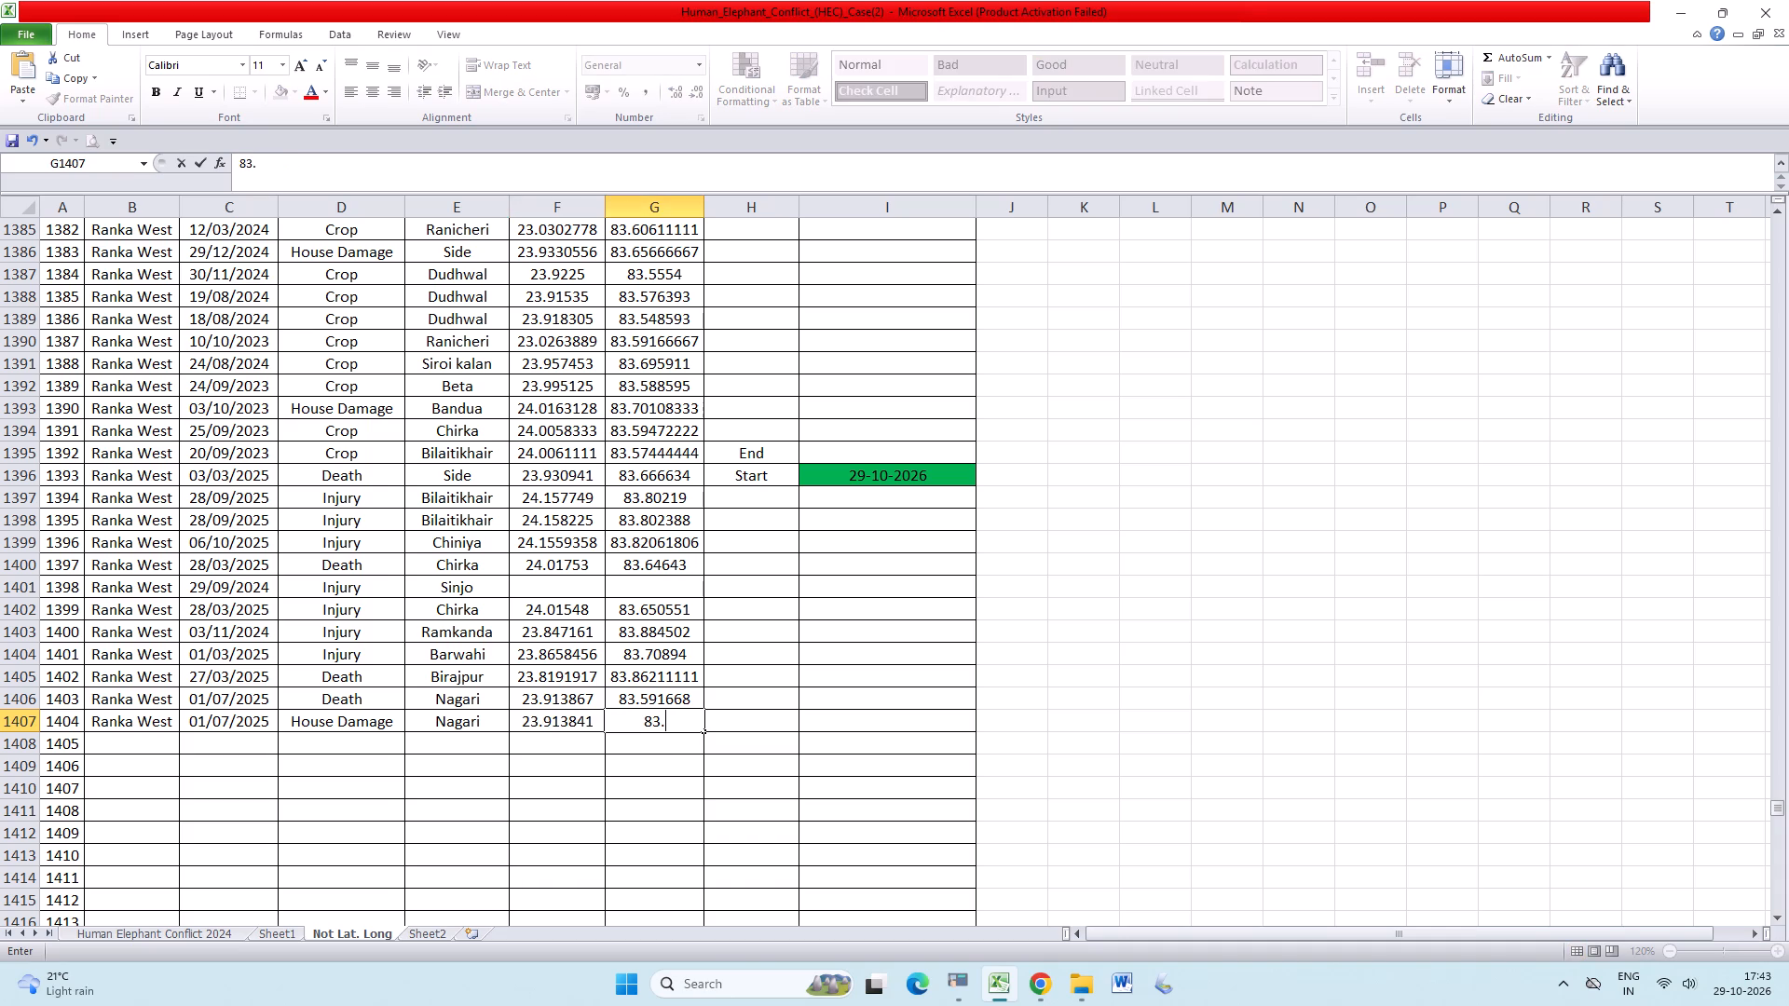
type("591593")
key("Return")
Start record 1405 by filling its division cell with Ranka West from the row above, and save the workbook.
key("ctrl+d")
key("ctrl+s")
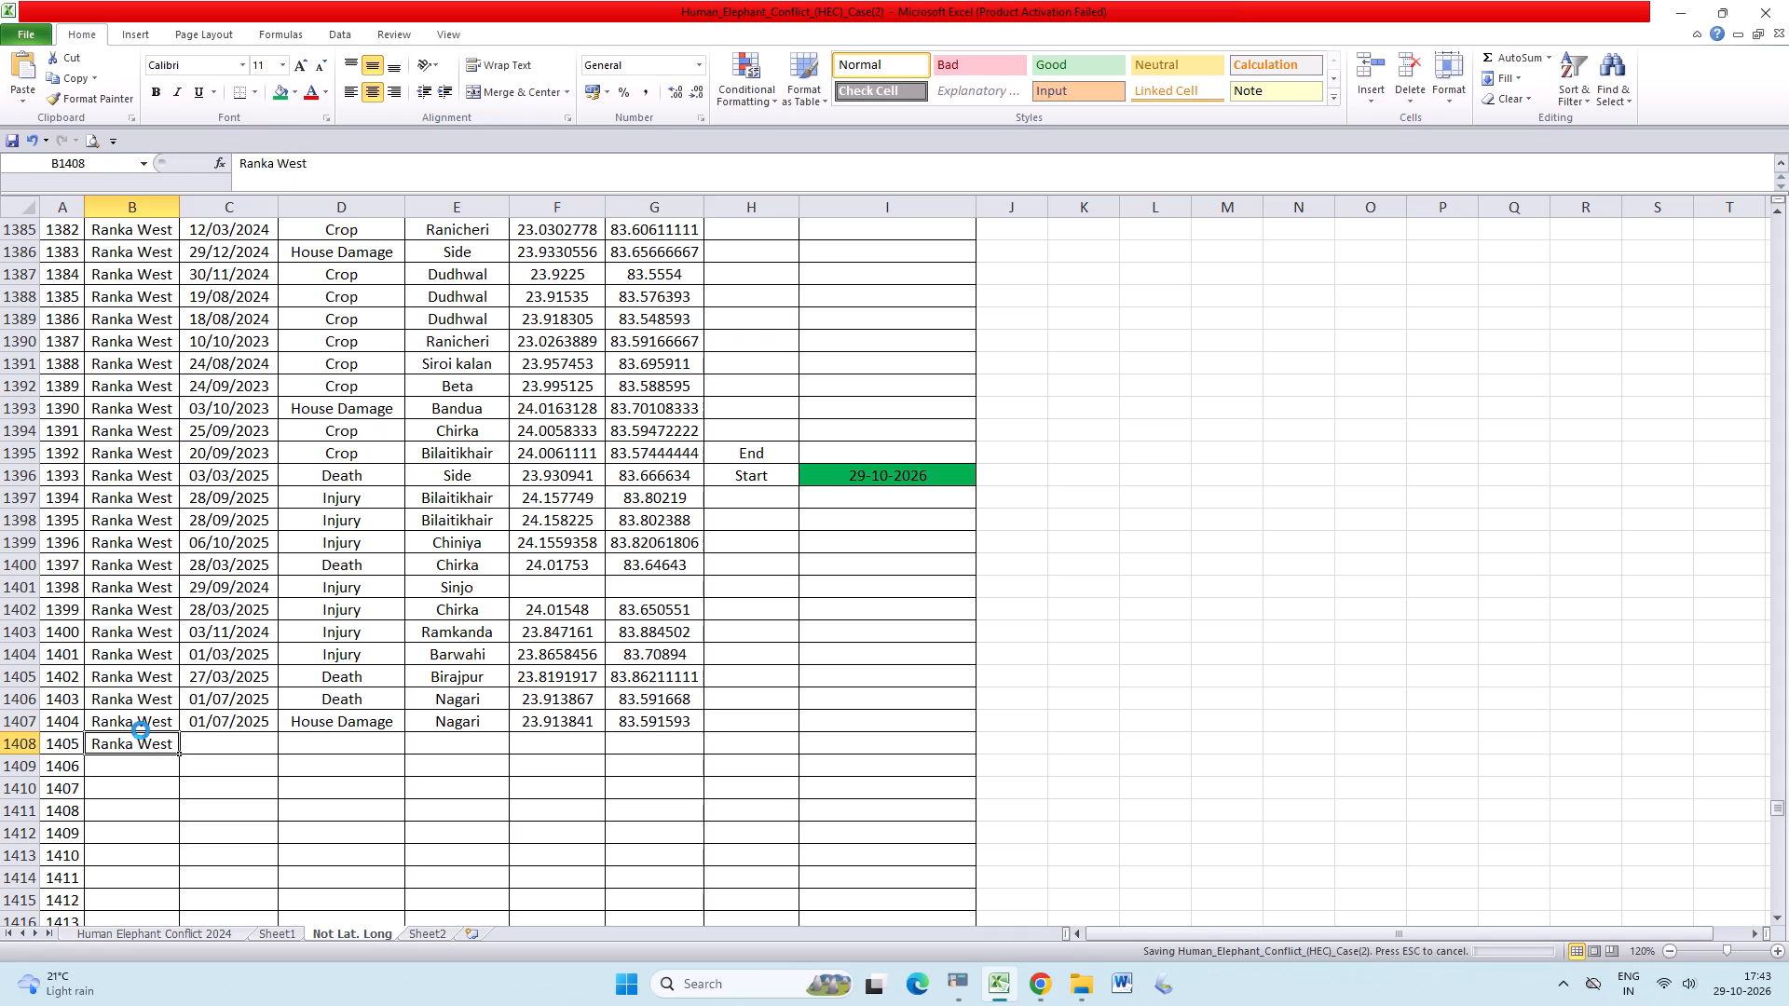
key("ctrl+s")
key("Tab")
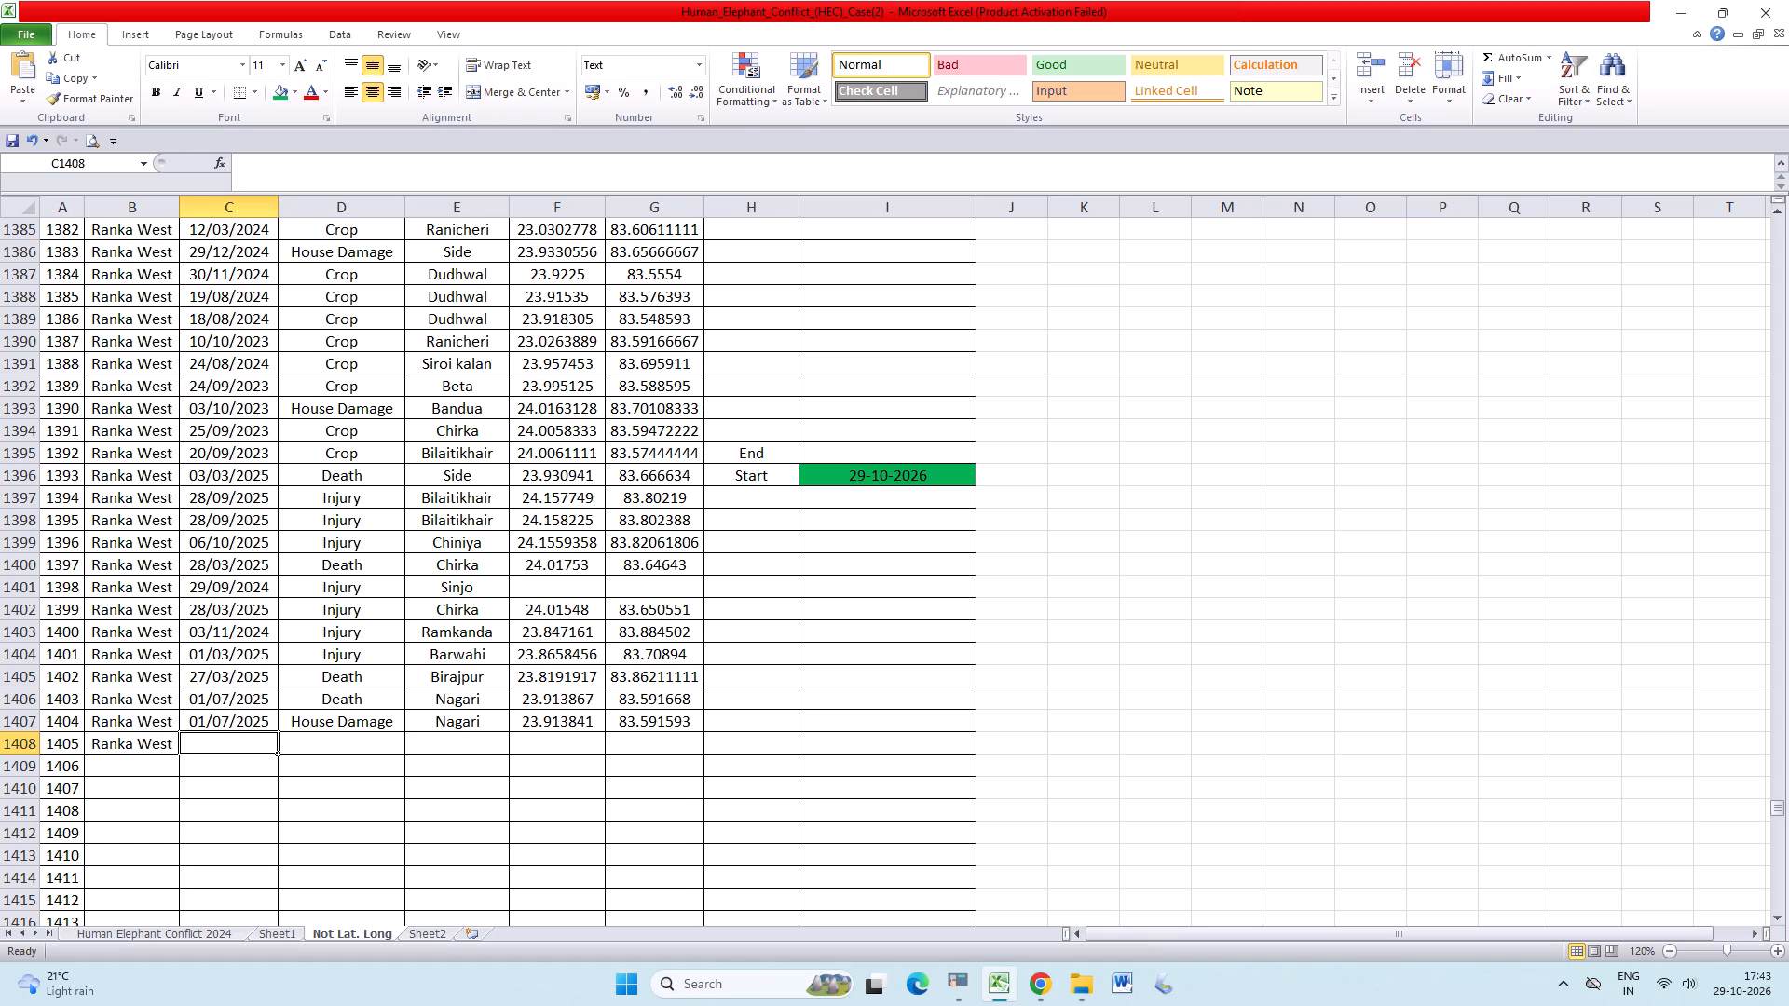
Fill record 1405 with date 02/02/2025, case type Death and village Nagsili.
type("02/02/")
type("2025")
key("Tab")
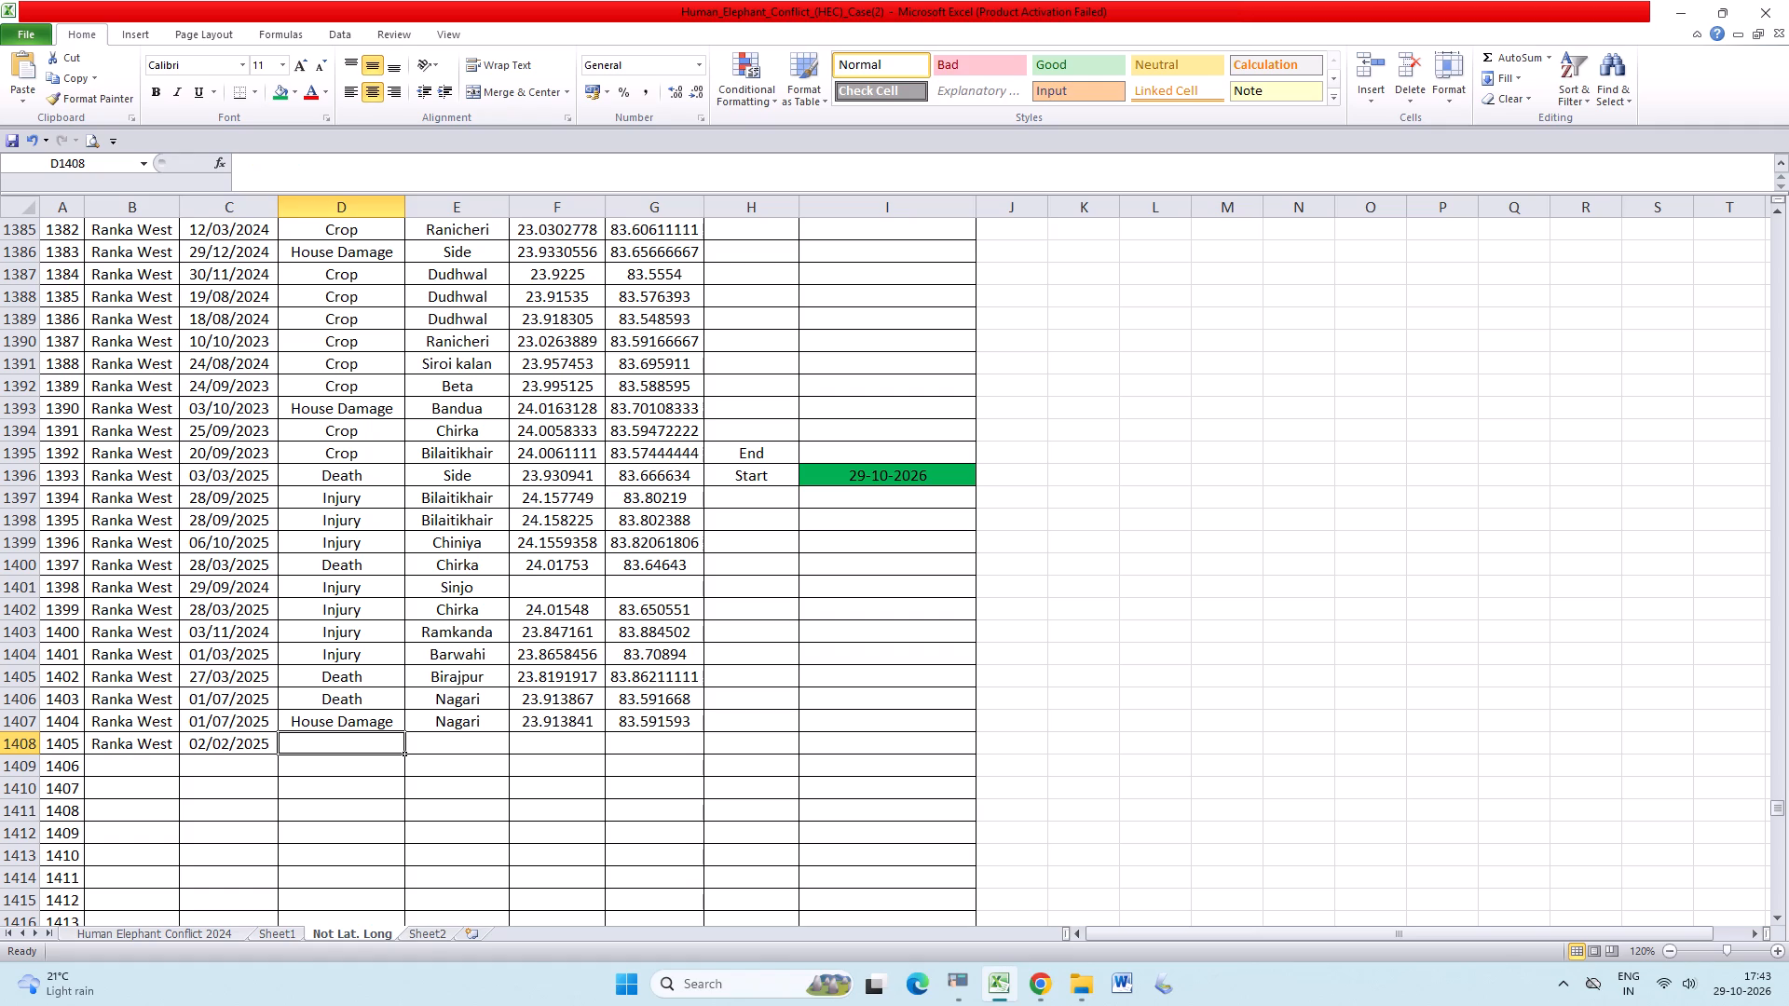
key("shift+d")
key("Tab")
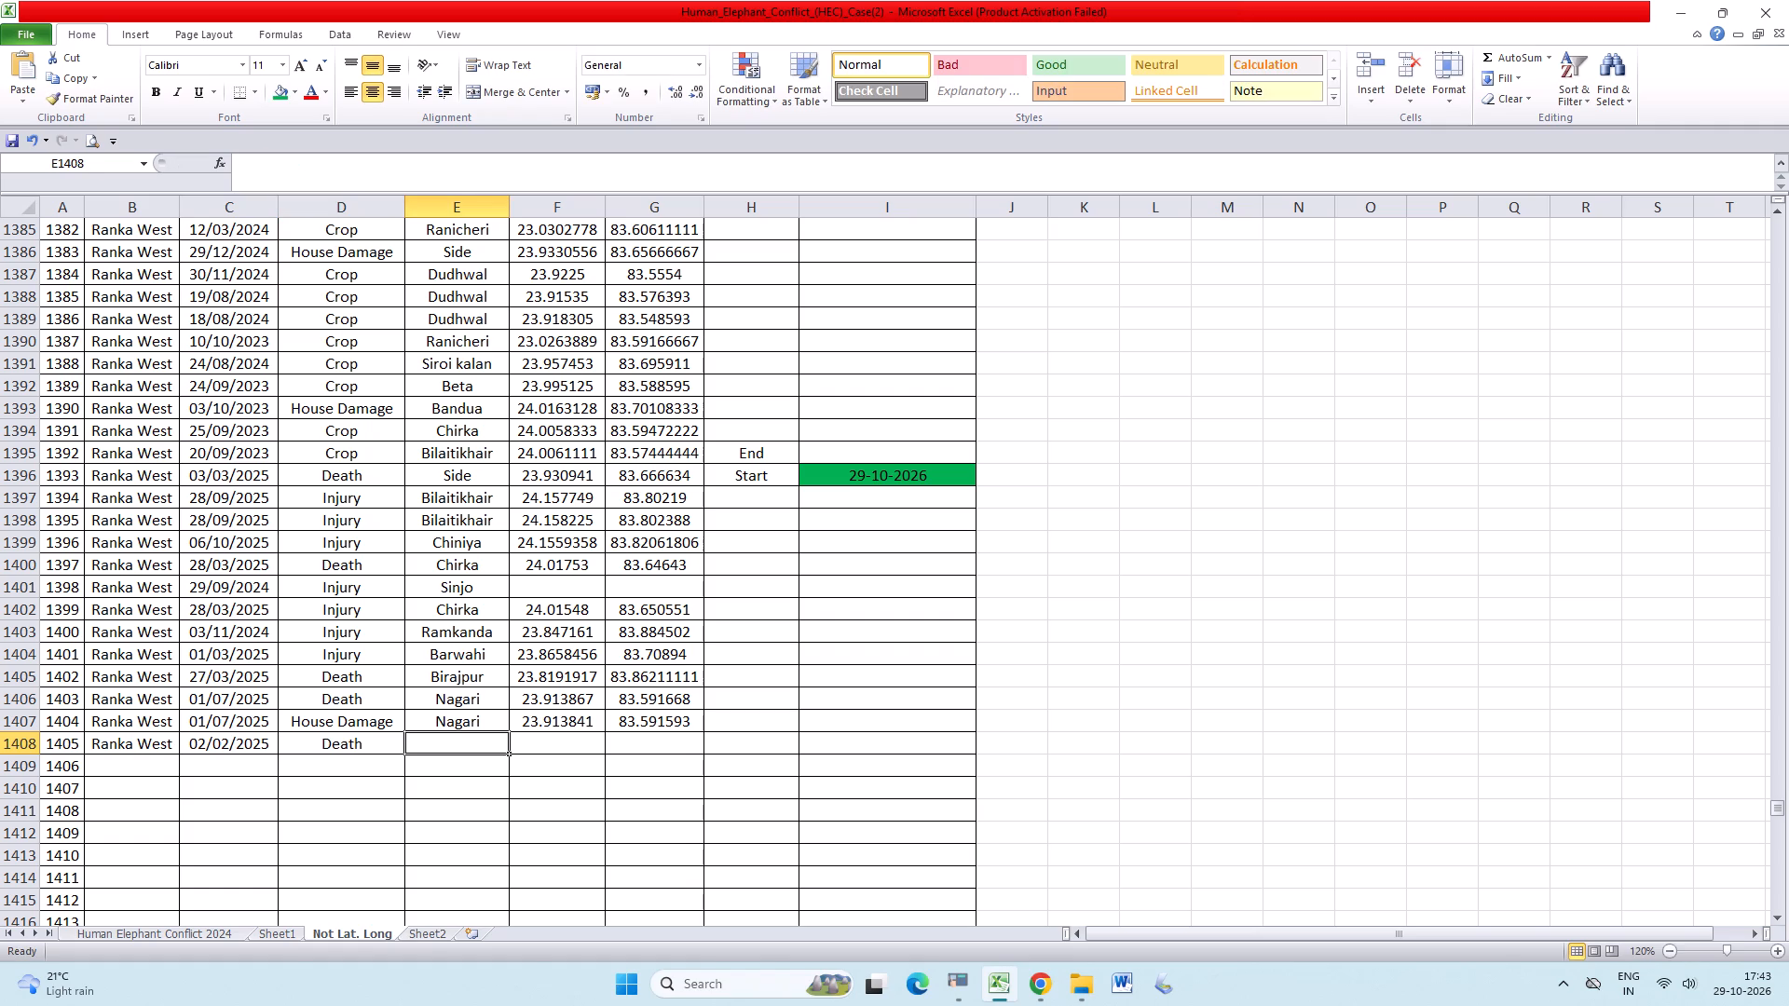
key("shift+n")
type("ag")
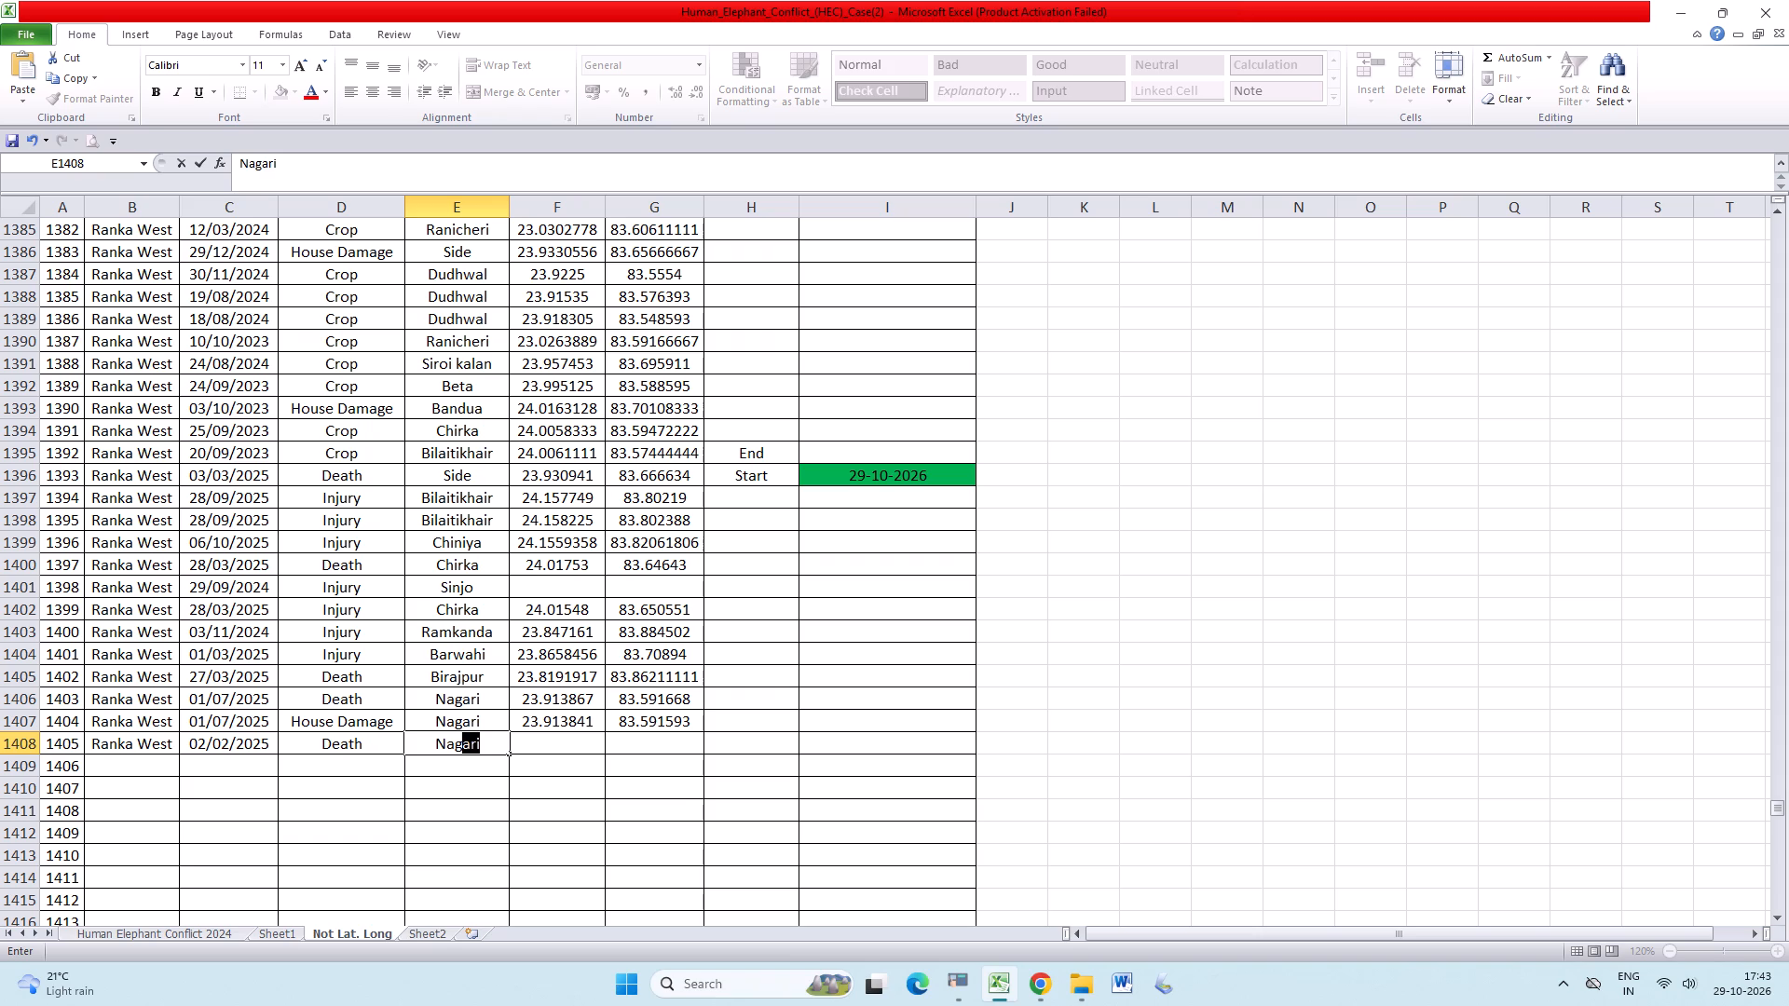
key("s")
type("ili")
key("Tab")
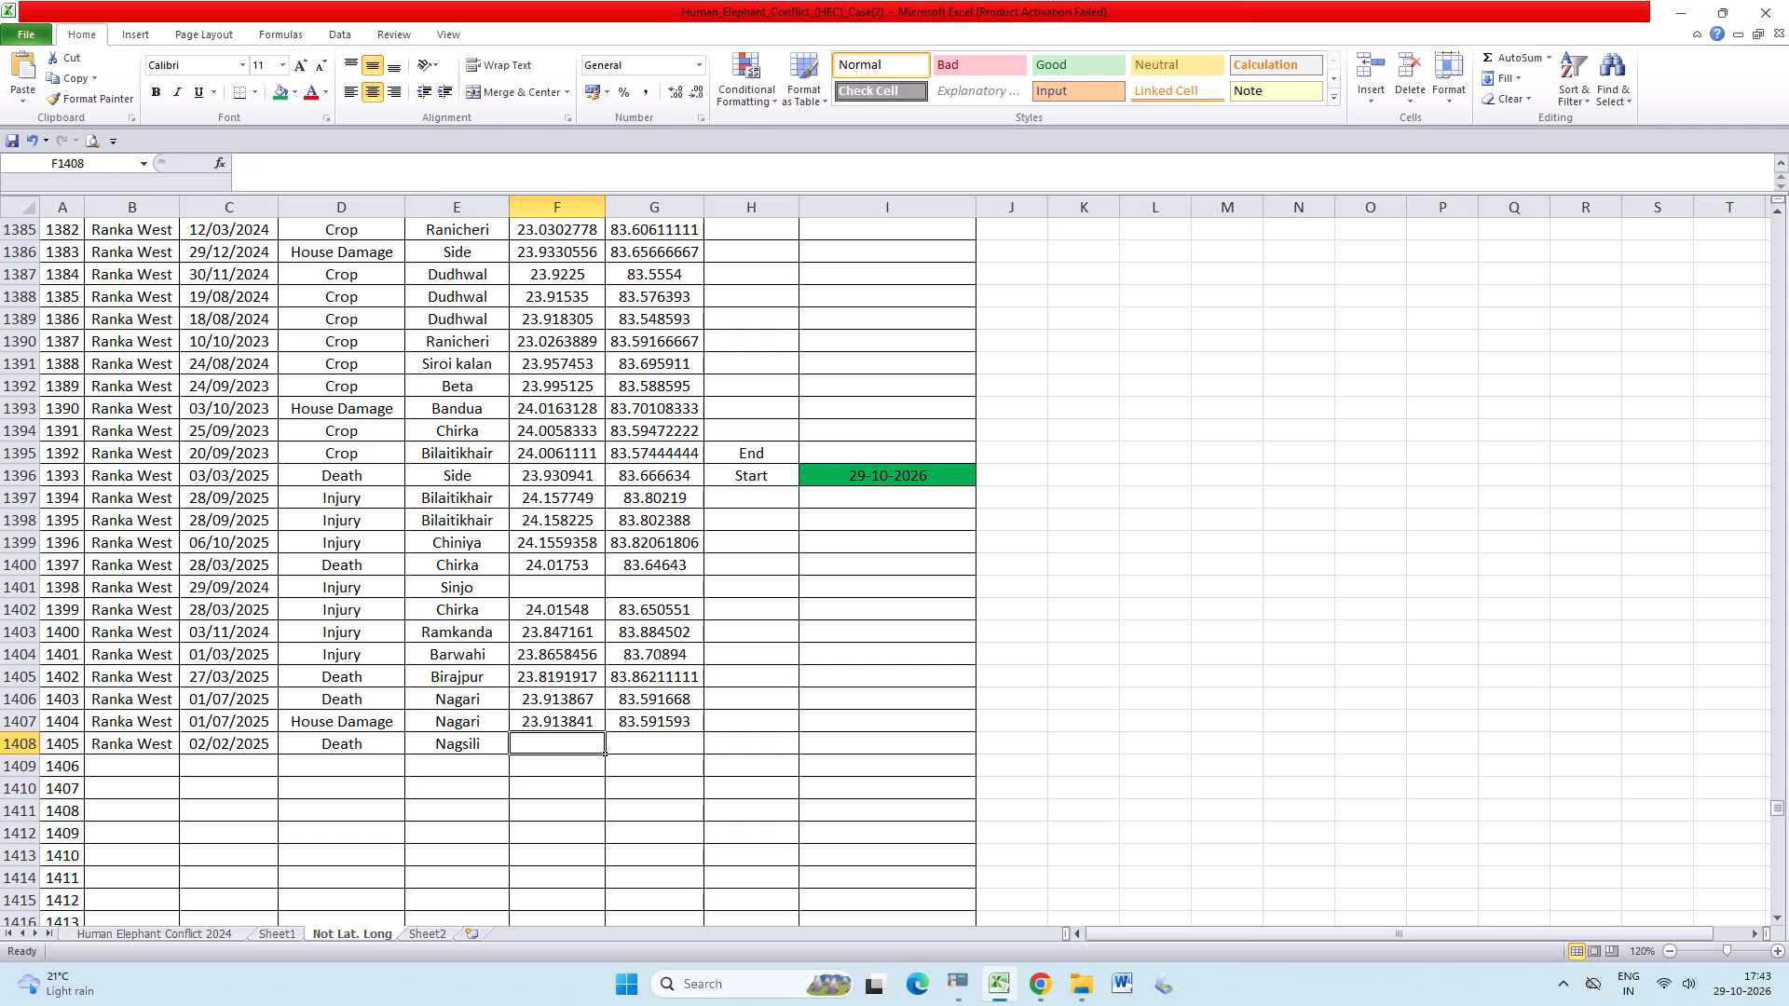
type("23.")
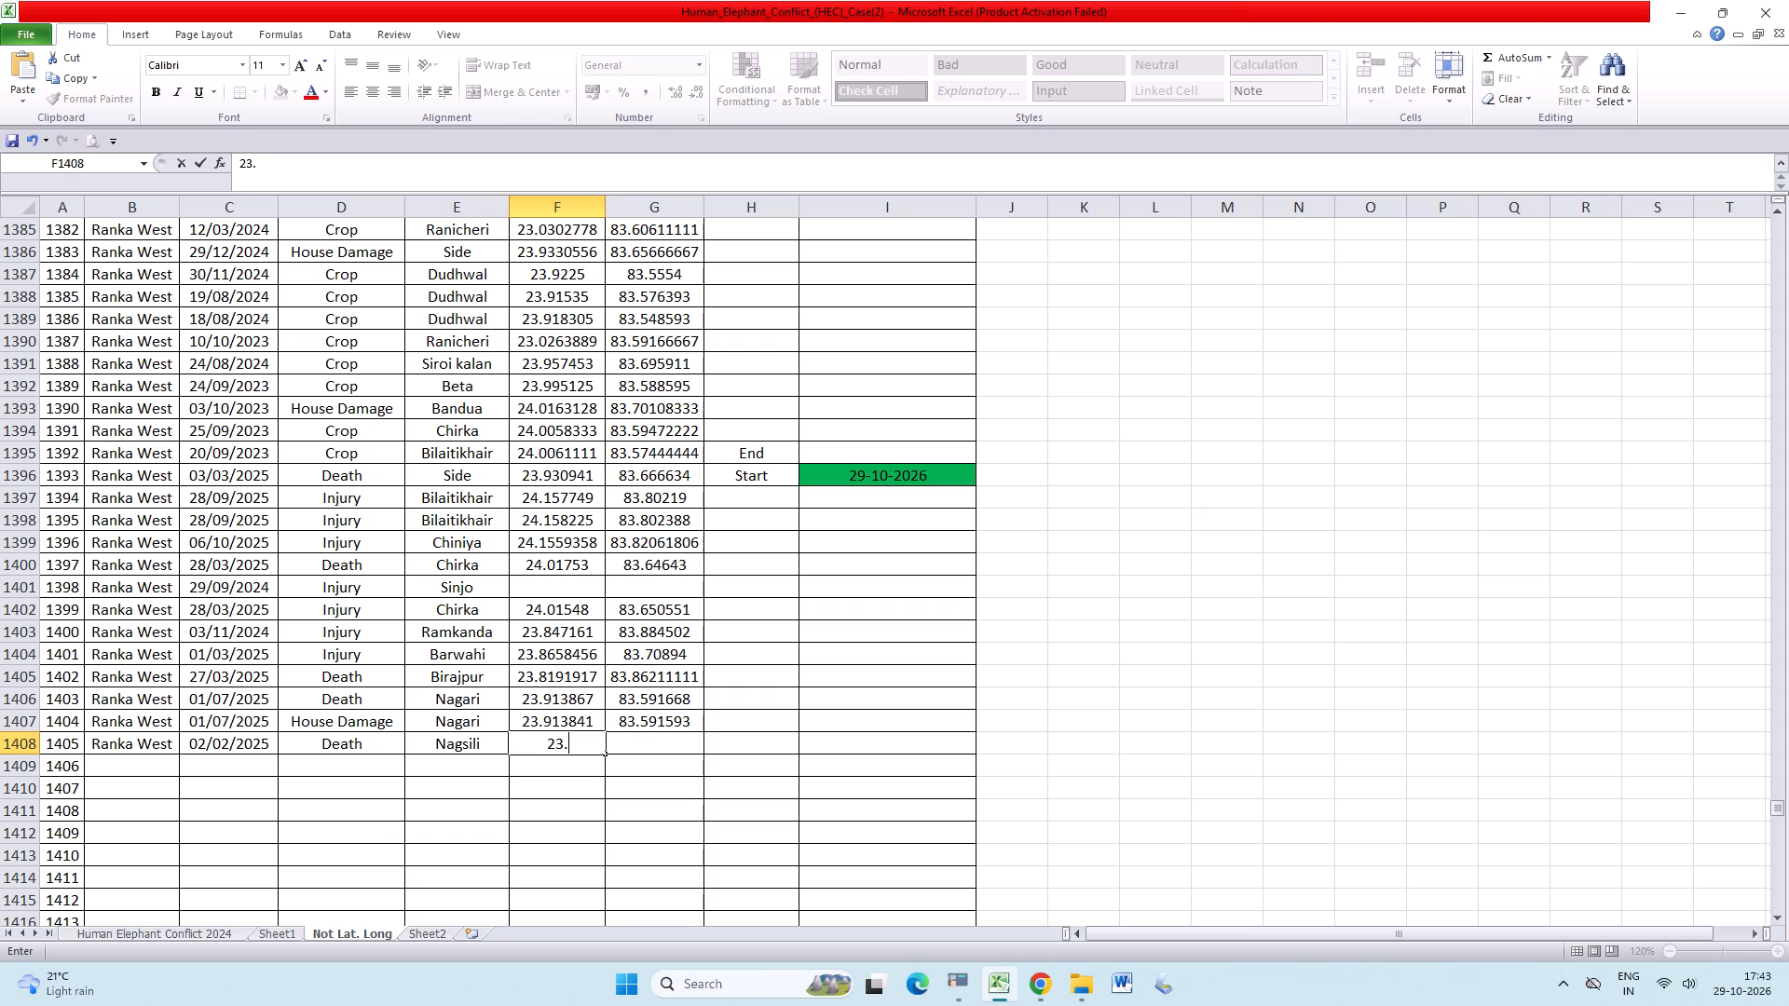
type("918")
type("41")
key("Tab")
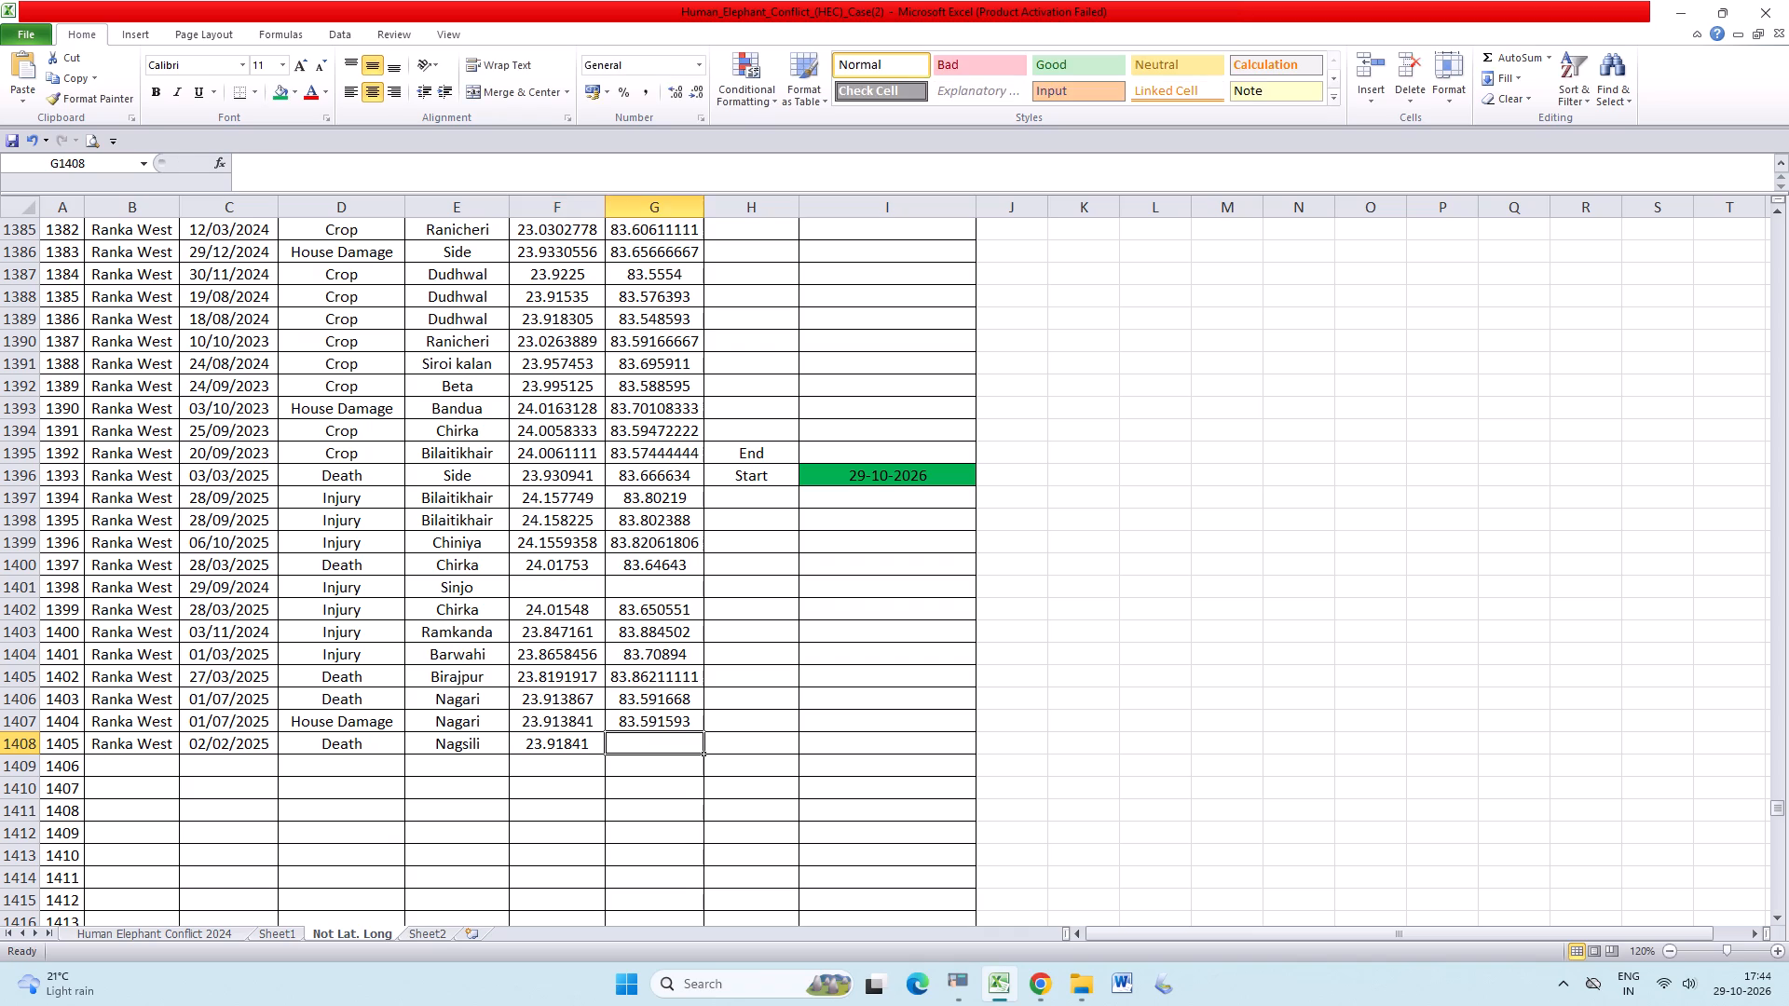
type("83.")
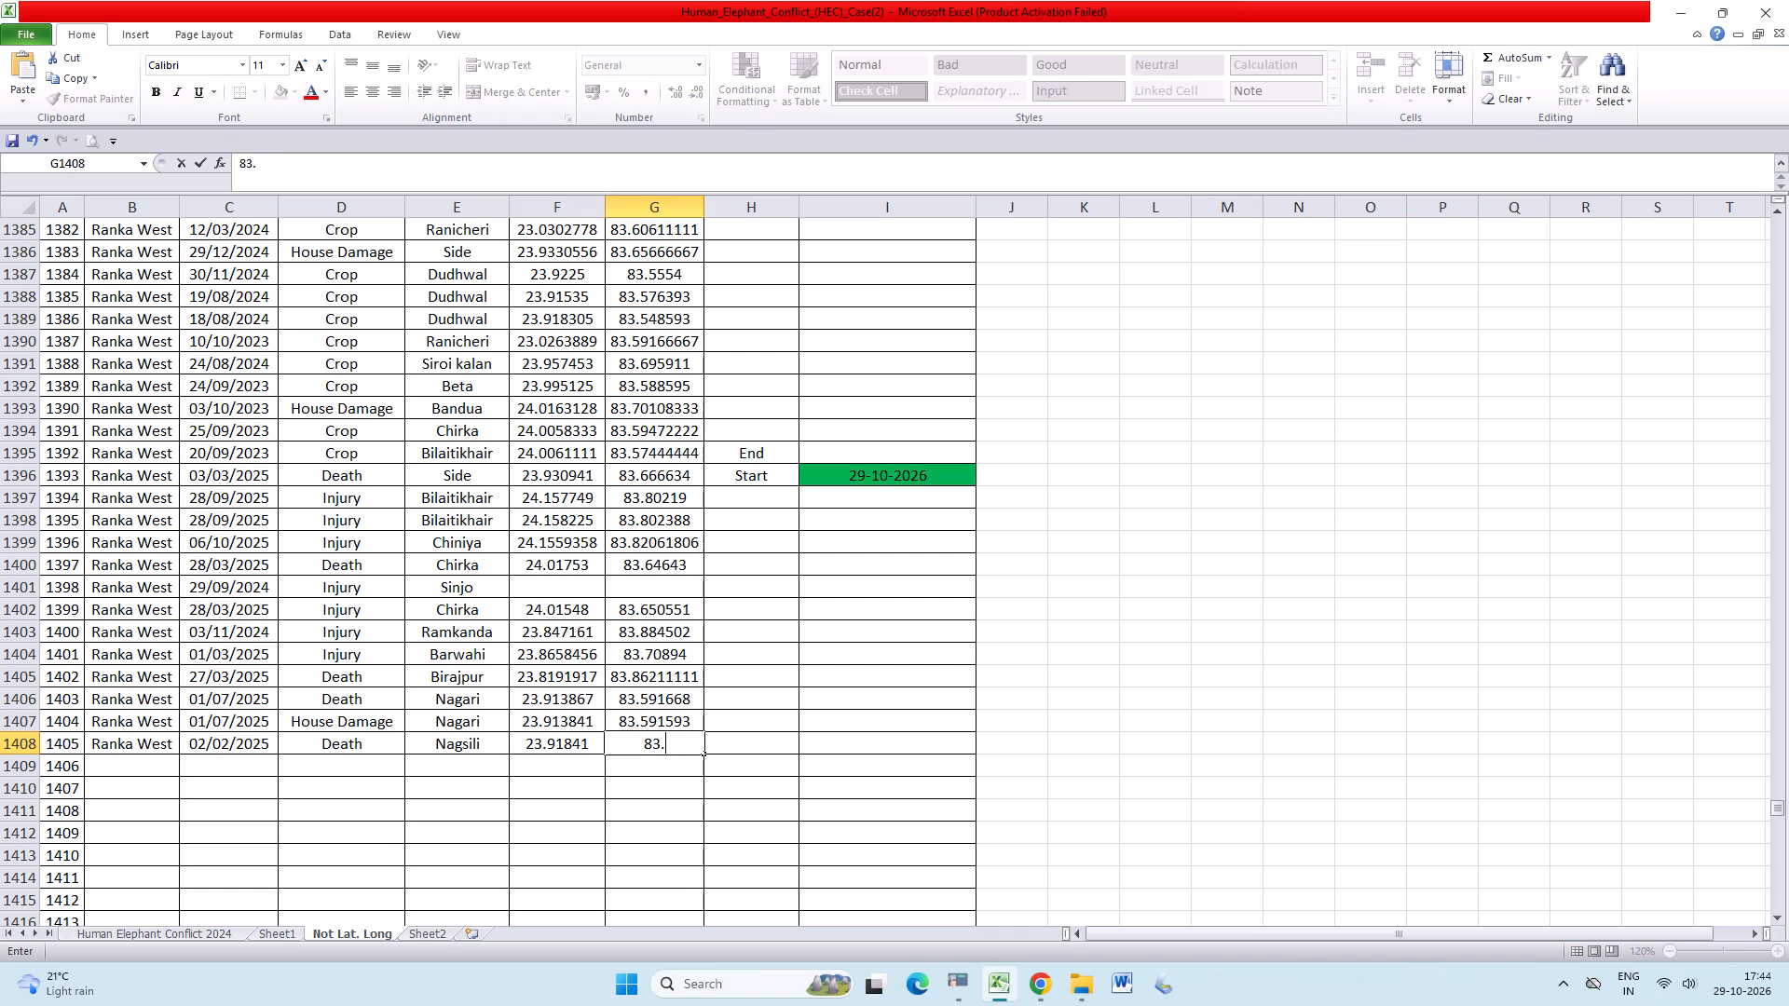
type("568867")
key("Return")
Start record 1406 by filling its division cell with Ranka West from the row above, and save the workbook.
key("ctrl+d")
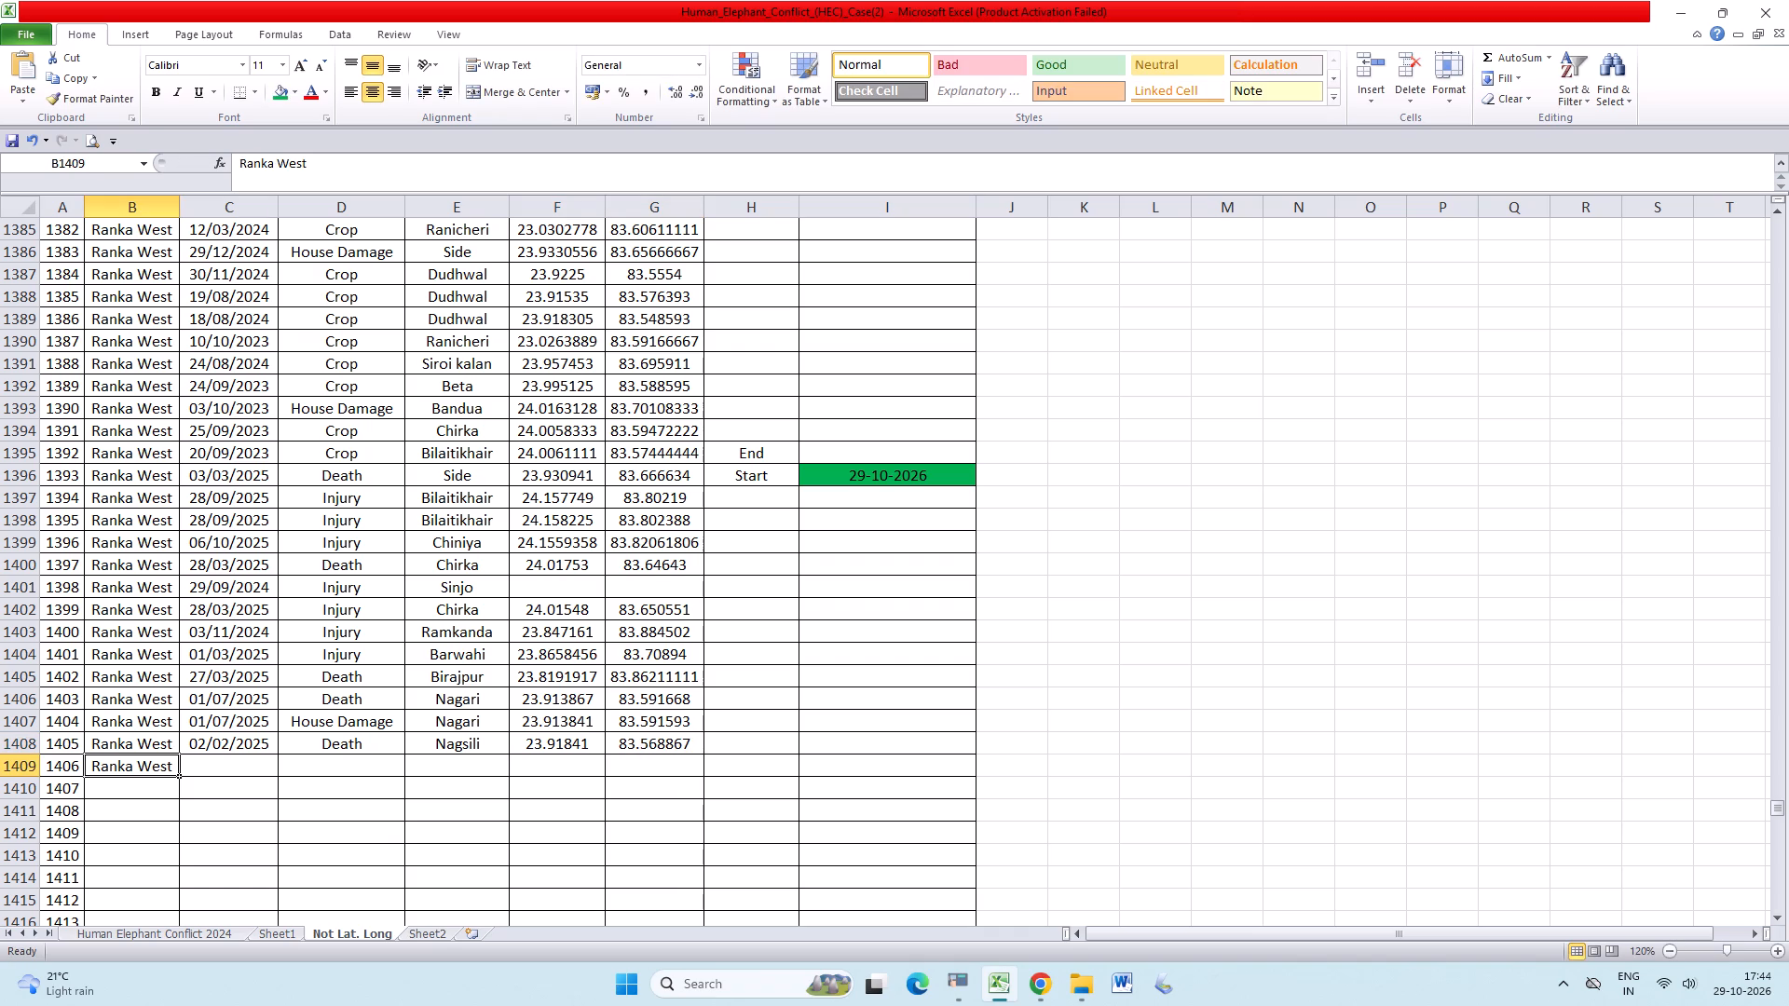
key("ctrl+a")
key("ctrl+s")
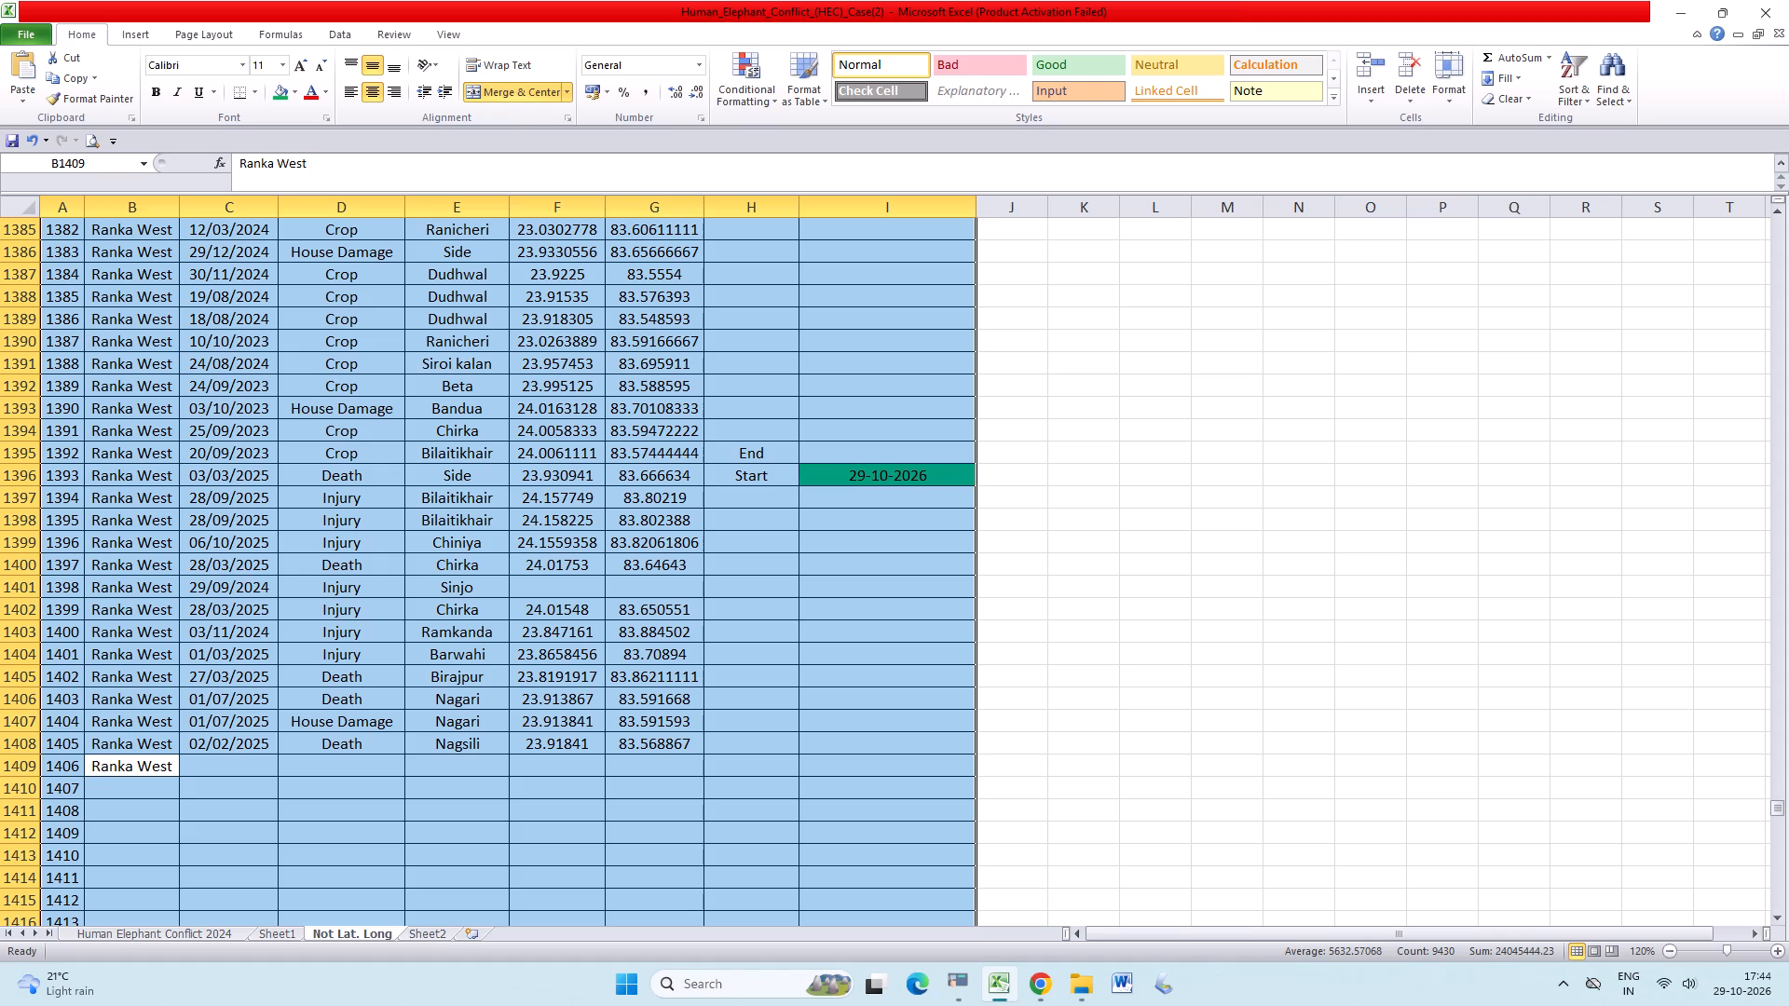
left_click(233, 798)
left_click(197, 764)
key("ctrl+s")
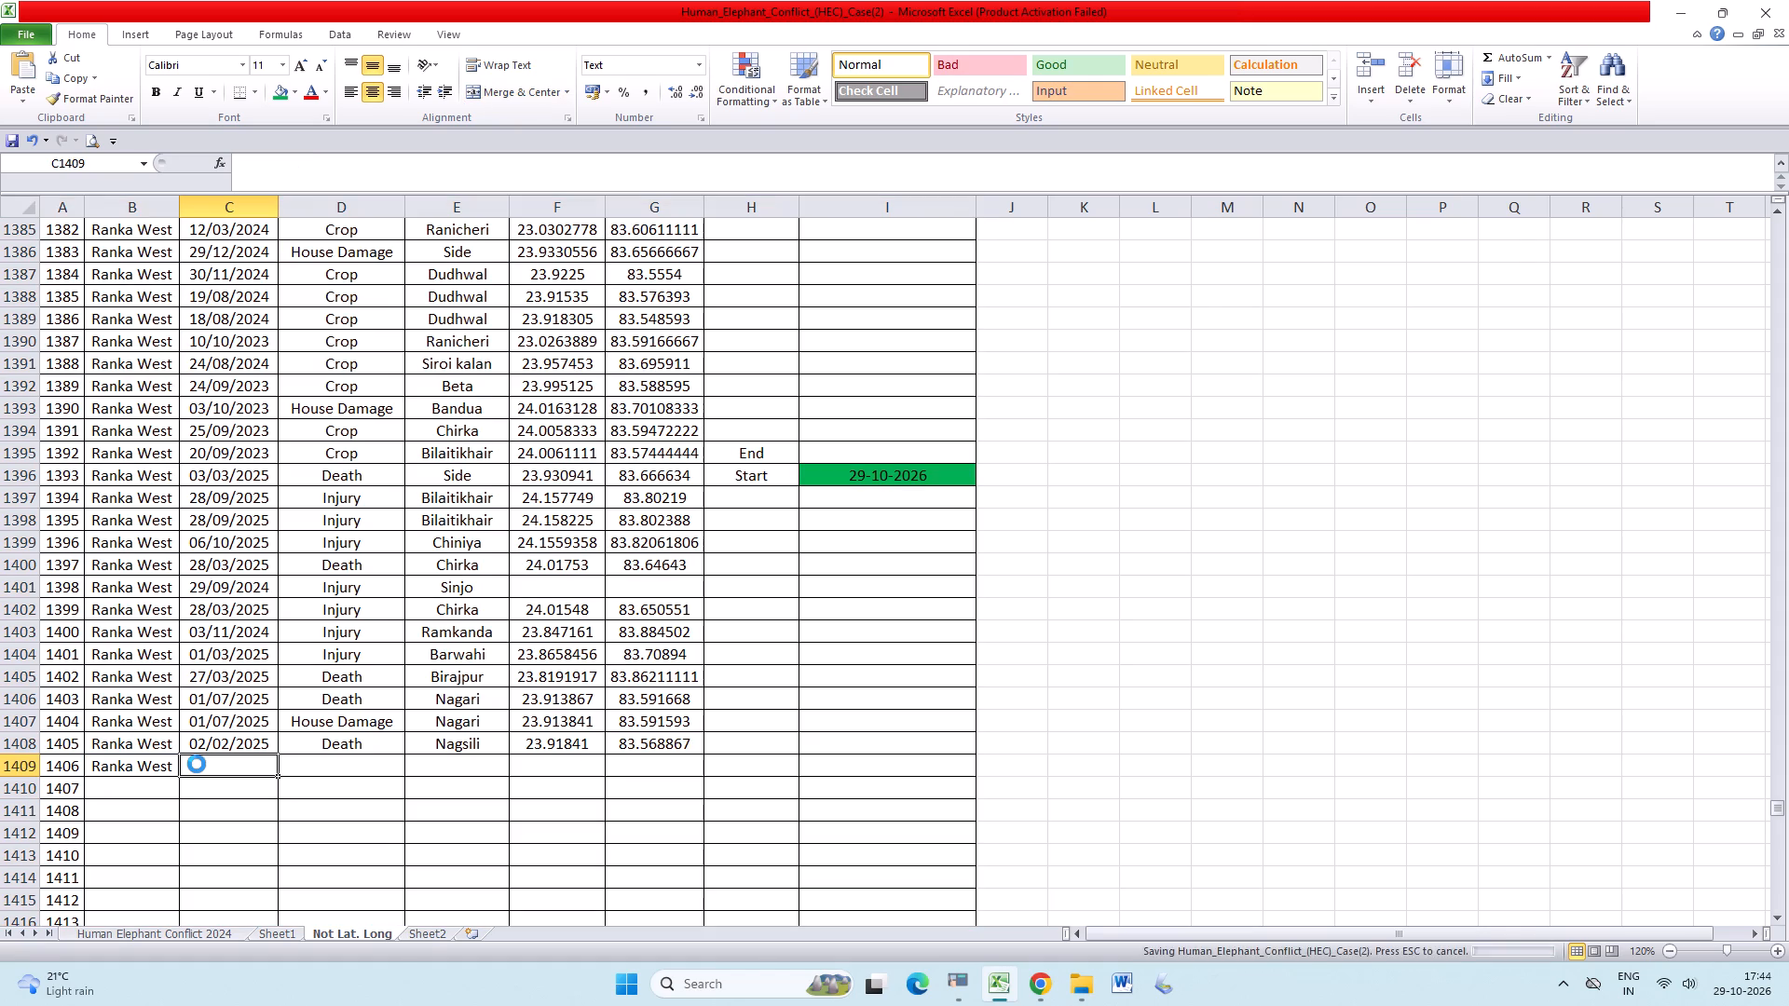
key("ctrl+s")
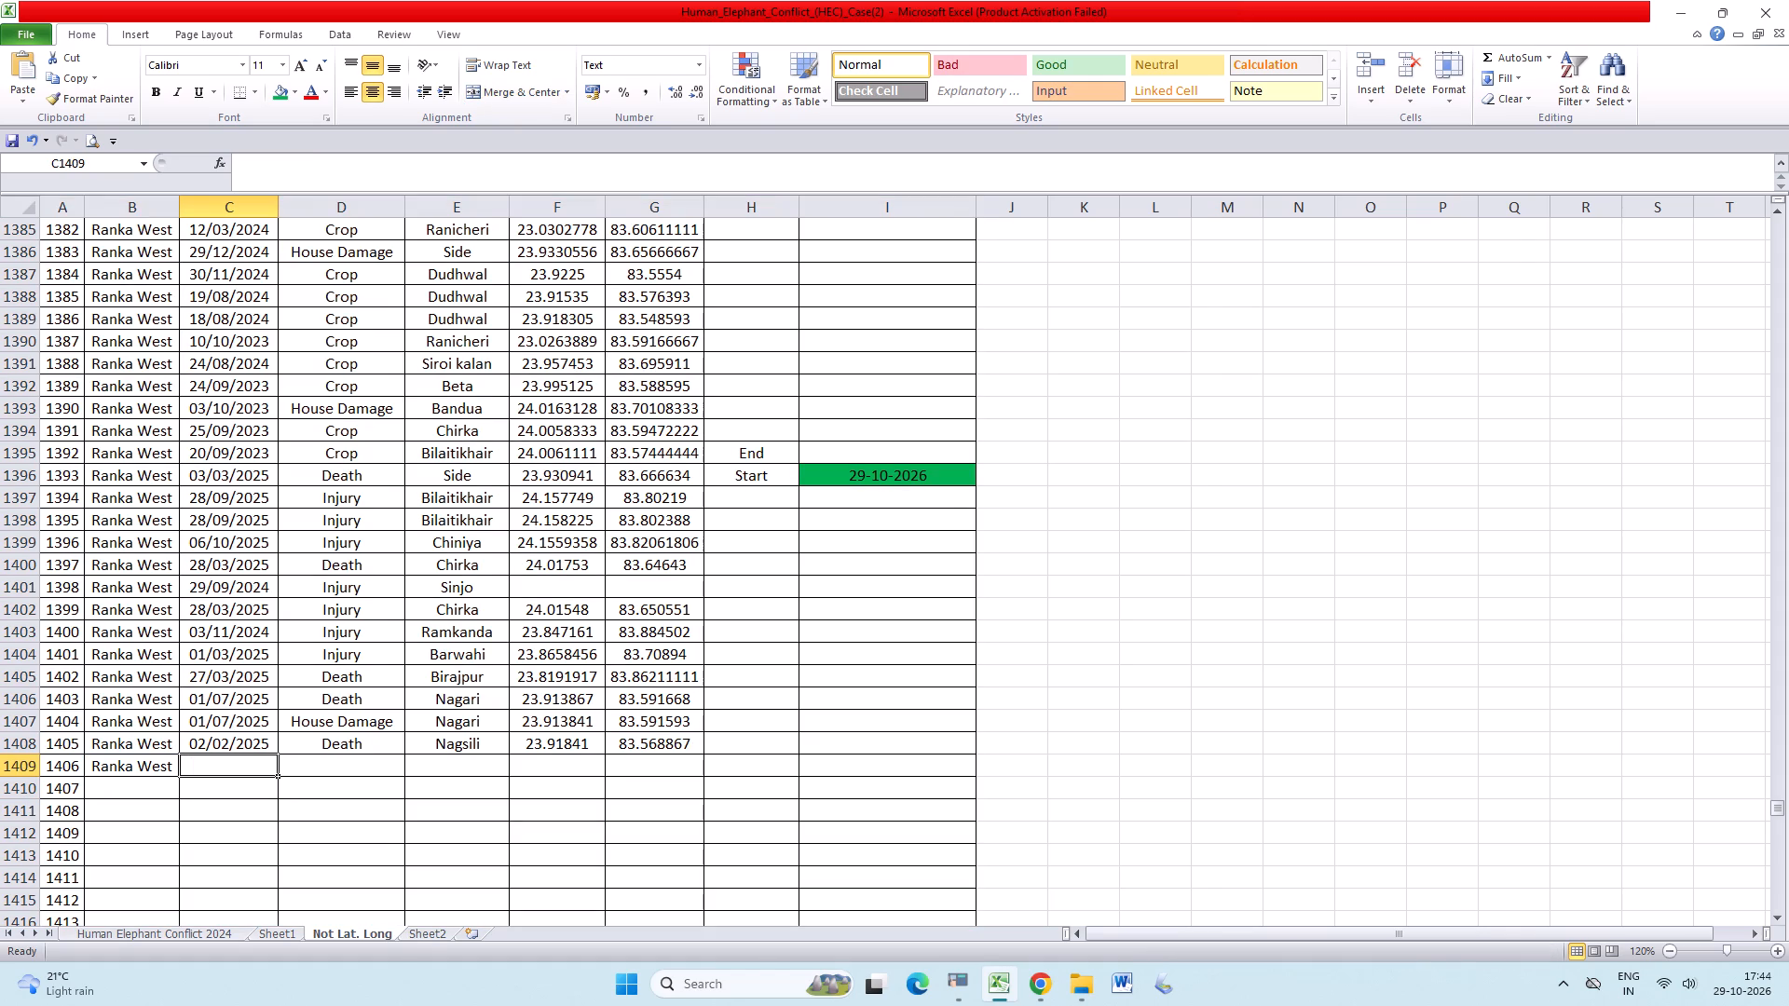
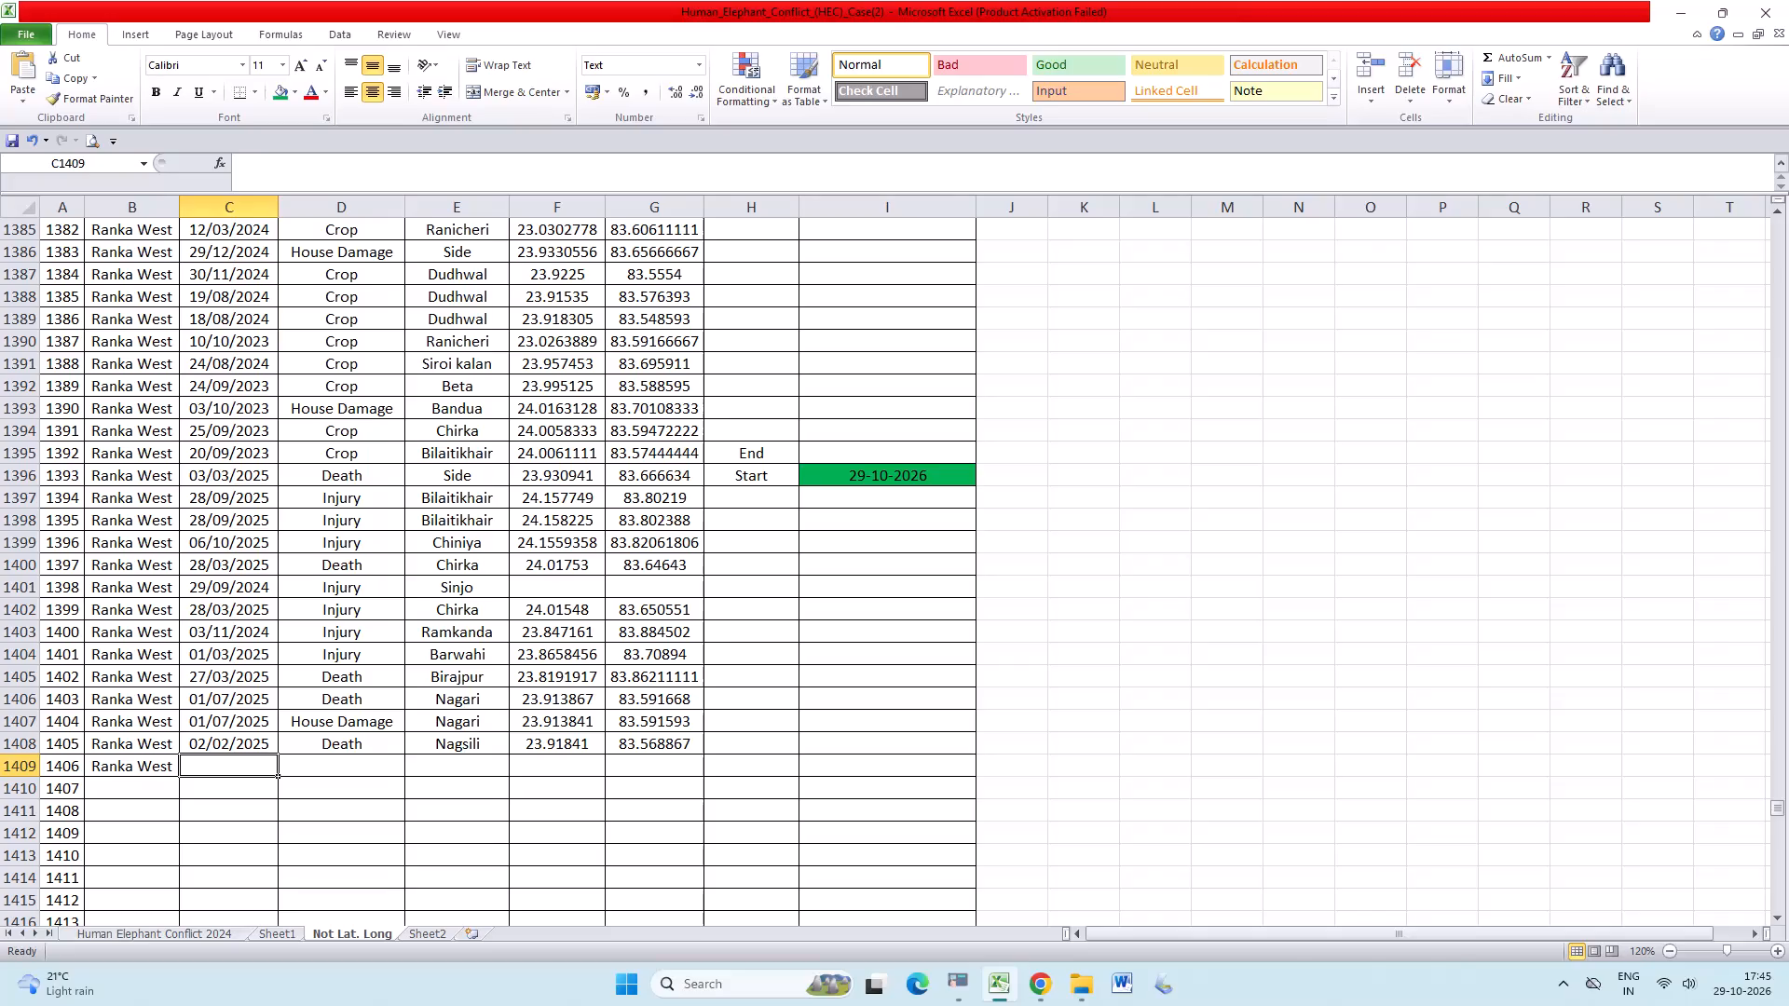
Clear the Ranka West entry from record 1406's division cell and save the workbook.
key("ctrl+s")
key("ctrl+s")
key("ctrl+s")
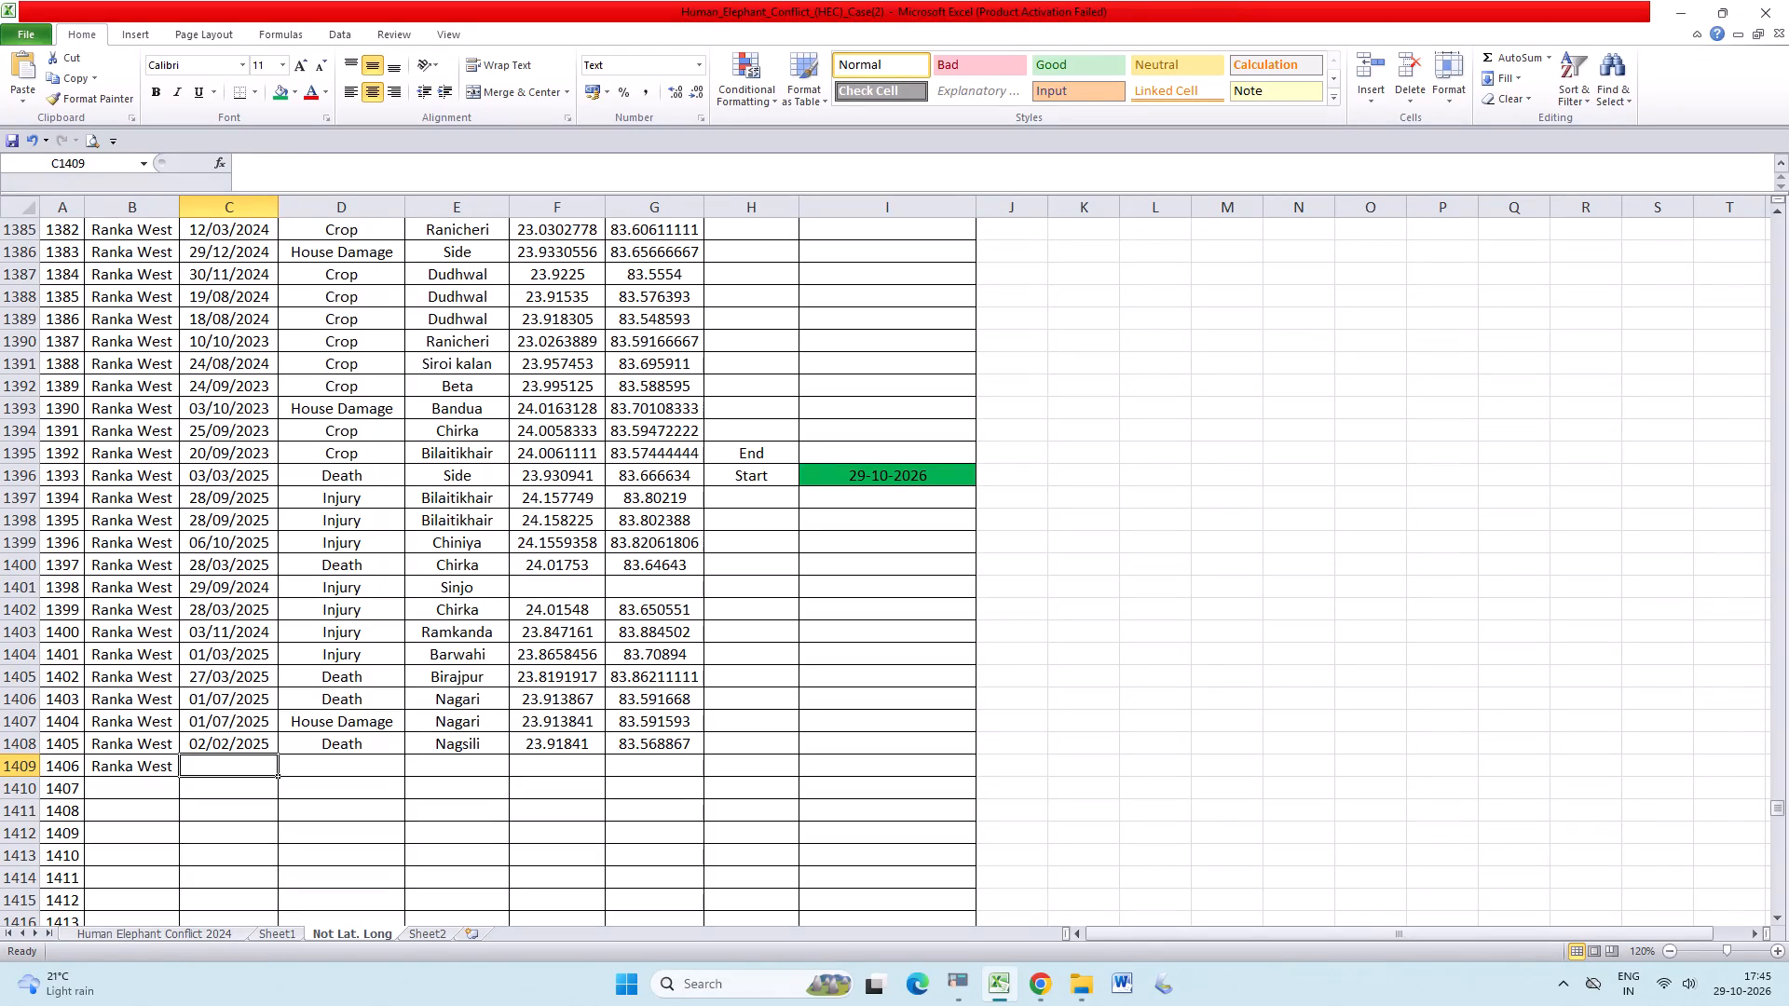
left_click(126, 765)
key("Delete")
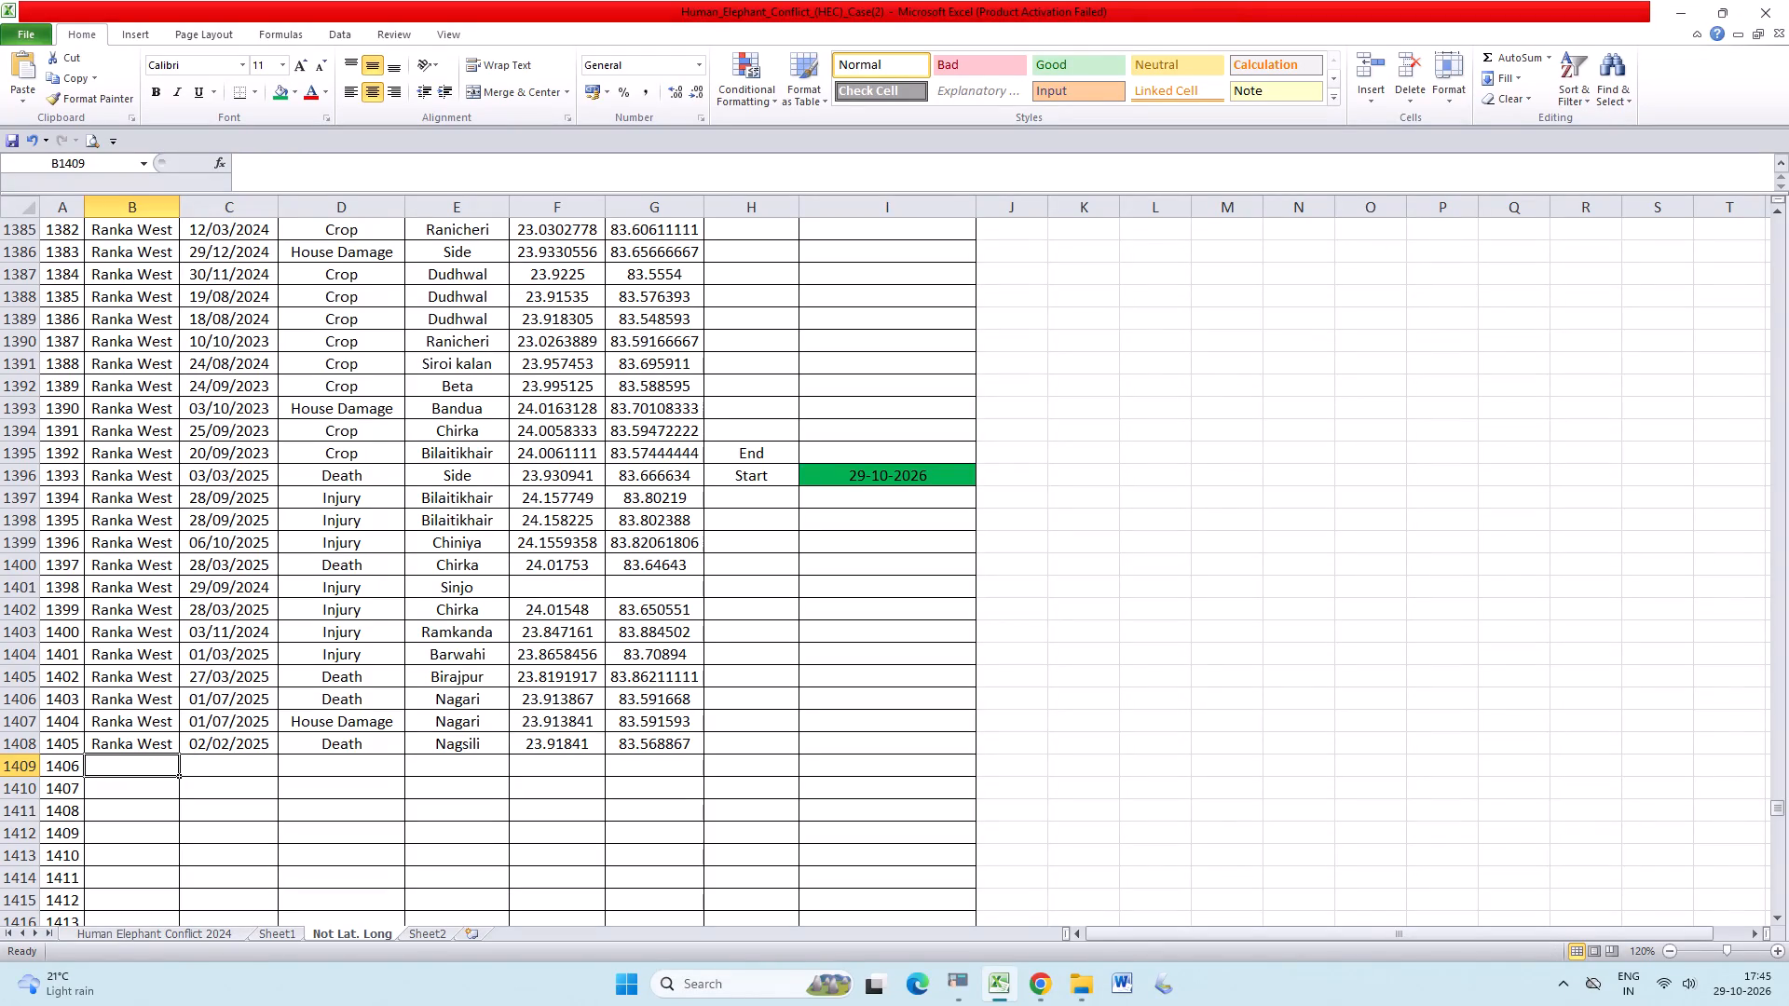
key("ctrl+s")
key("ctrl+s")
key("ctrl+s")
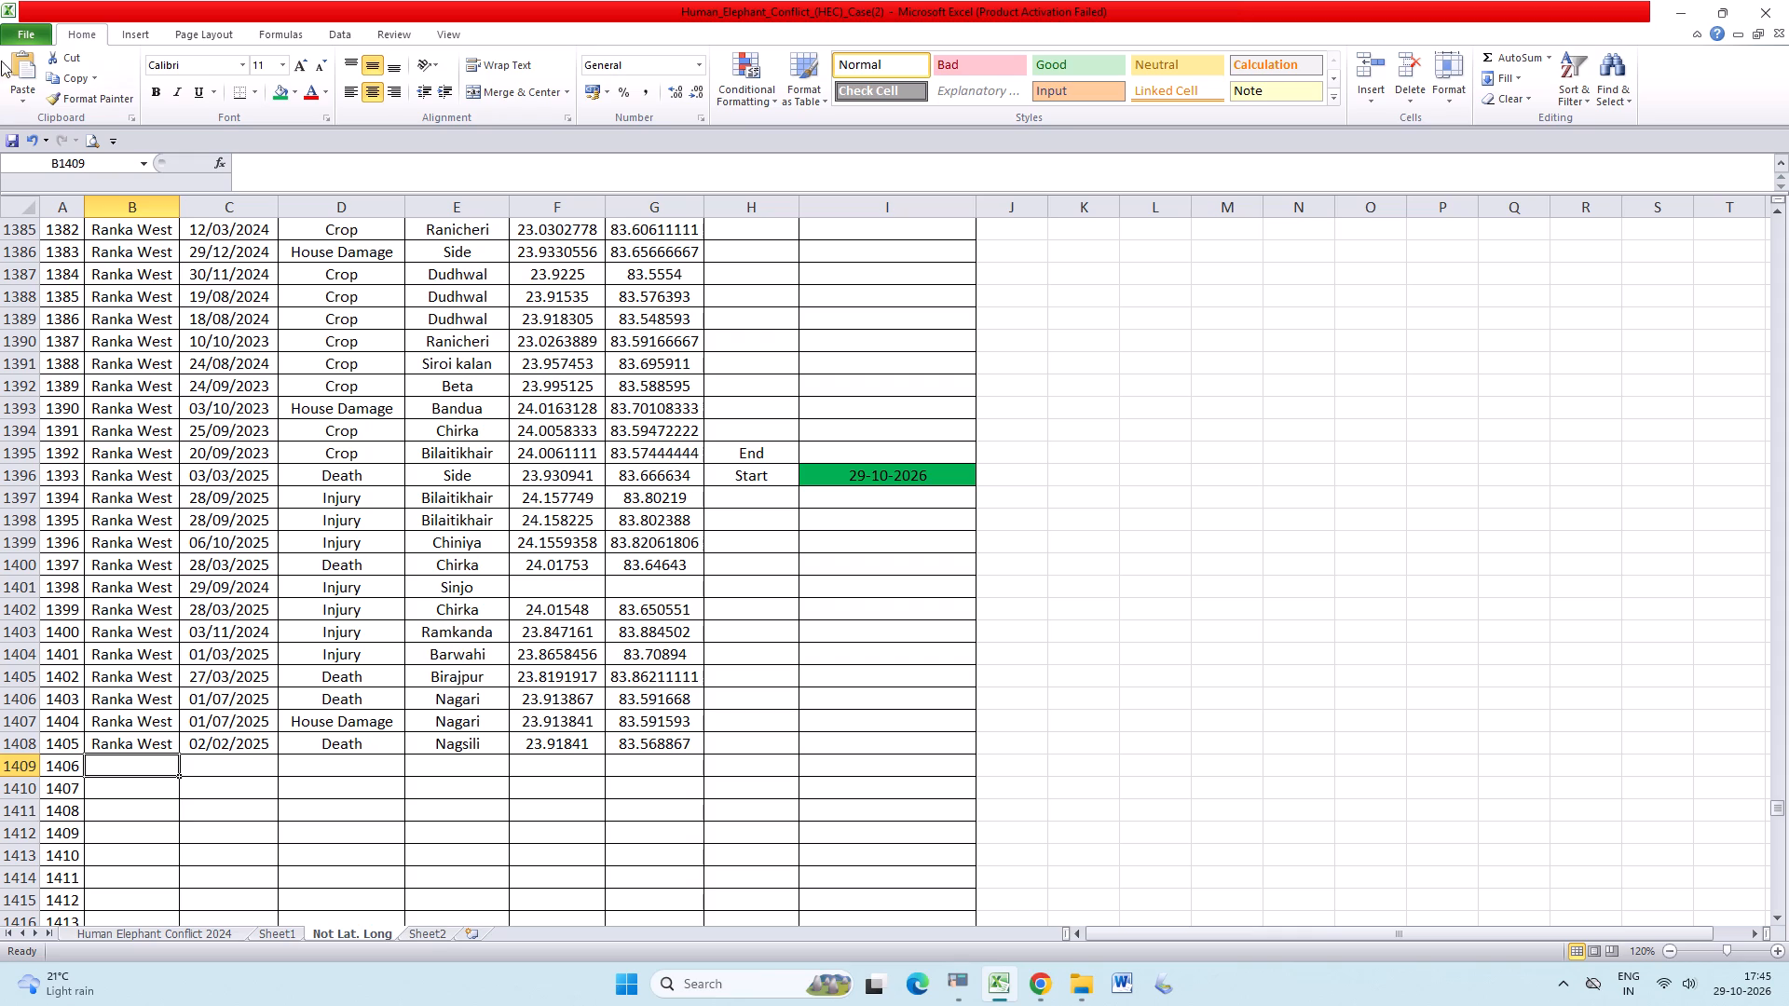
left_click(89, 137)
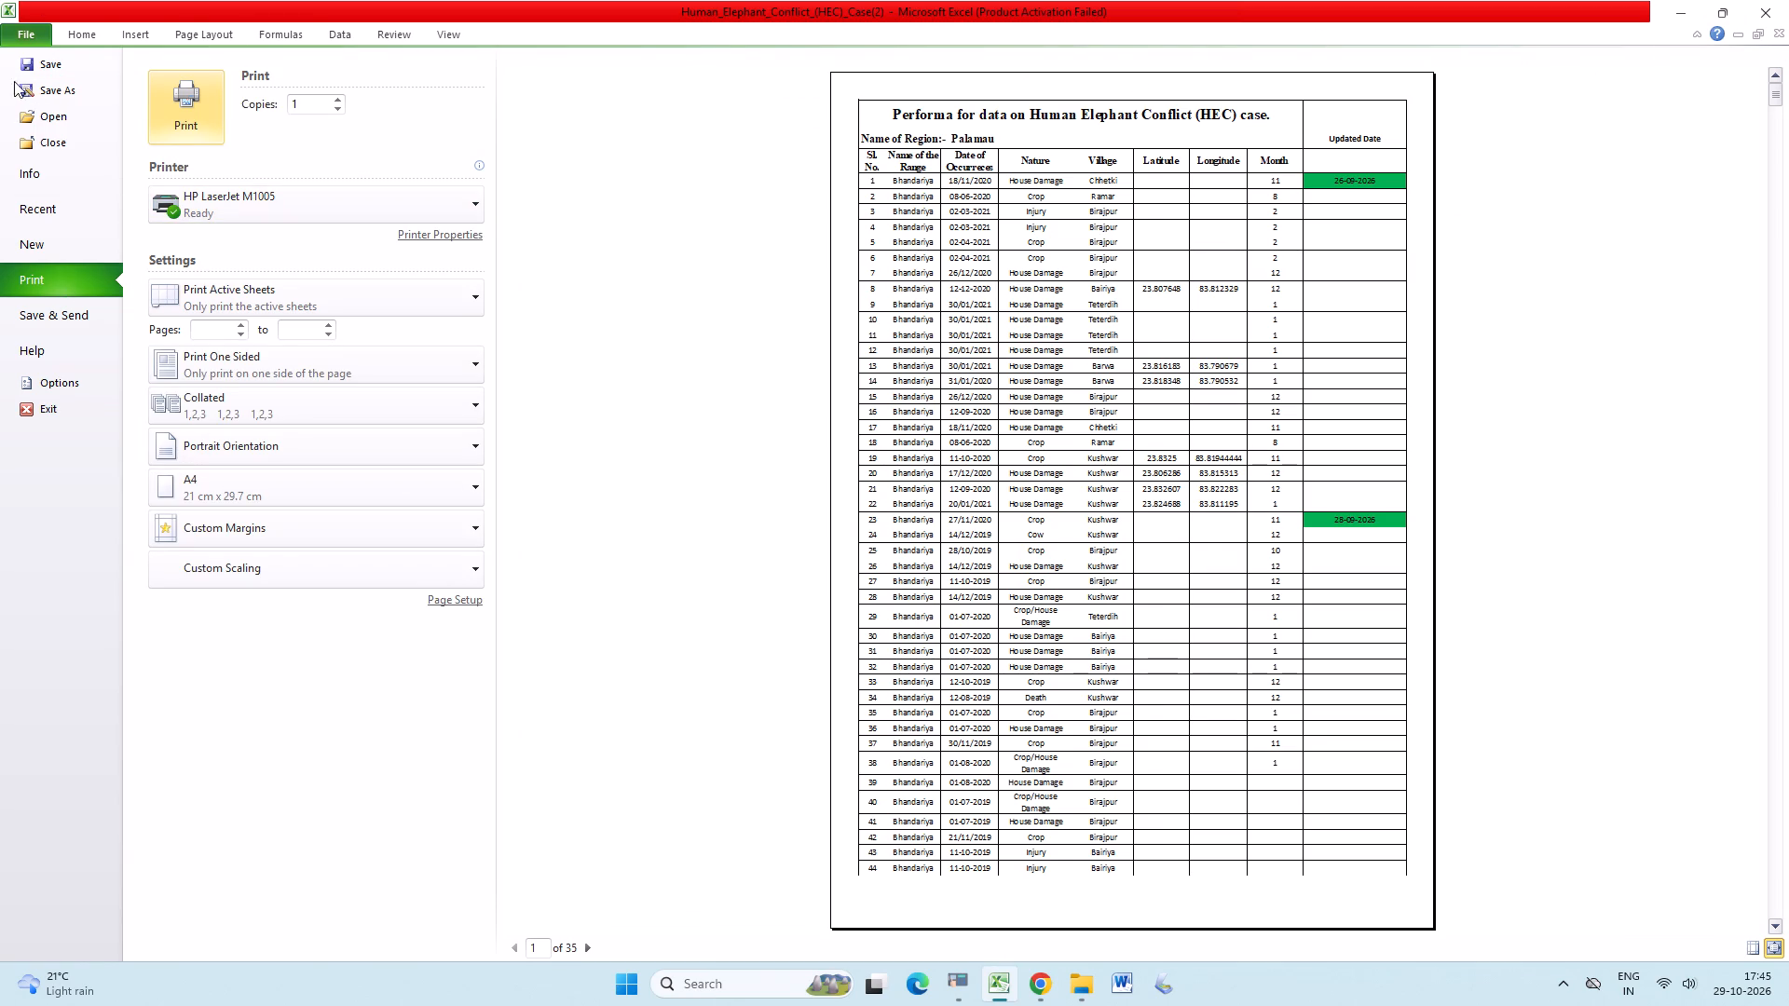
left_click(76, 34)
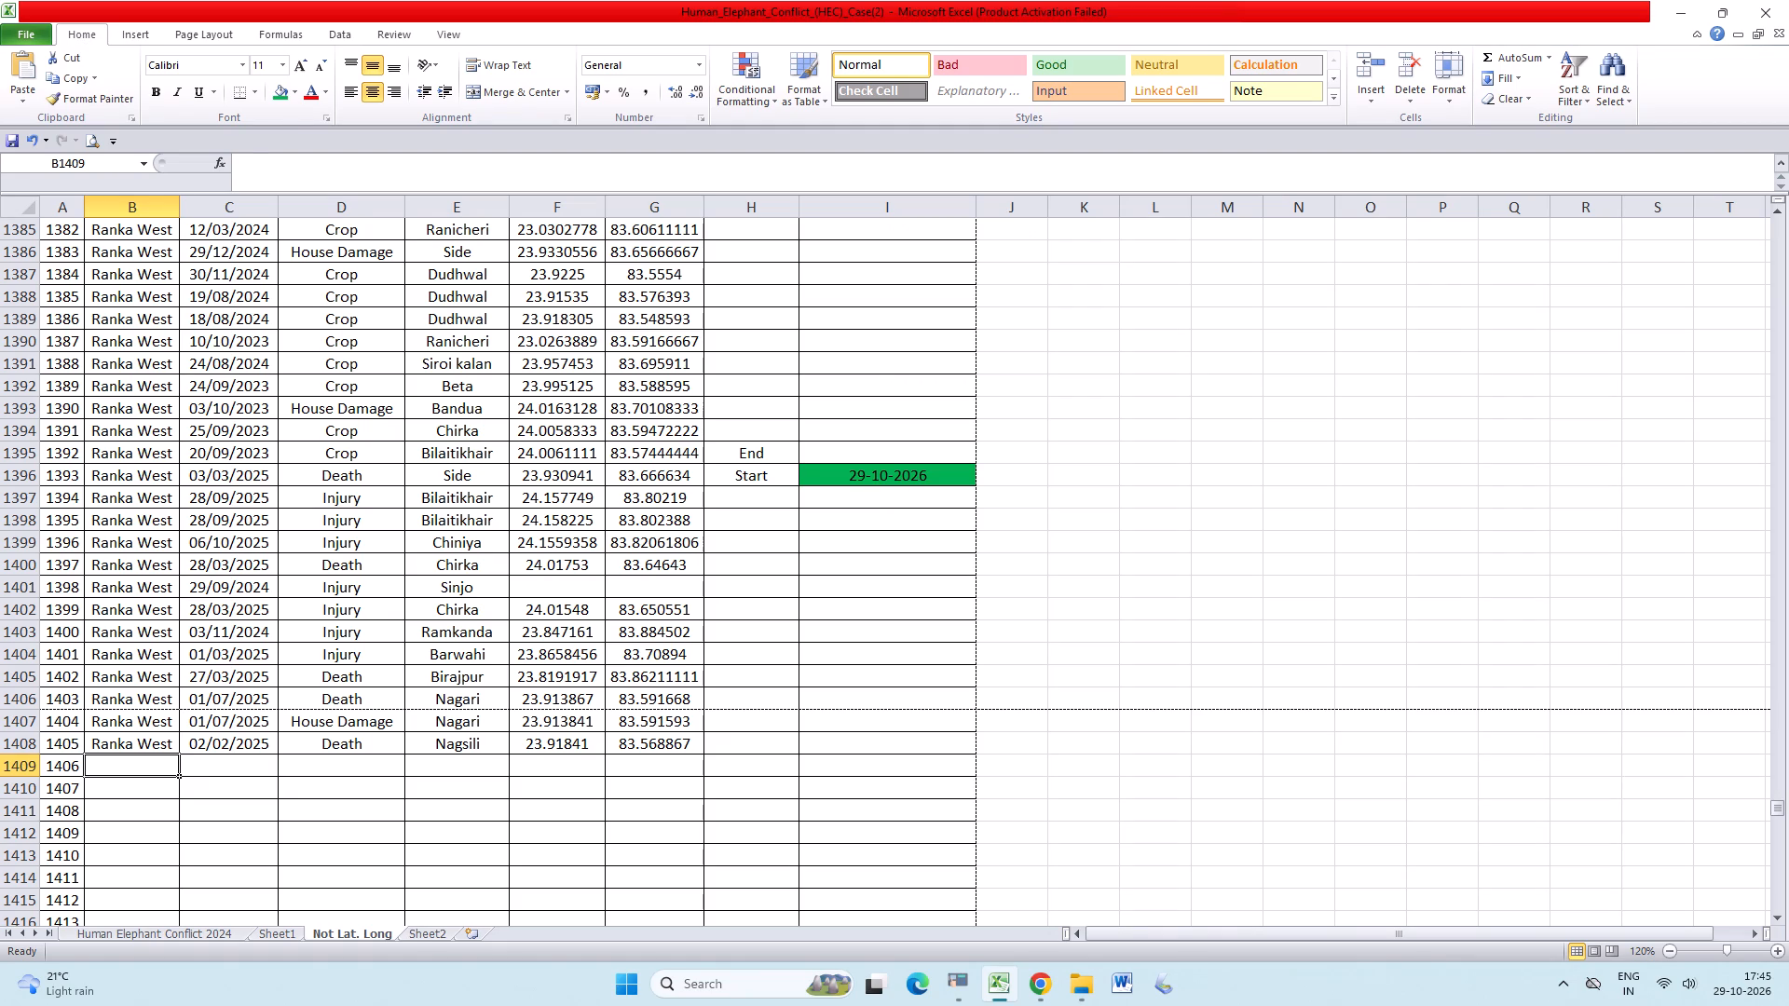
Move the End marker from record 1392's row to record 1405's row and save the workbook.
left_click(772, 455)
key("ctrl+x")
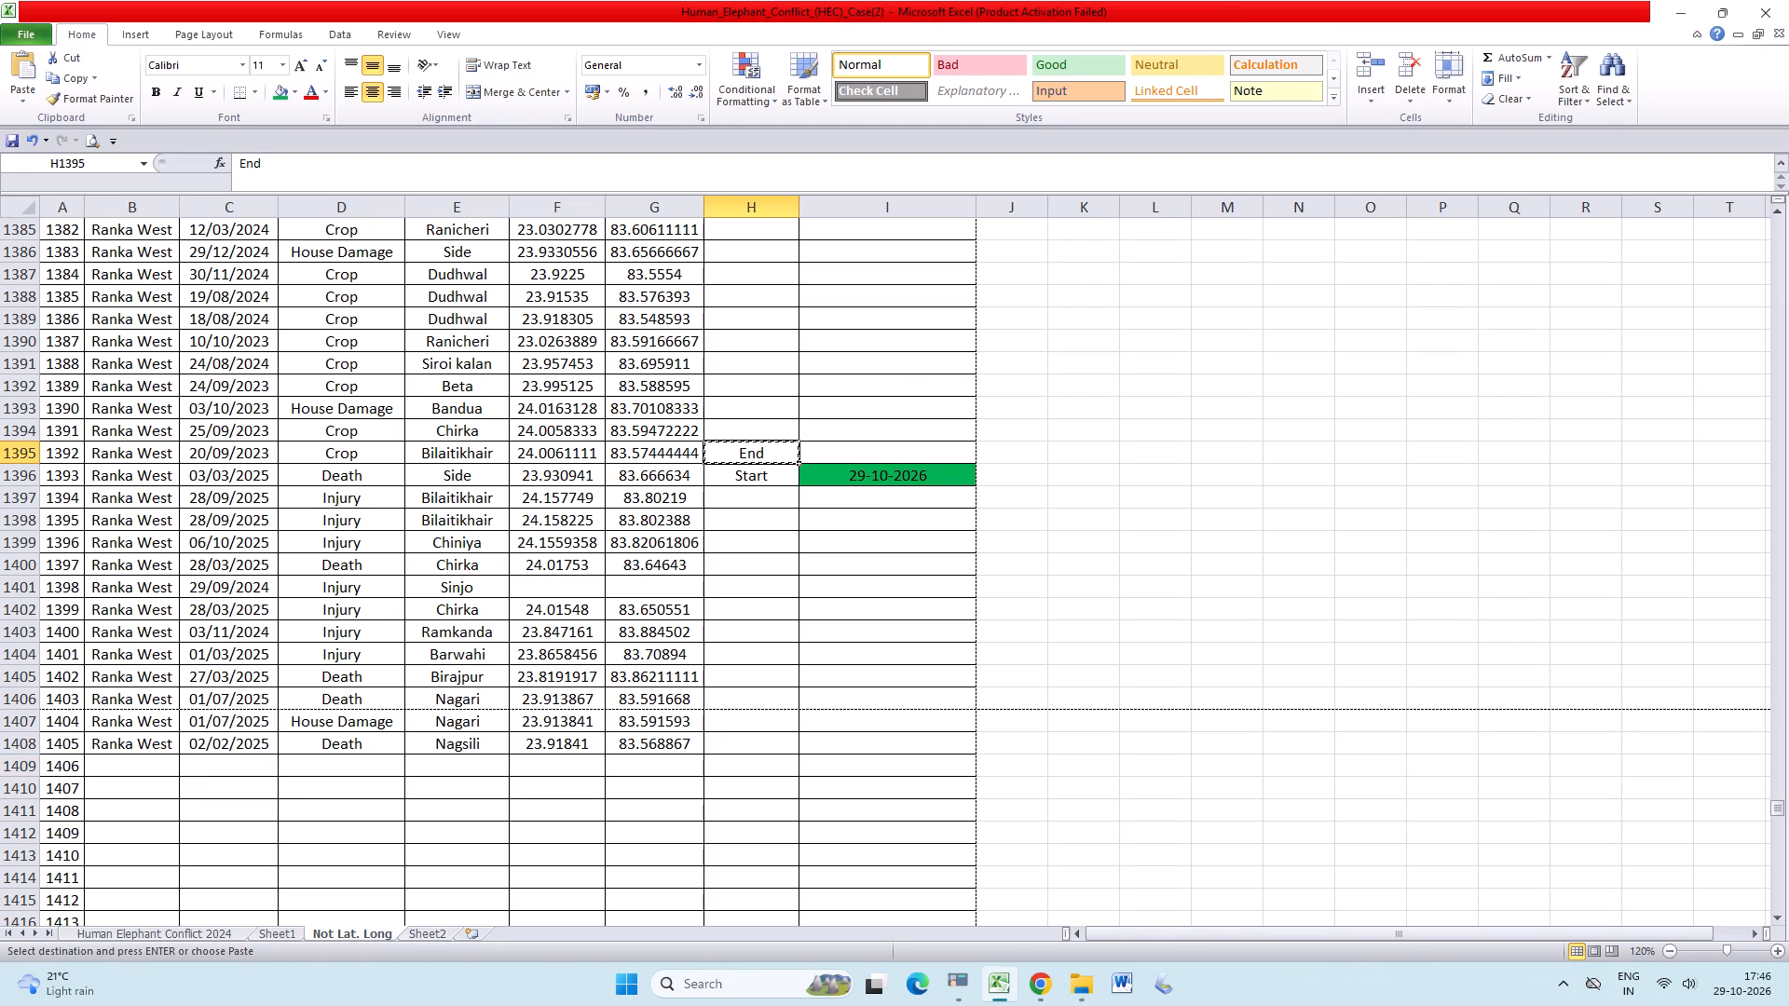
left_click(750, 738)
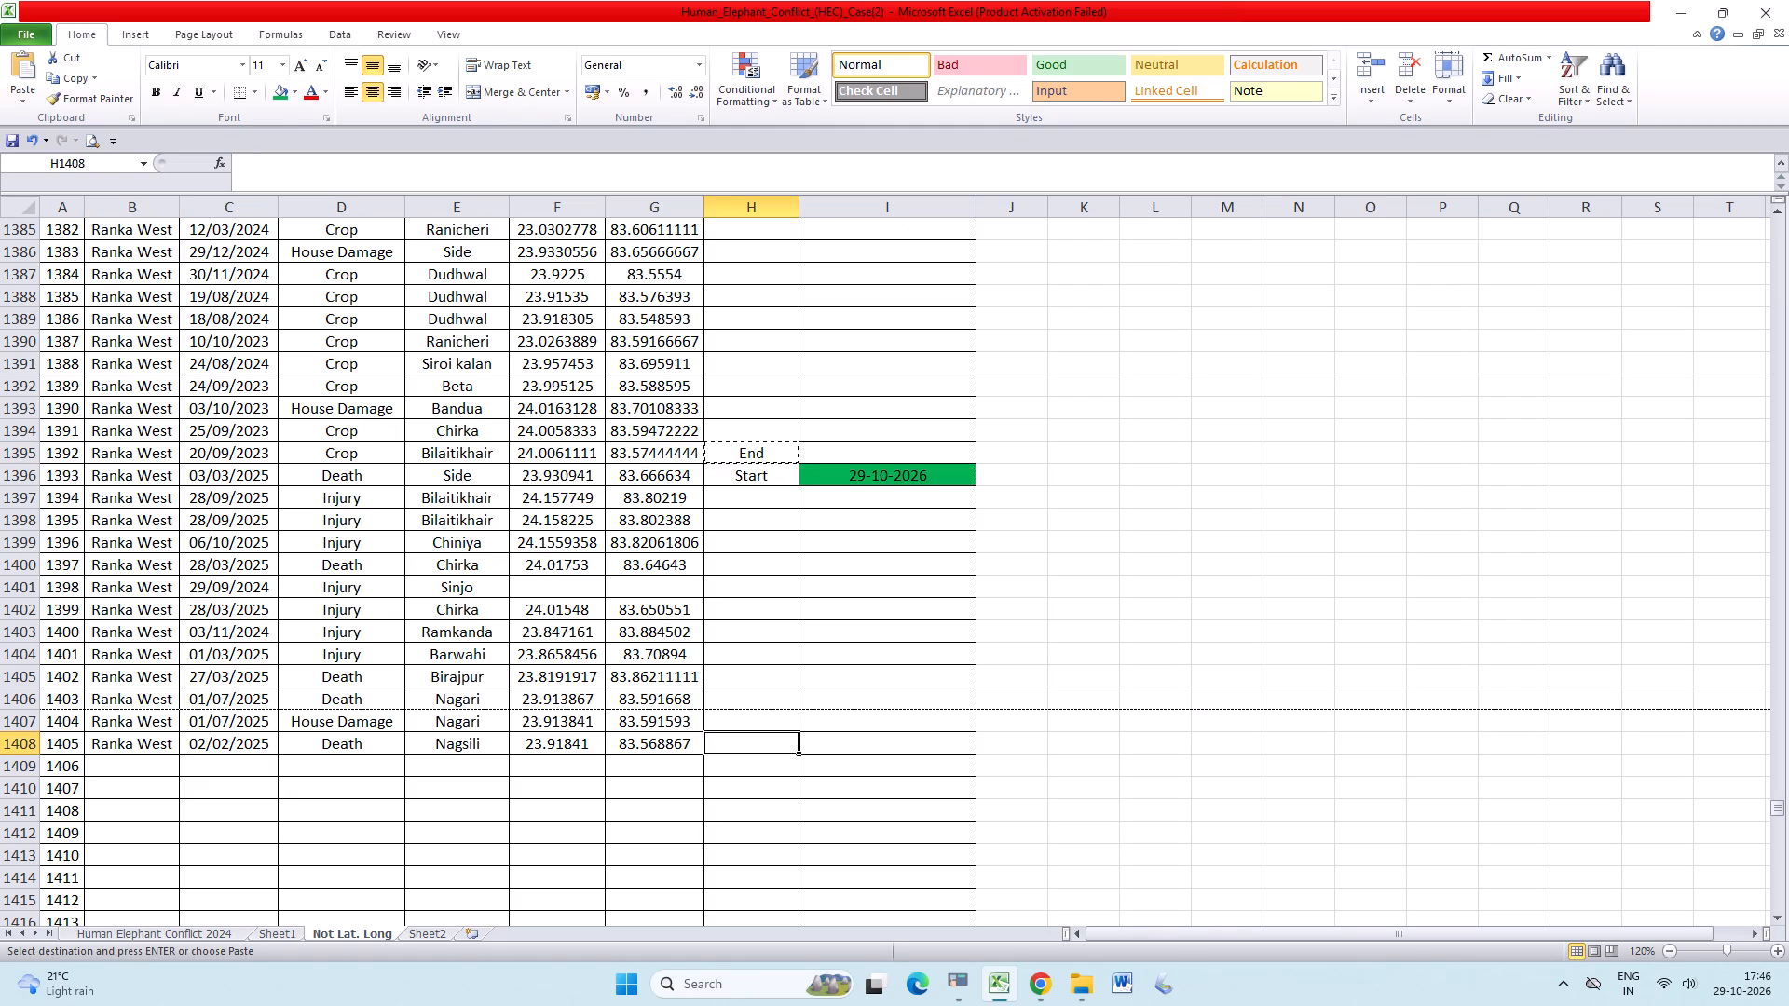
key("ctrl+v")
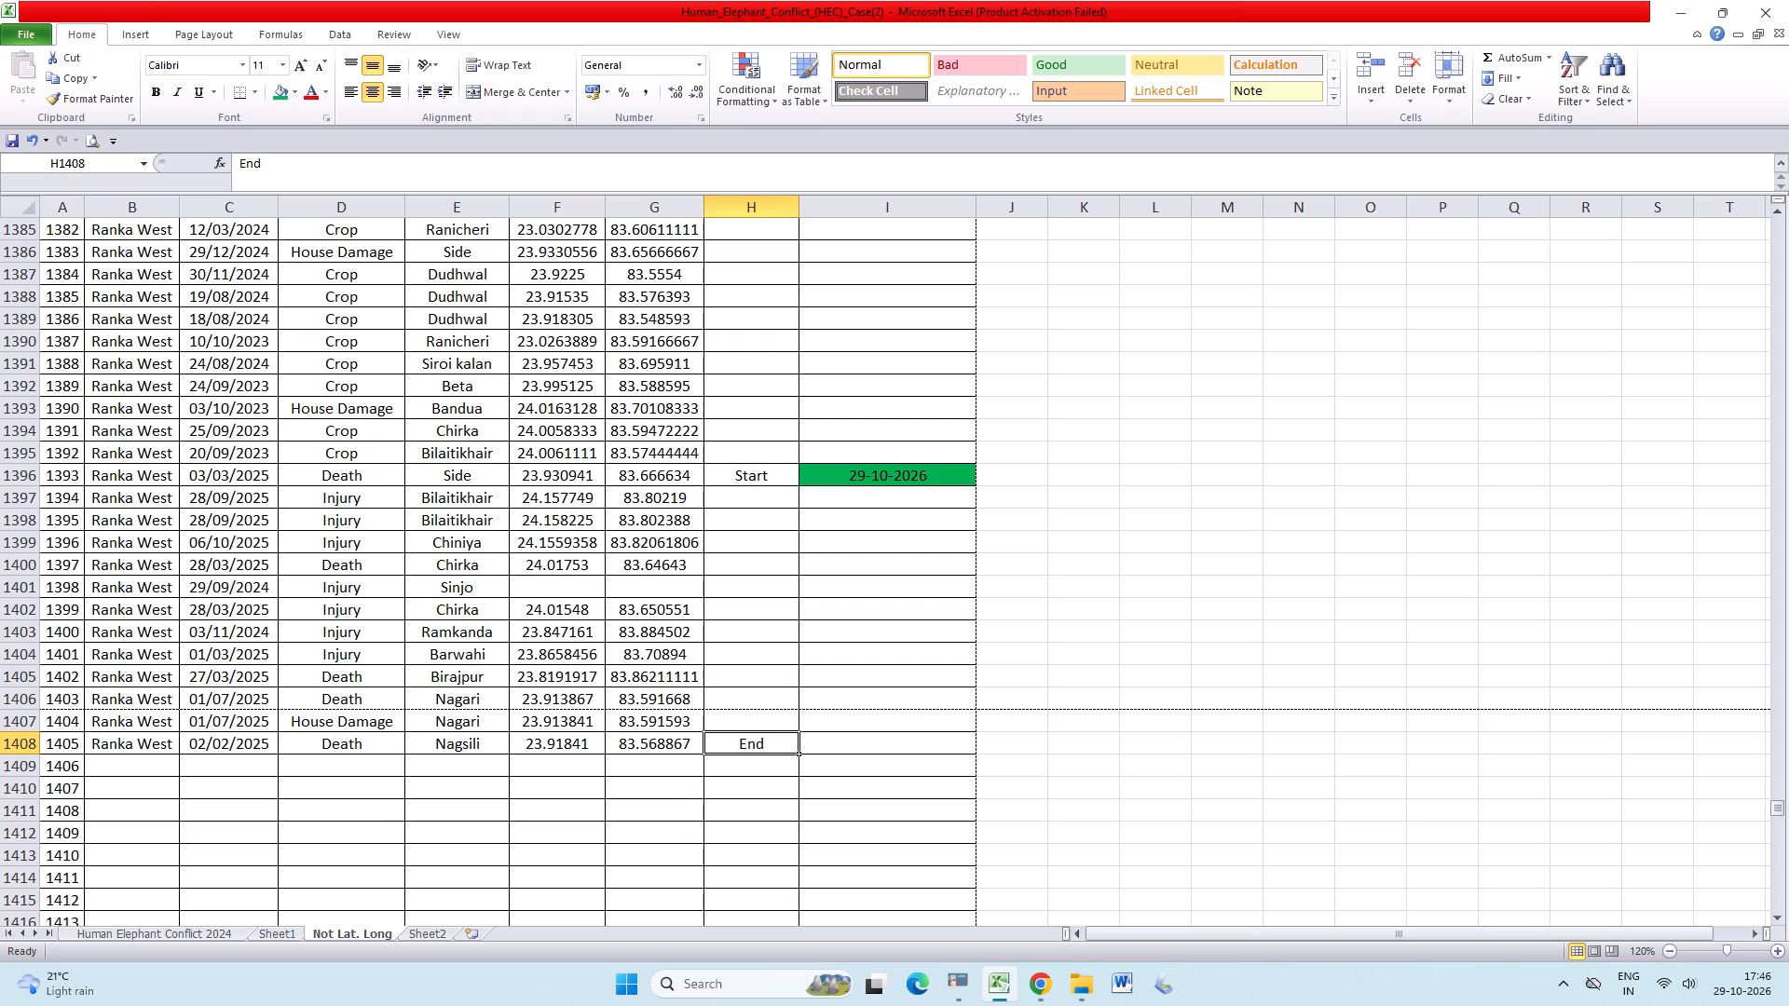
left_click(19, 141)
Open the print preview and look through its pages for the one holding the 29-10-2026 batch.
left_click(93, 143)
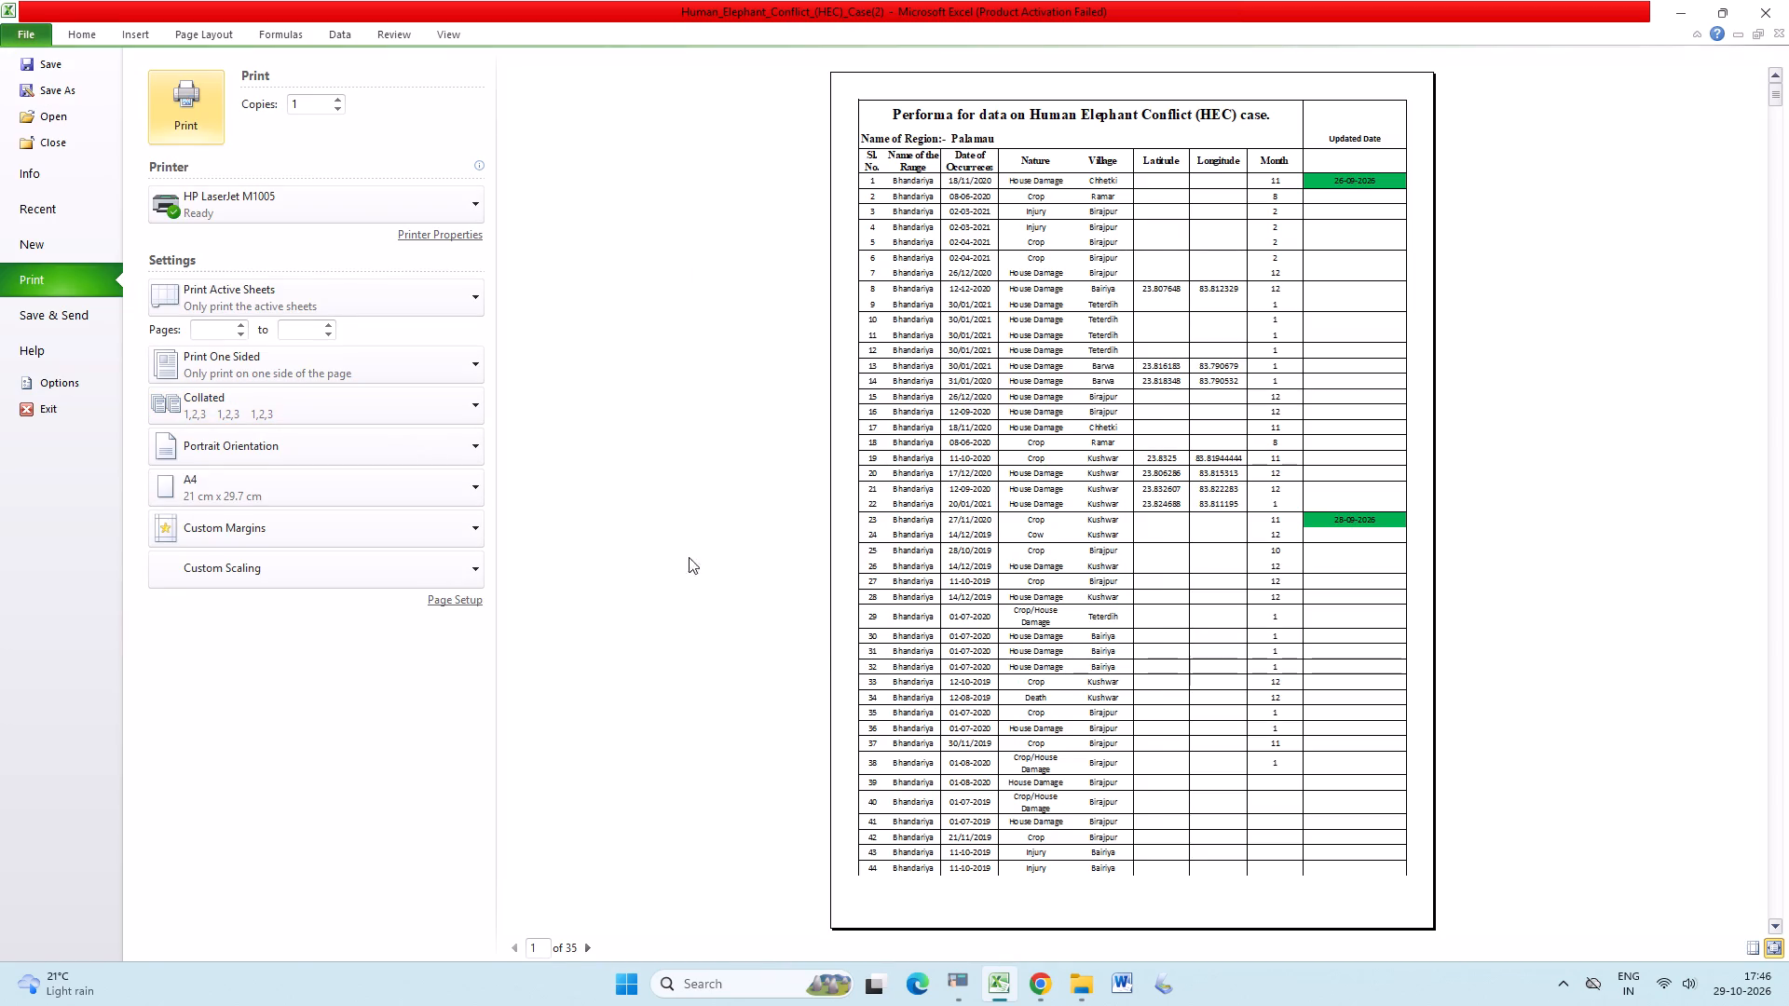
scroll(993, 646, "down", 11)
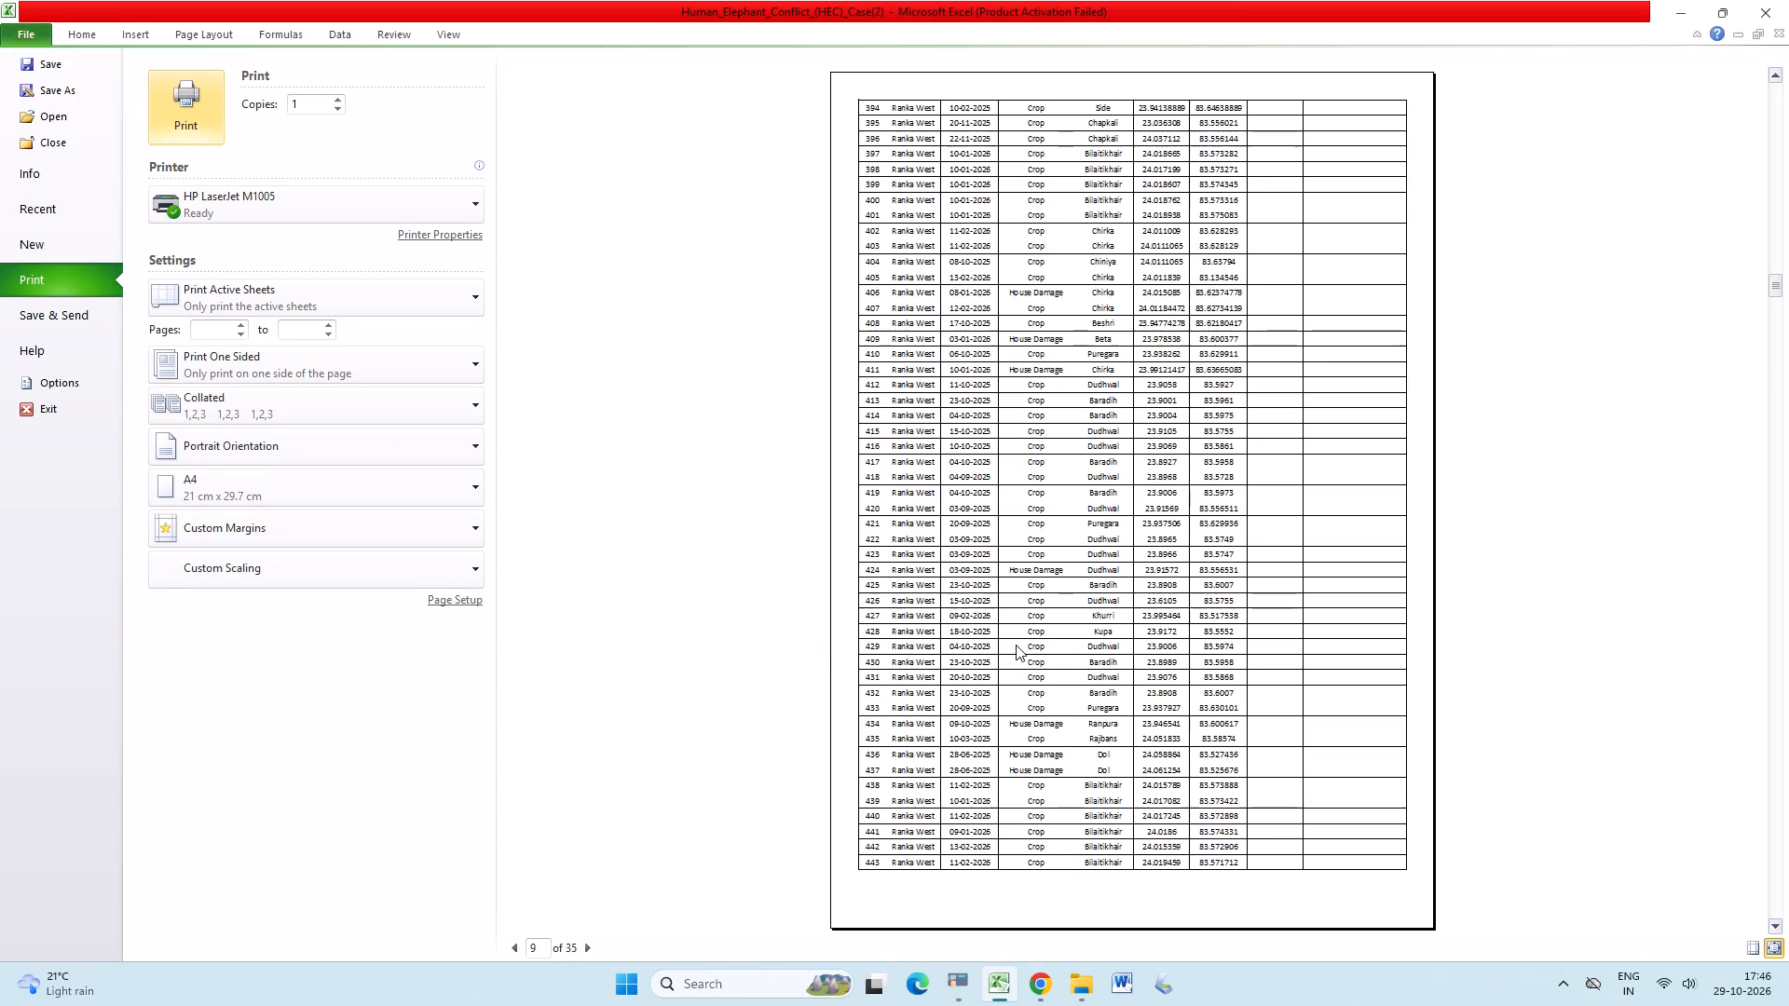
scroll(1016, 645, "down", 16)
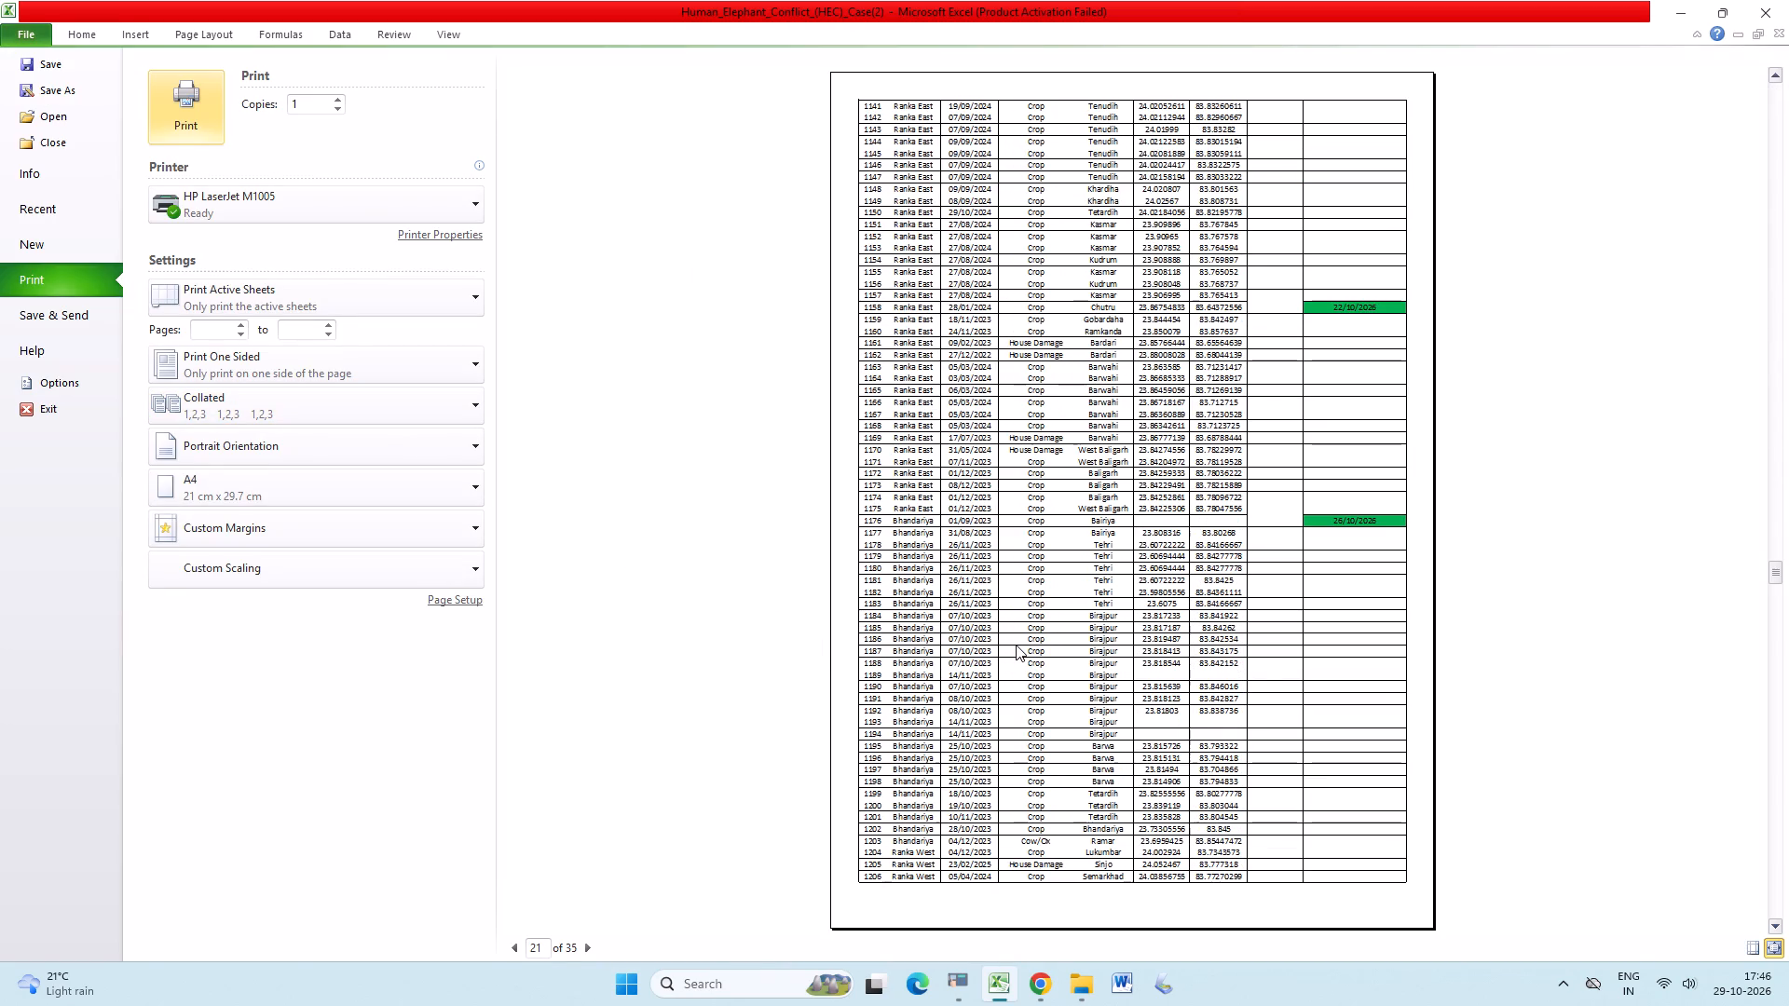
scroll(1016, 645, "down", 8)
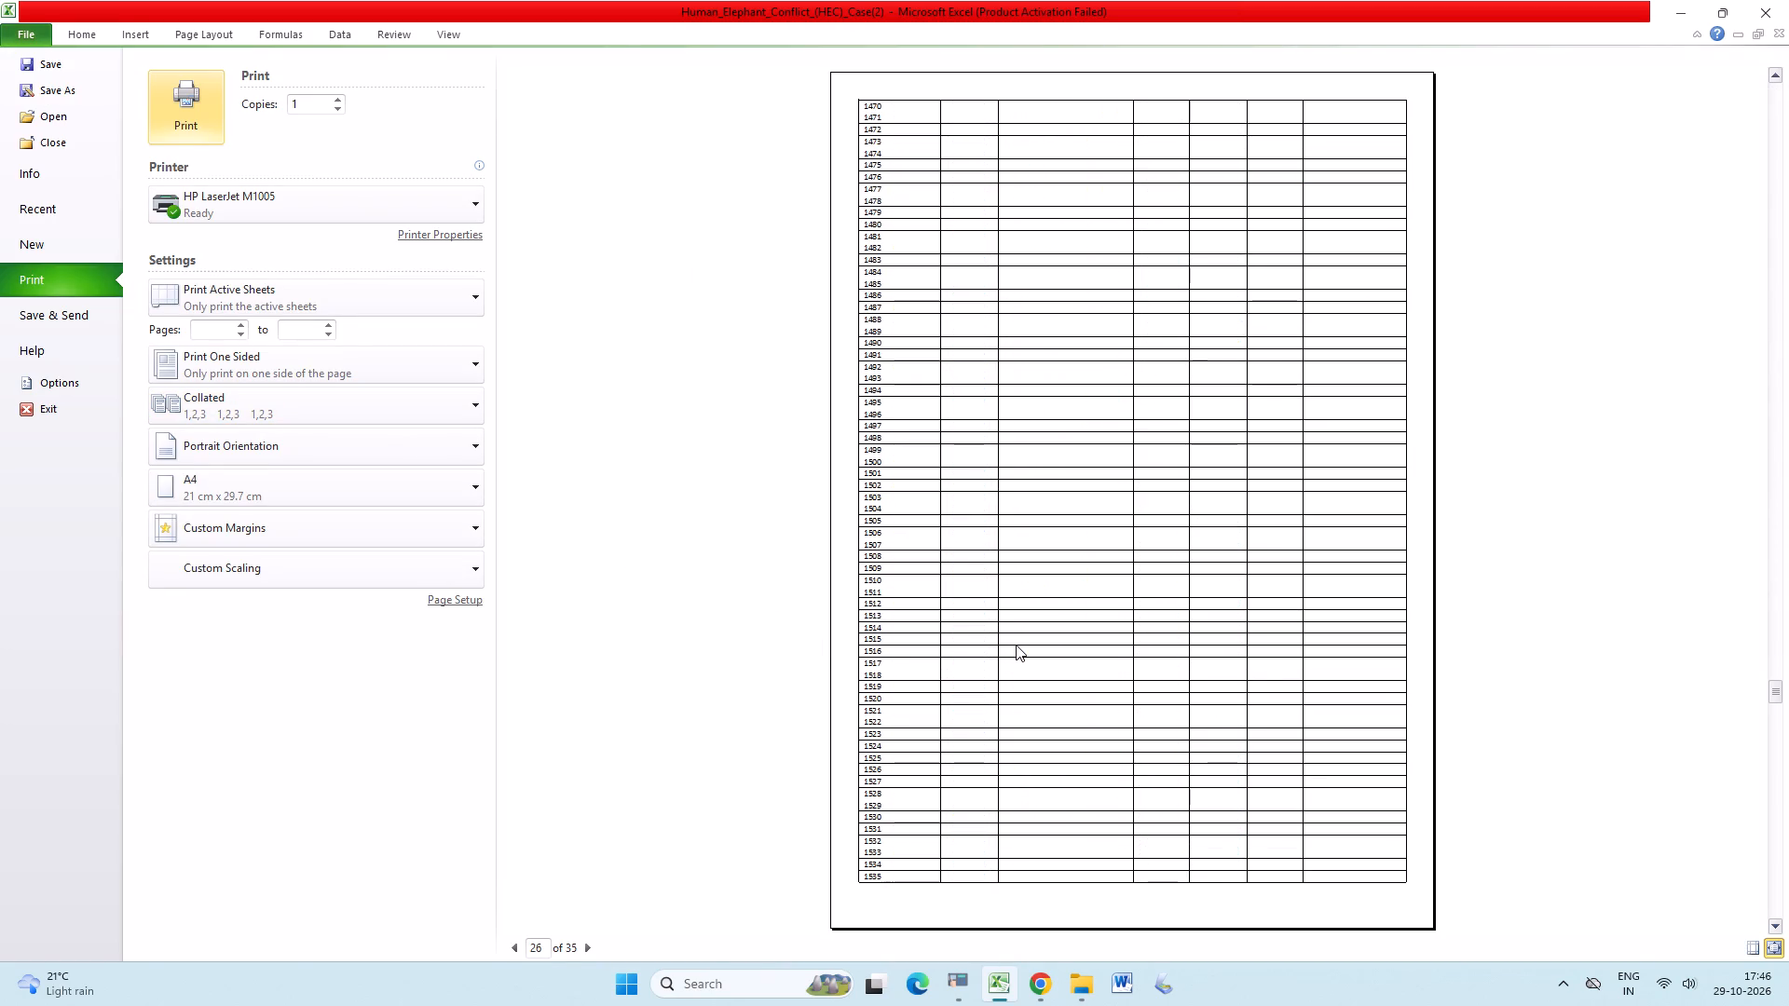
scroll(1016, 645, "up", 2)
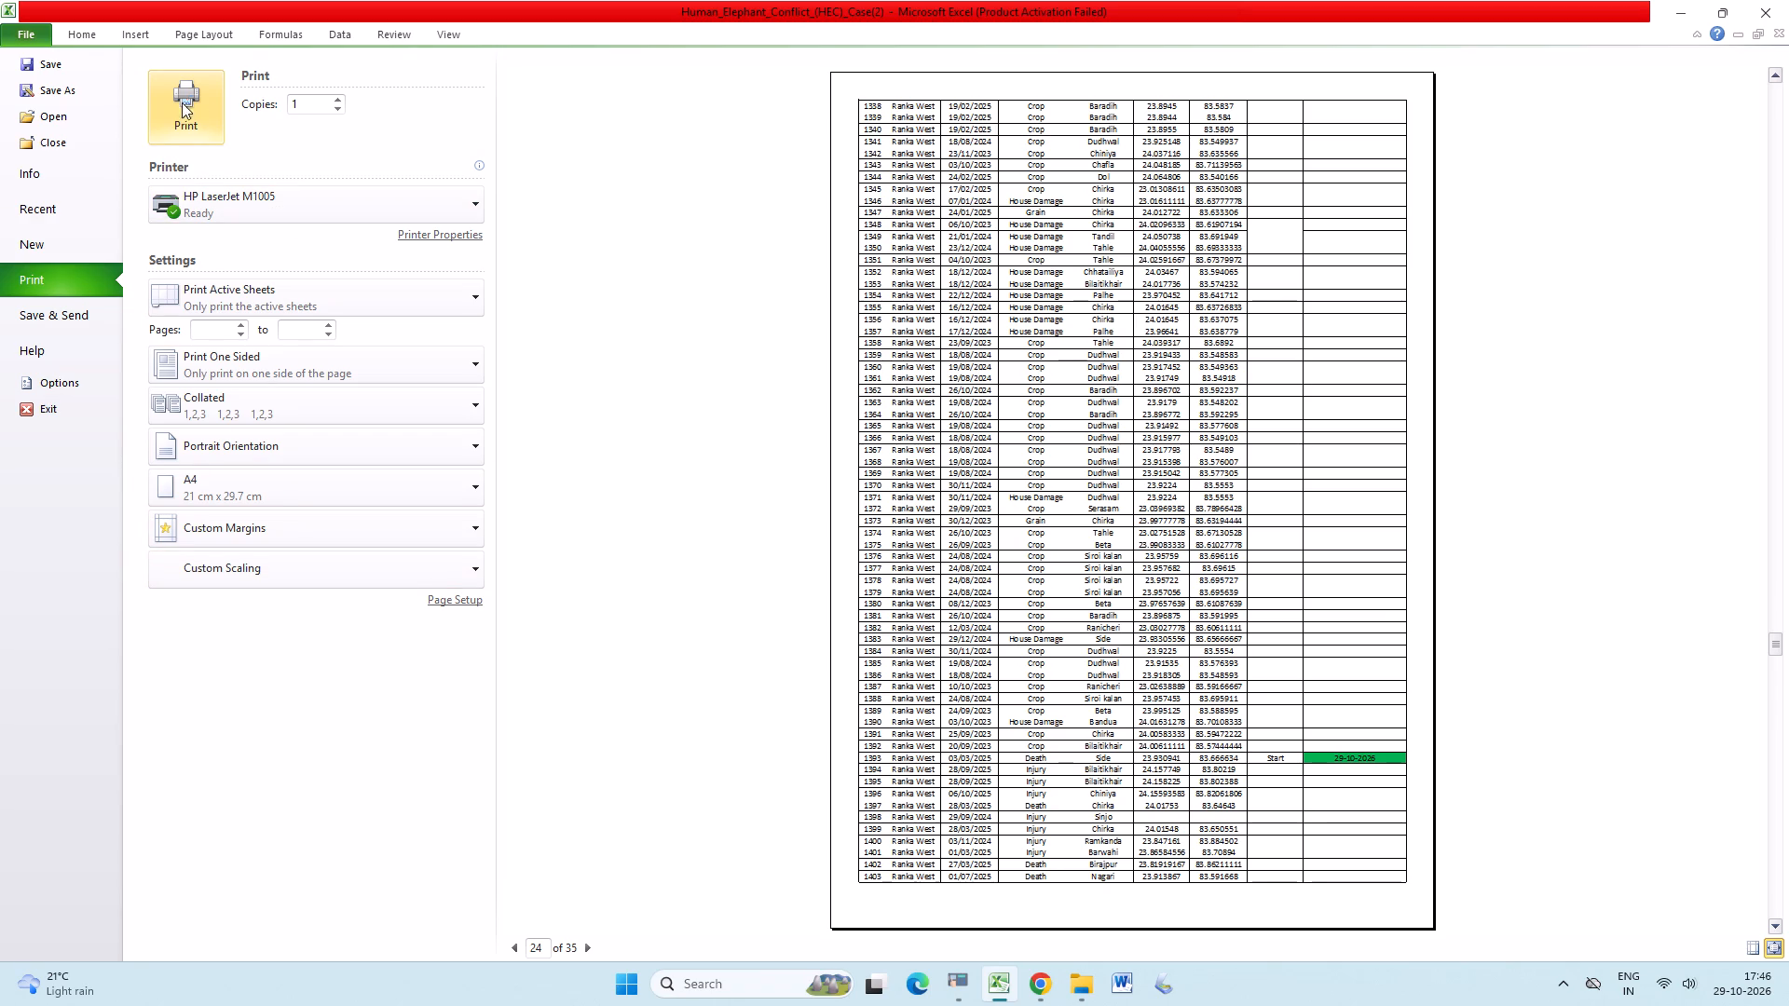
Show the margin guides in the preview and adjust the bottom margin so page 24 includes the batch's records through 1405.
left_click(1752, 947)
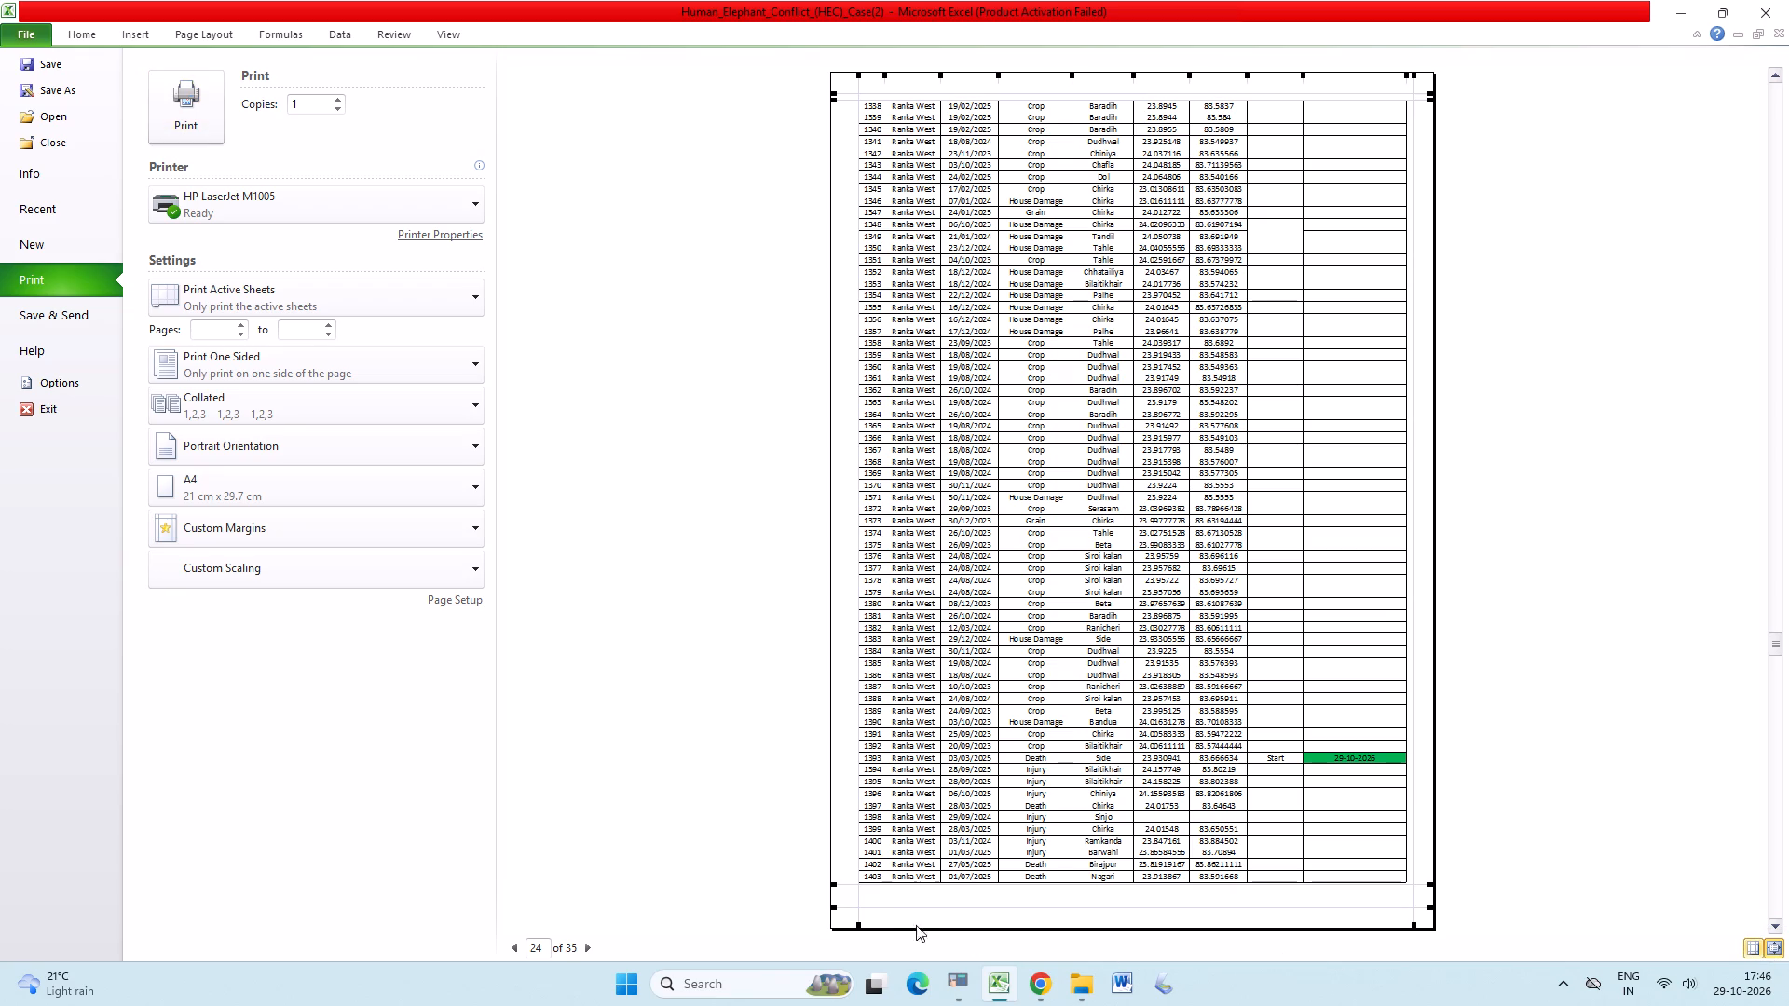
left_click(839, 882)
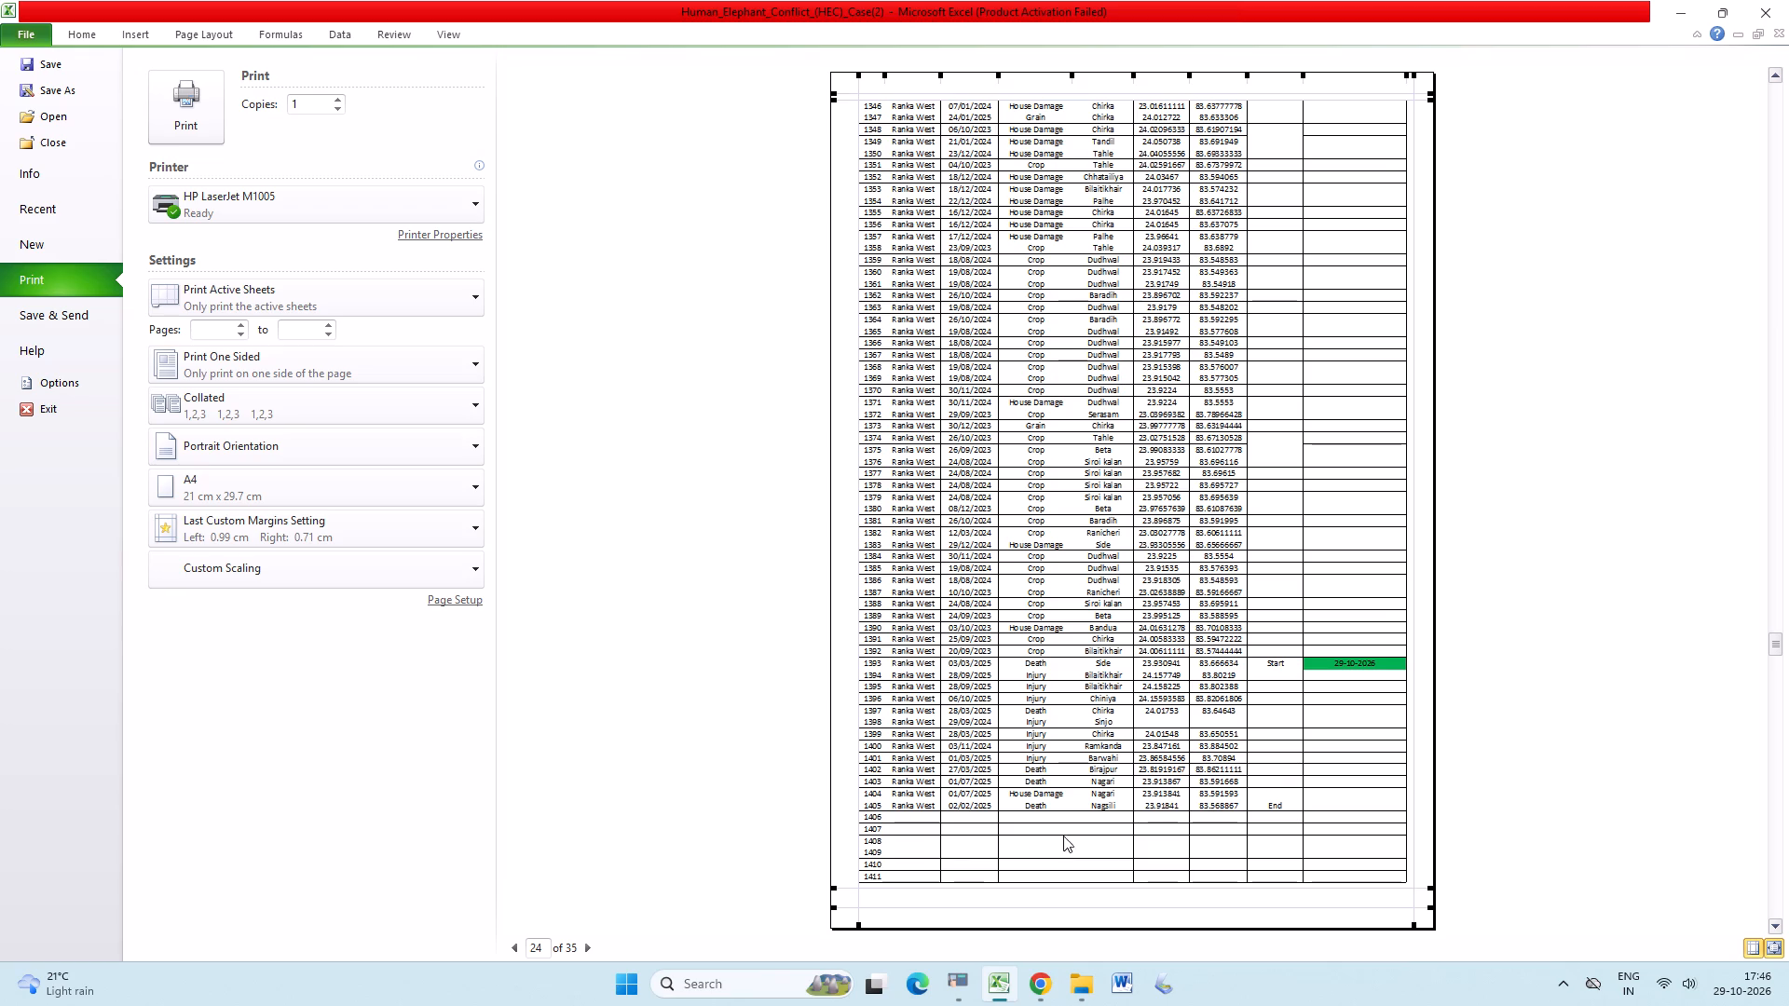
left_click(836, 888)
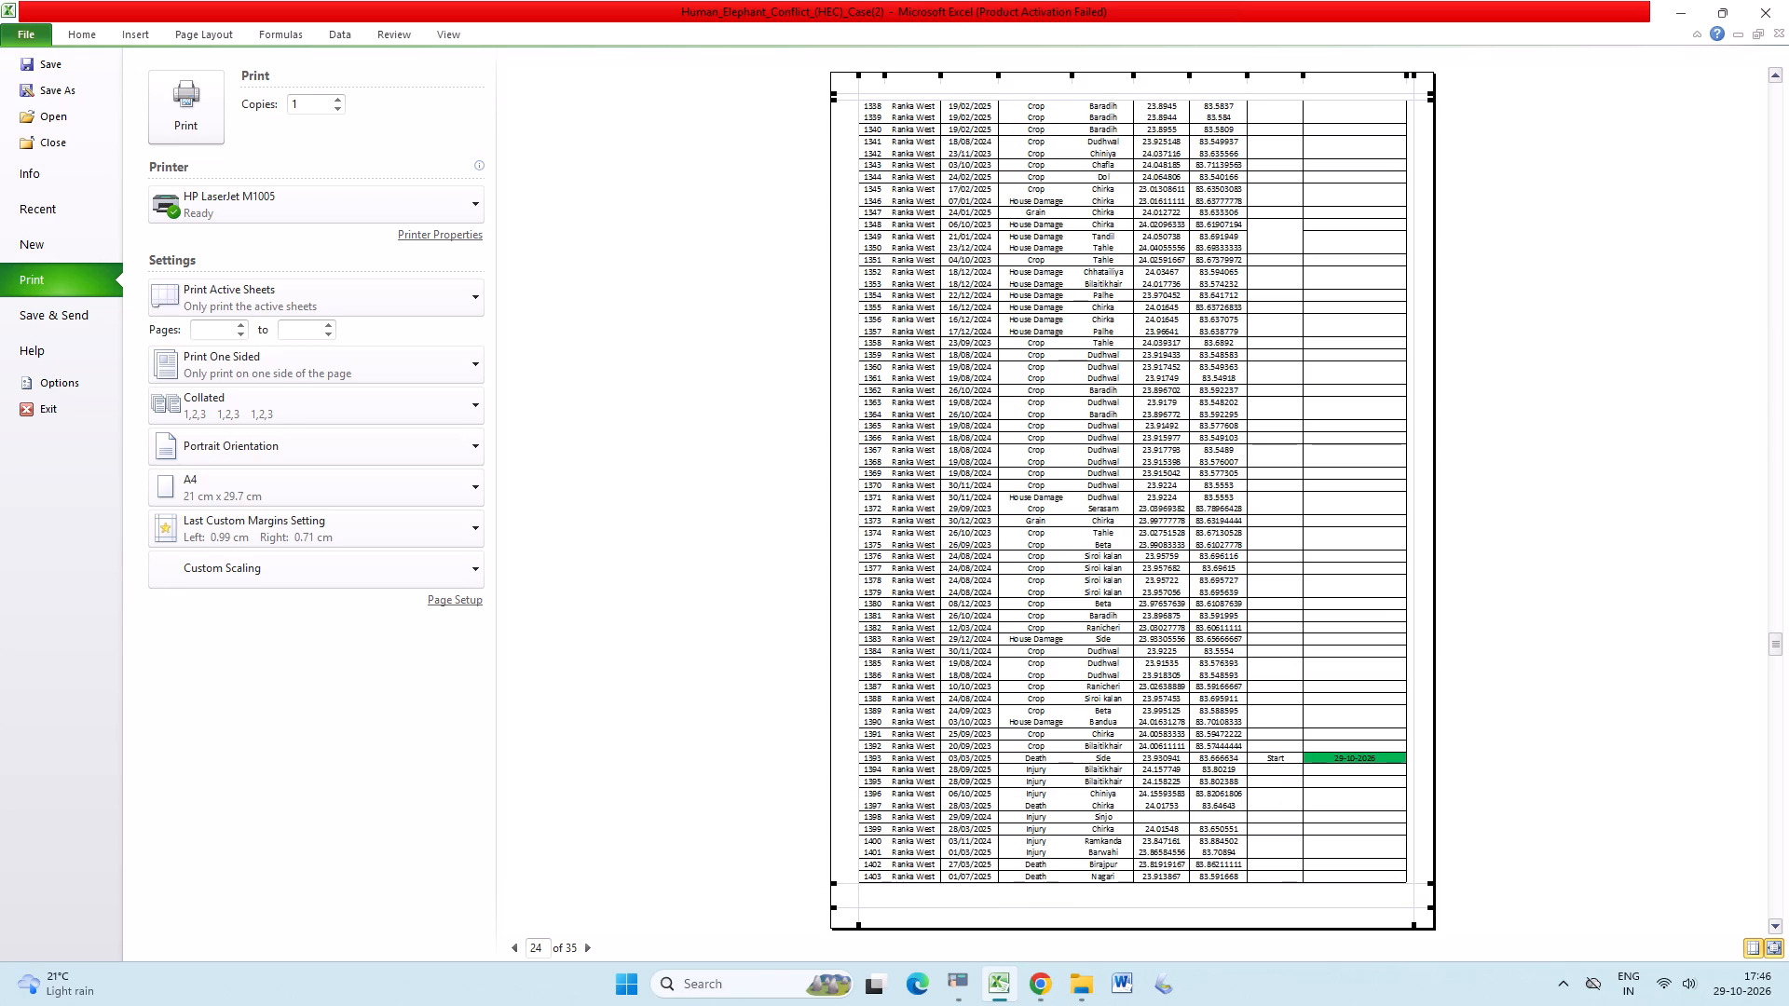
left_click(836, 883)
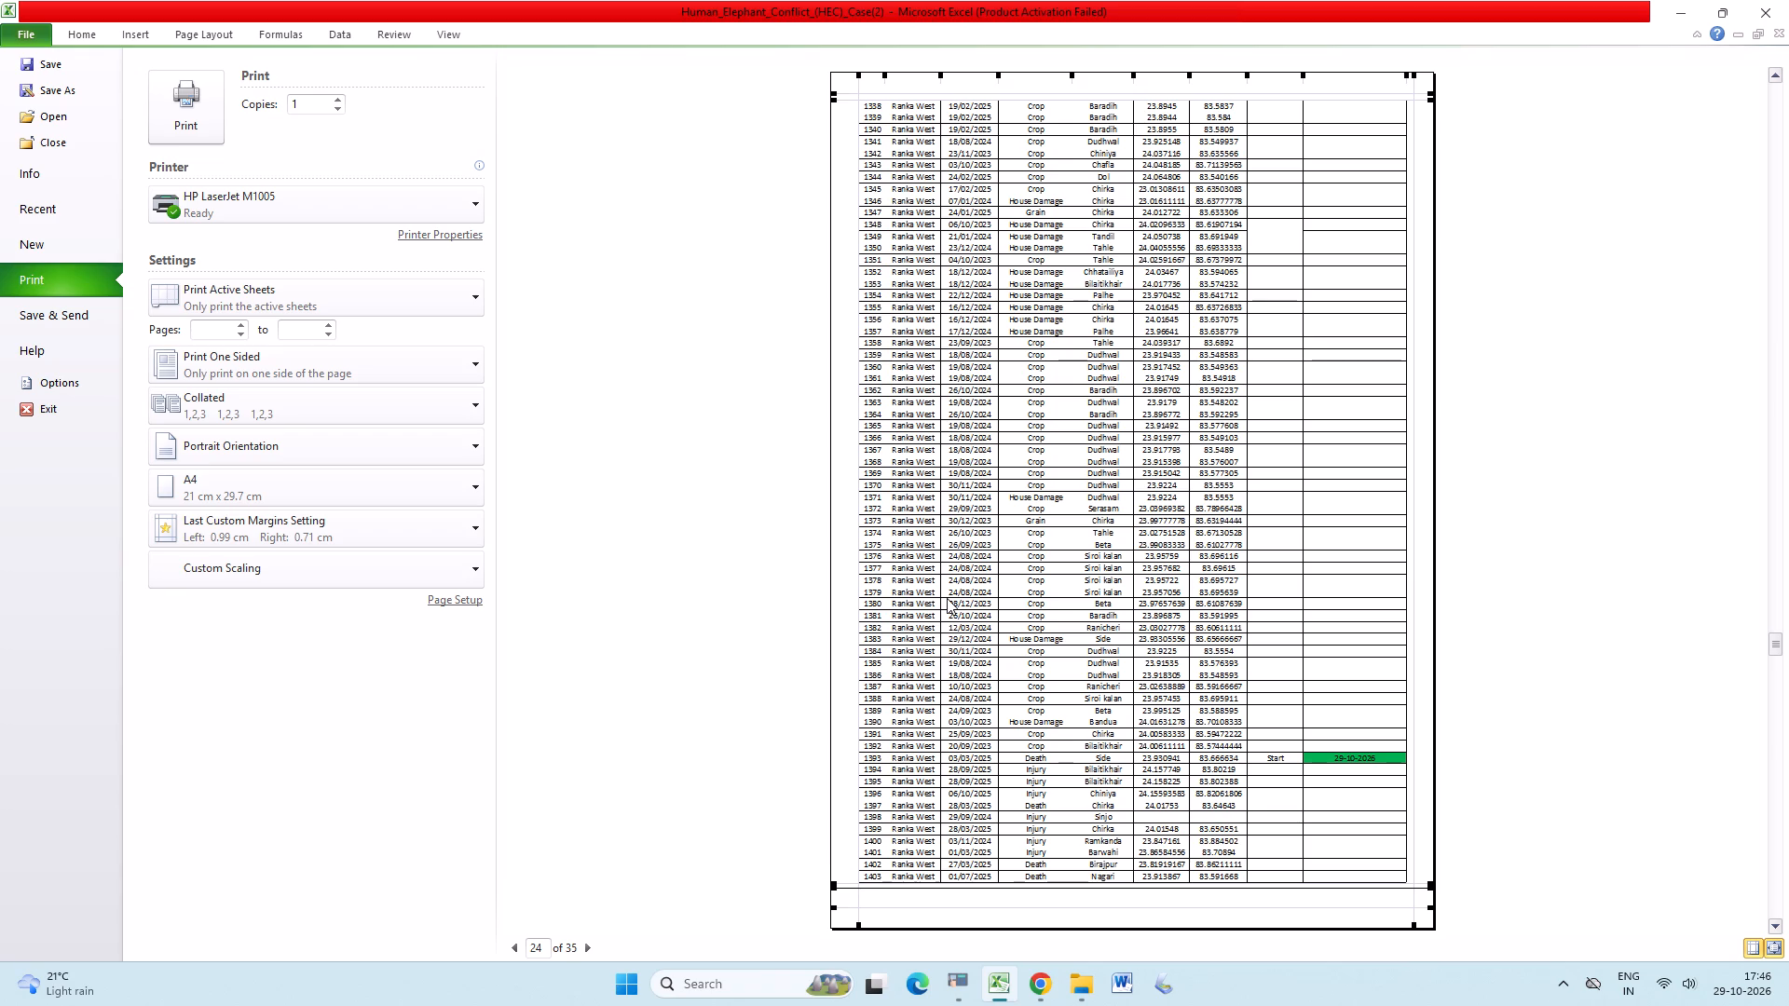
scroll(947, 598, "up", 1)
scroll(947, 598, "down", 1)
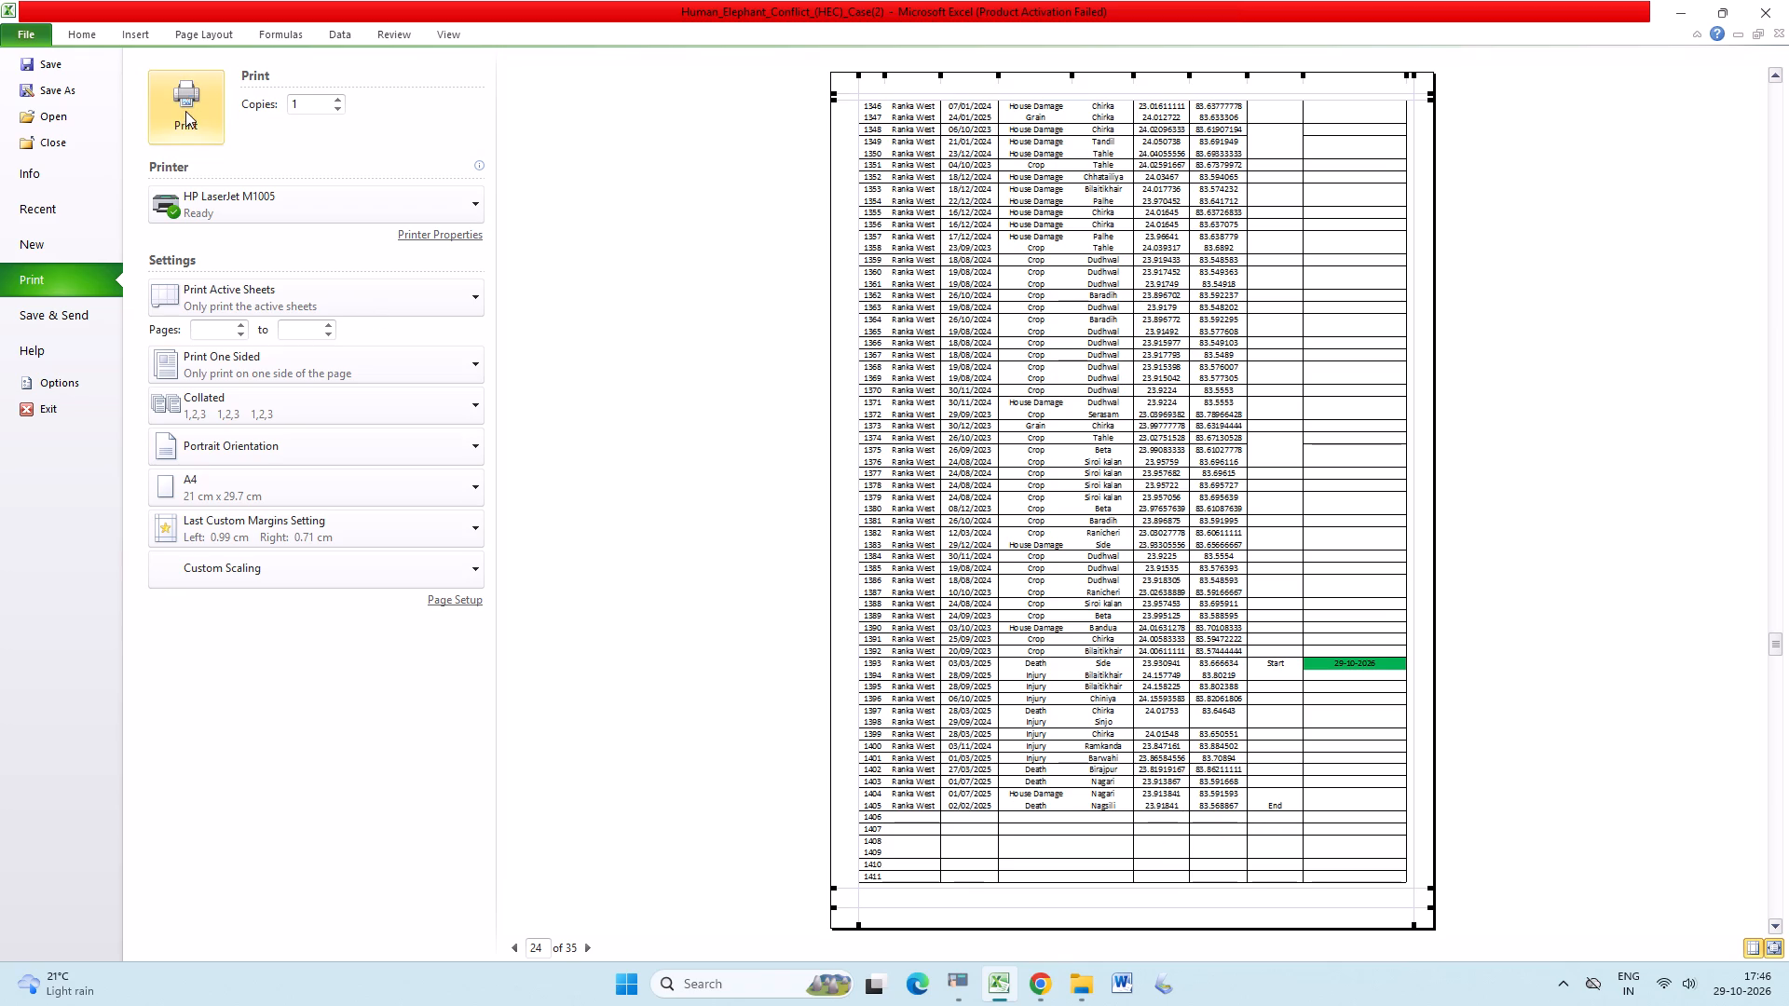
Print only page 24 of the sheet, setting the page range from 24 to 24.
left_click(216, 330)
type("24")
key("Tab")
type("24")
key("Return")
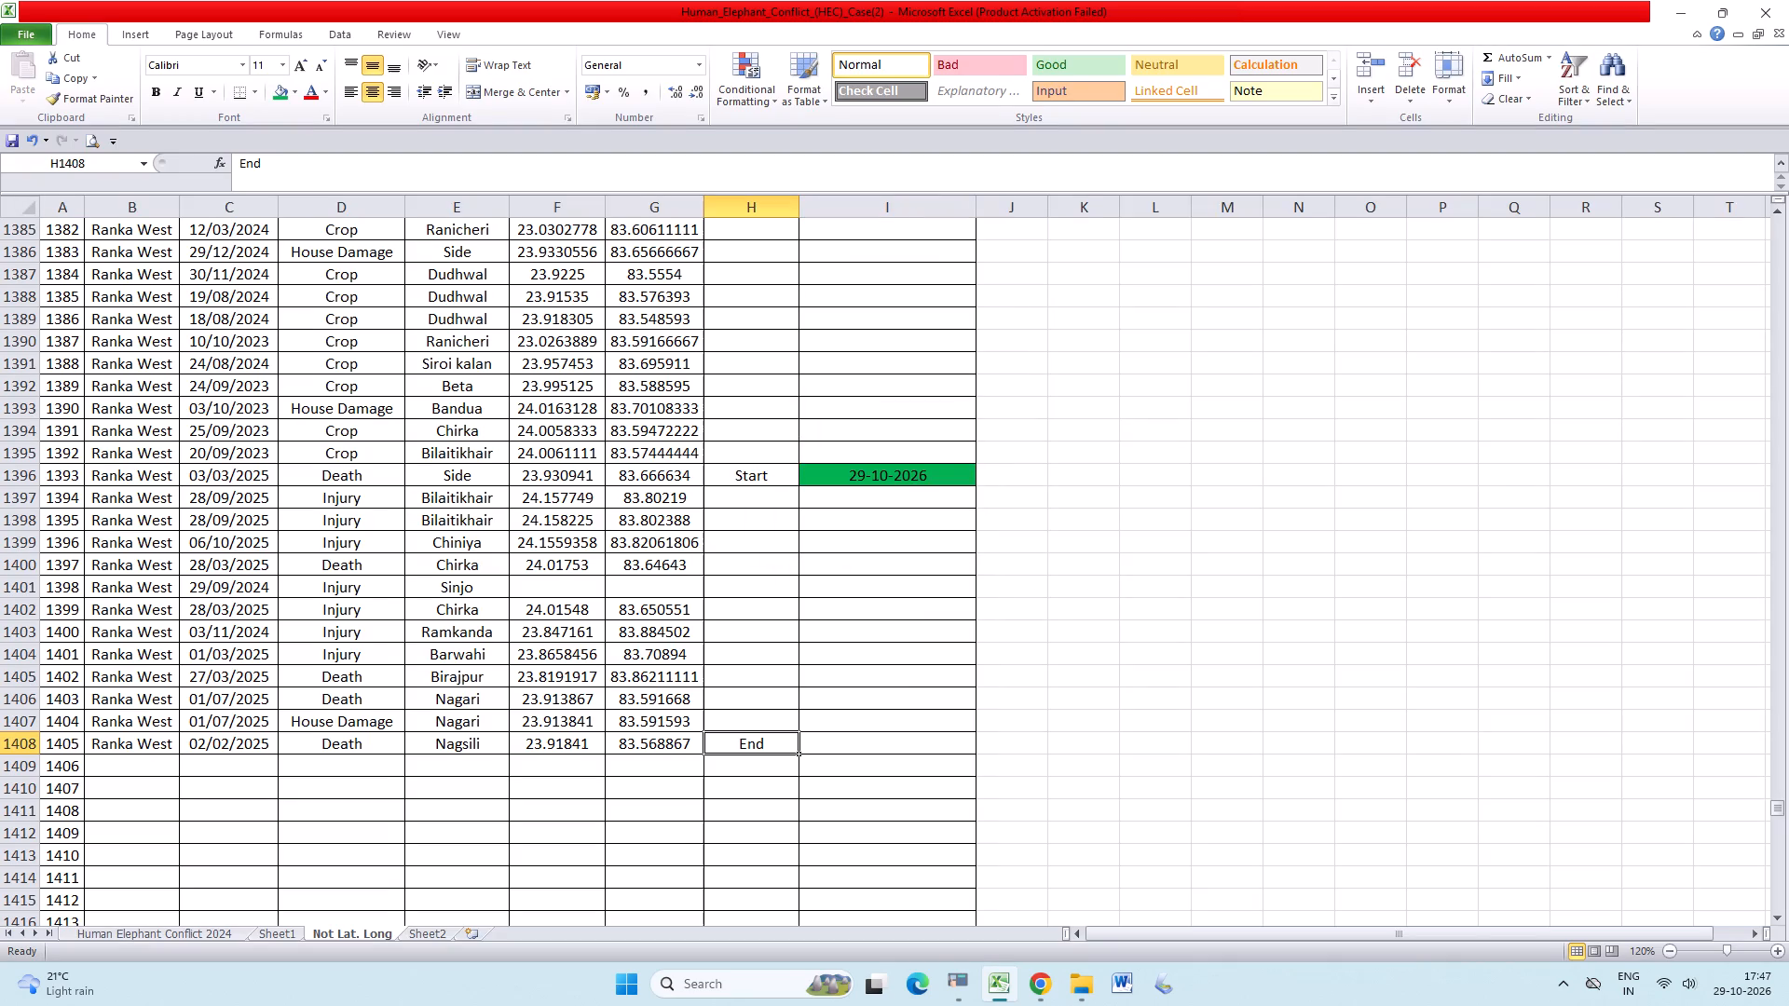
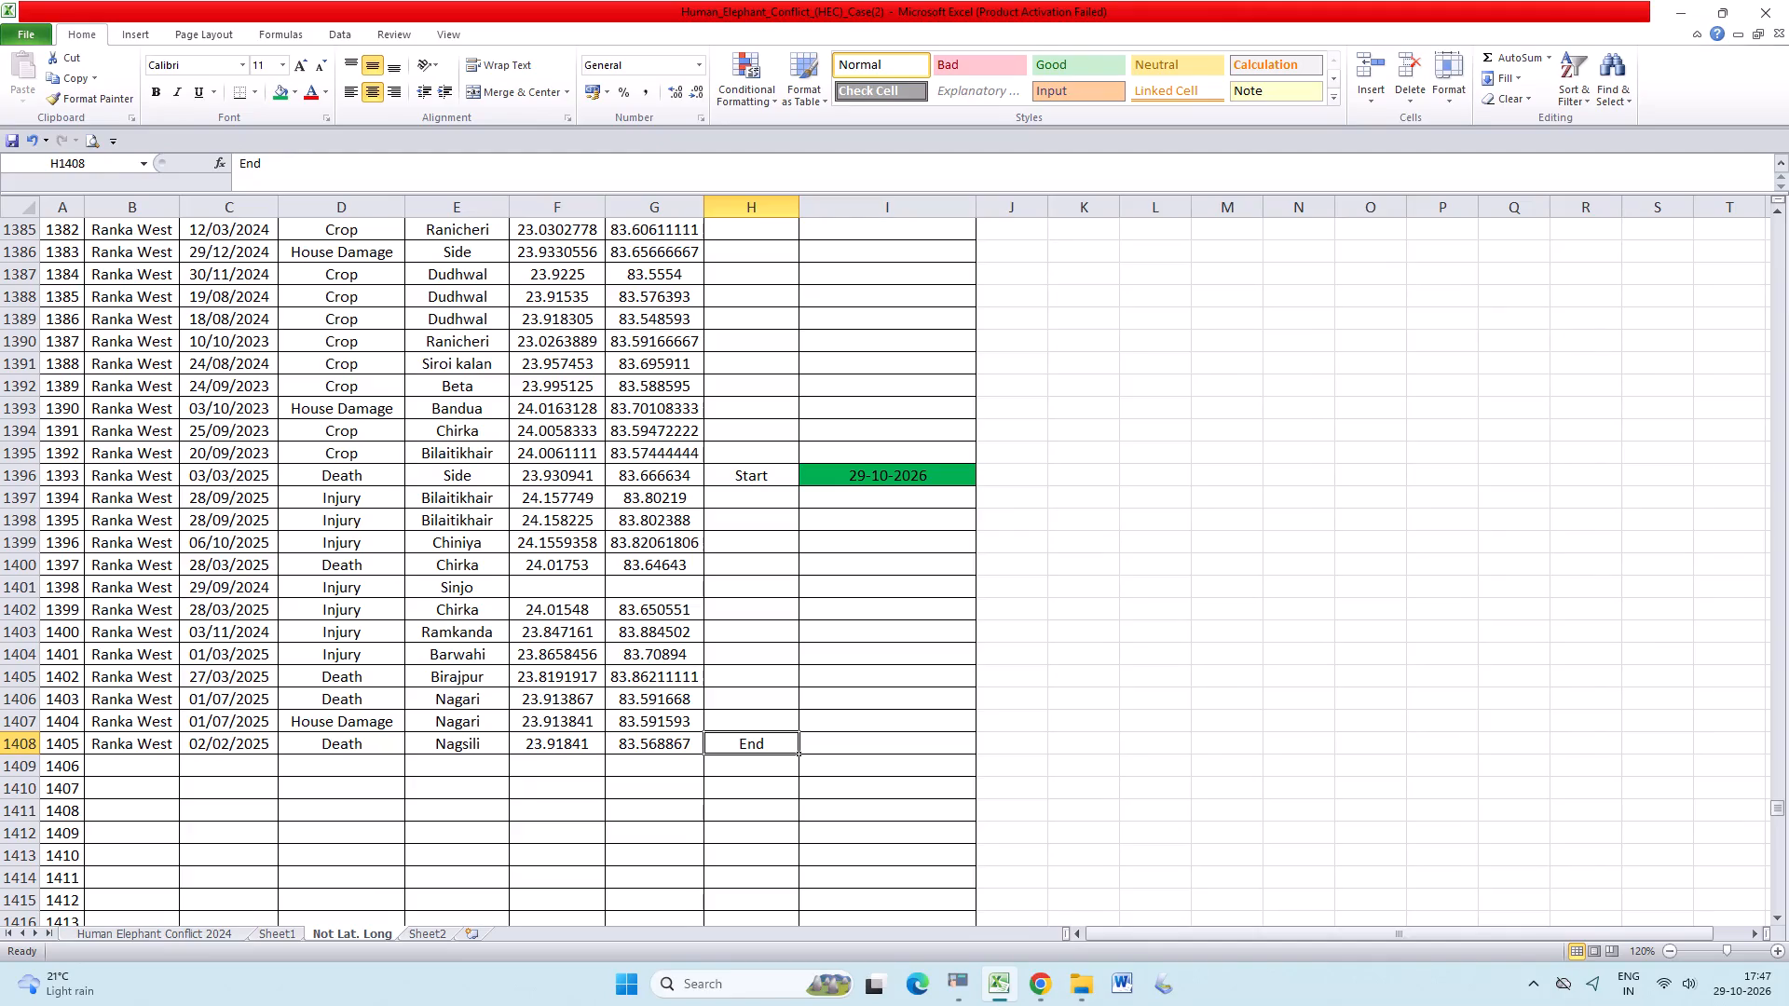
Close the human-elephant conflict workbook, the browser with the coordinate converter, and the Elephant folder window to clear the desktop.
left_click(1784, 0)
left_click(1777, 16)
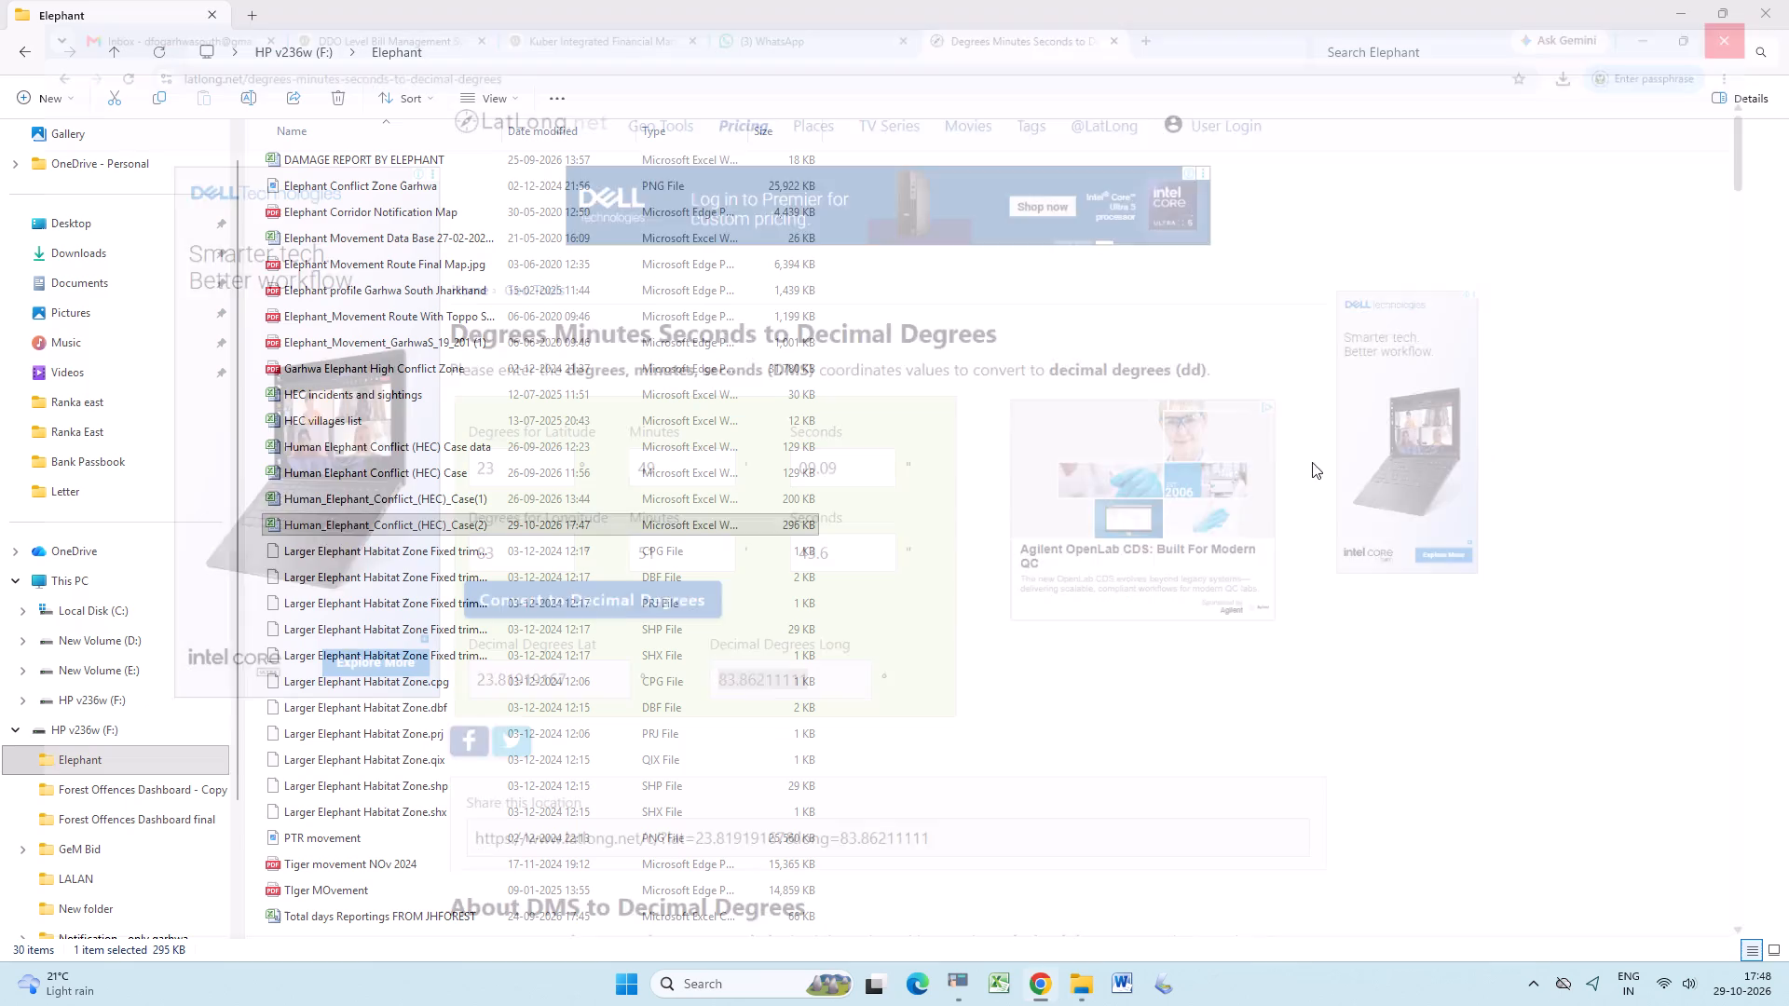
left_click(1771, 2)
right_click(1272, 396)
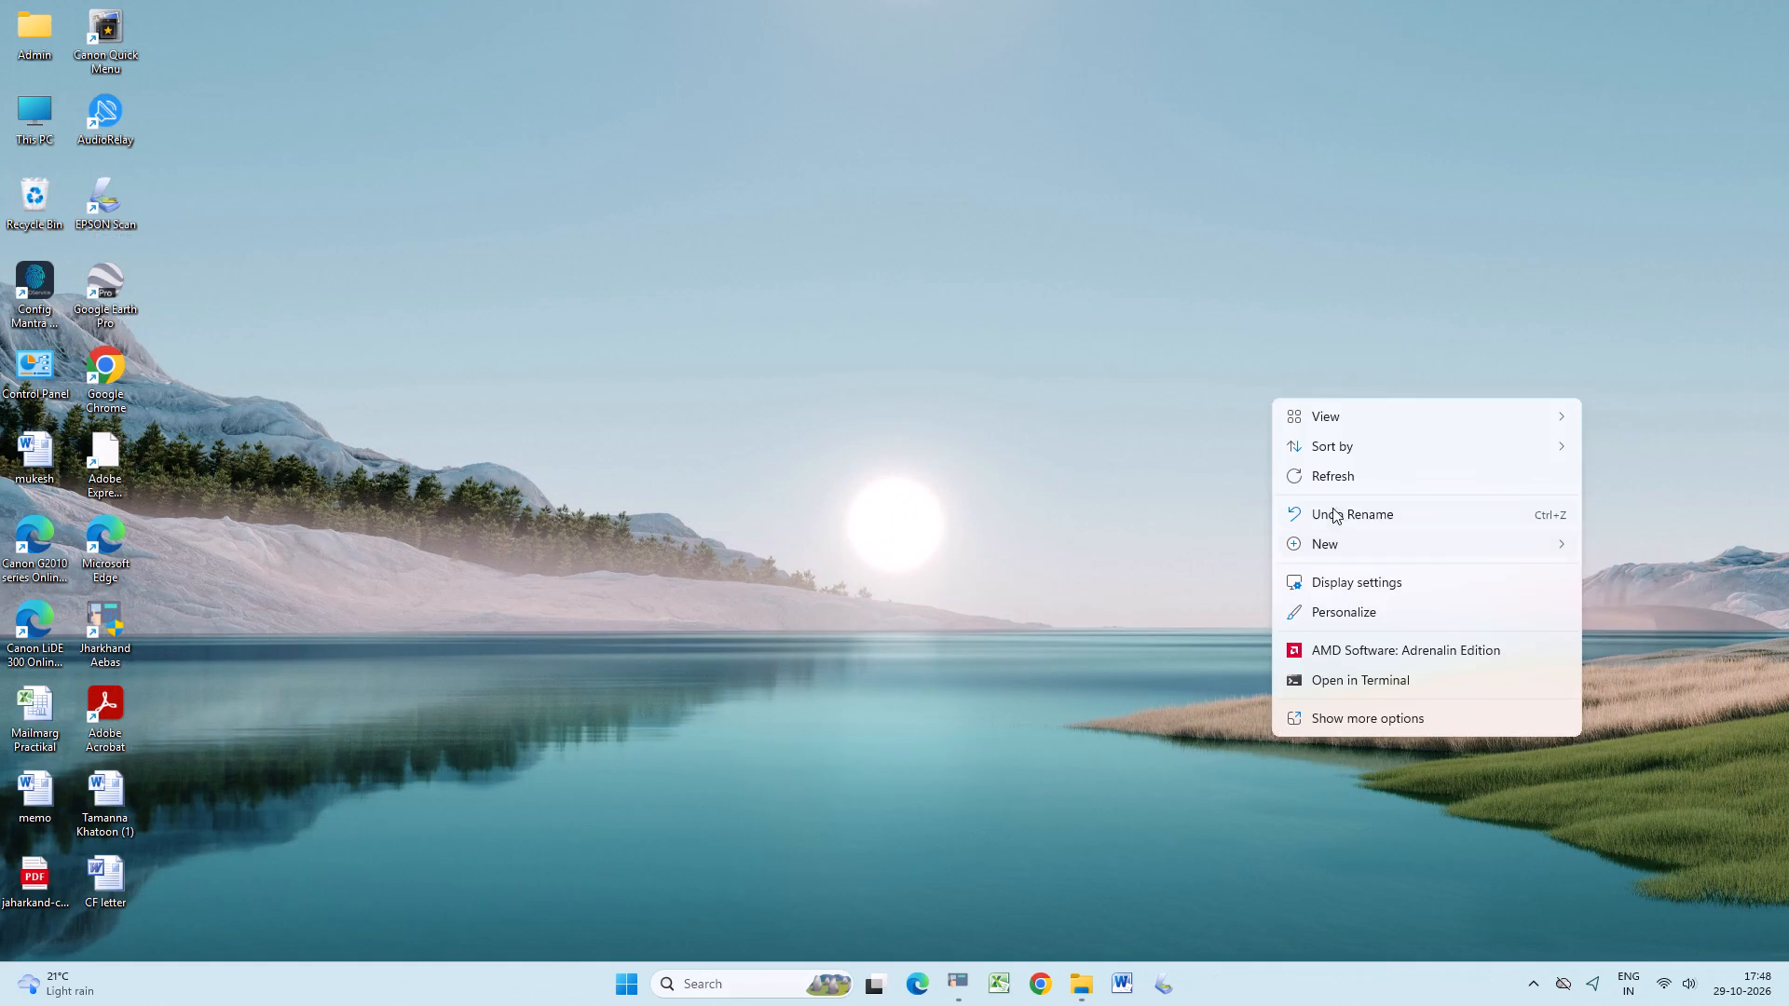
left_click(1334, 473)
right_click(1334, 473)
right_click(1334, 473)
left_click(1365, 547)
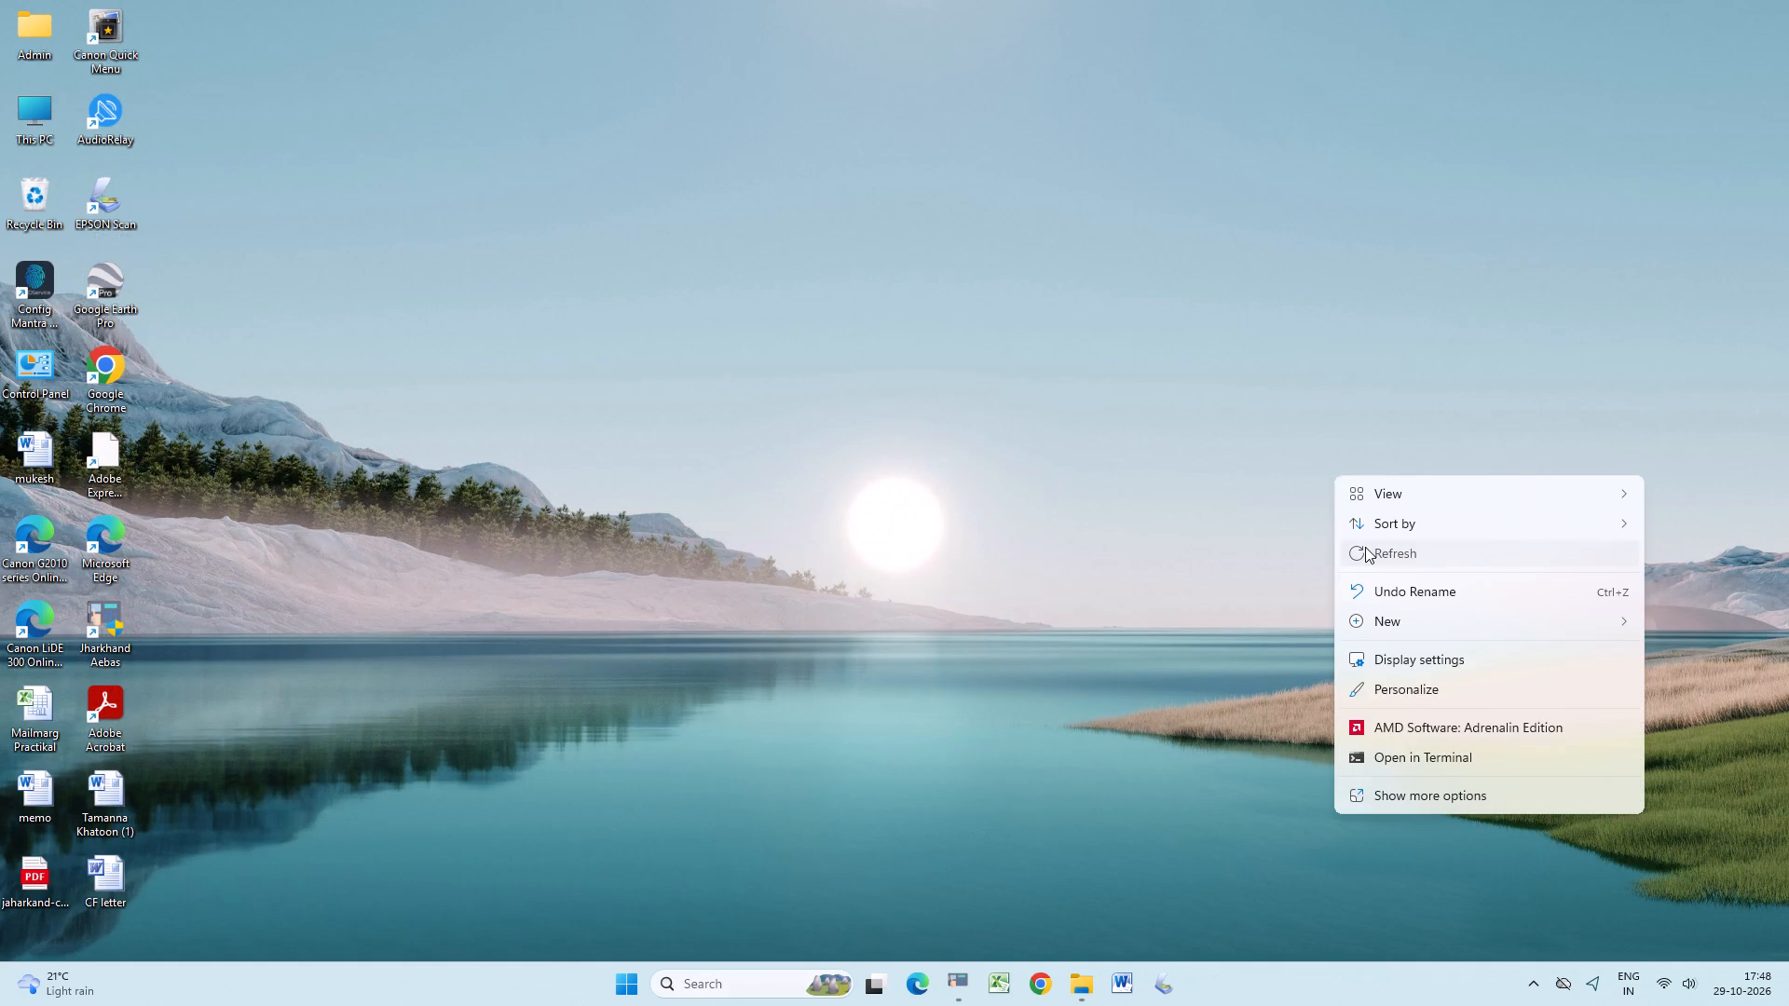